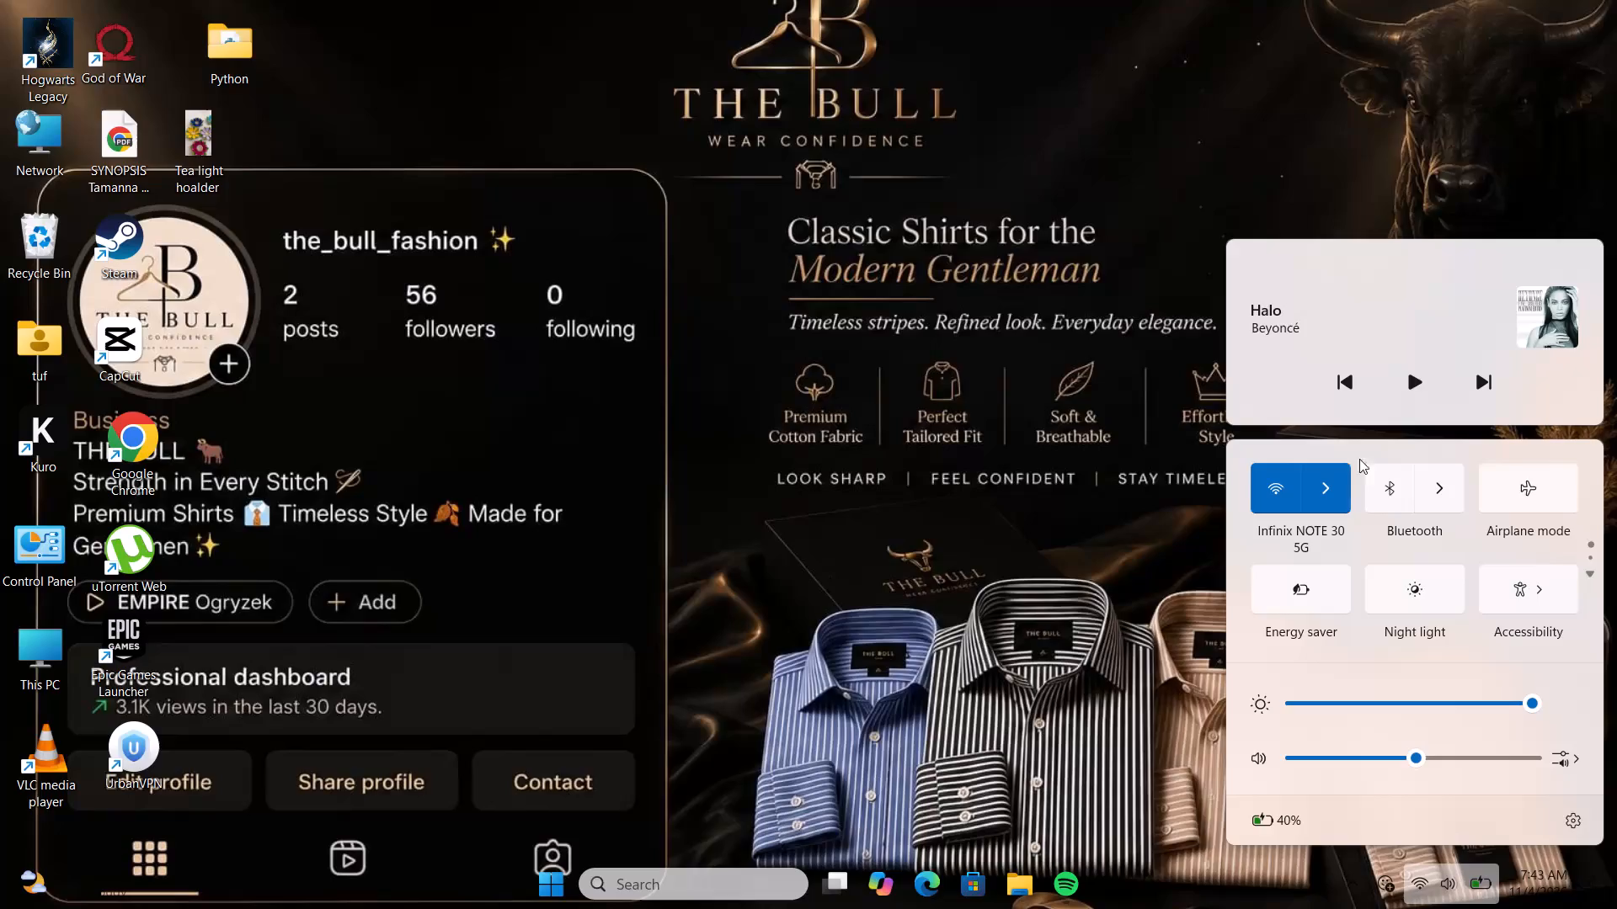
# Check the Wi-Fi connection in the list of available networks, leaving the quick settings closed.
pyautogui.click(1322, 488)
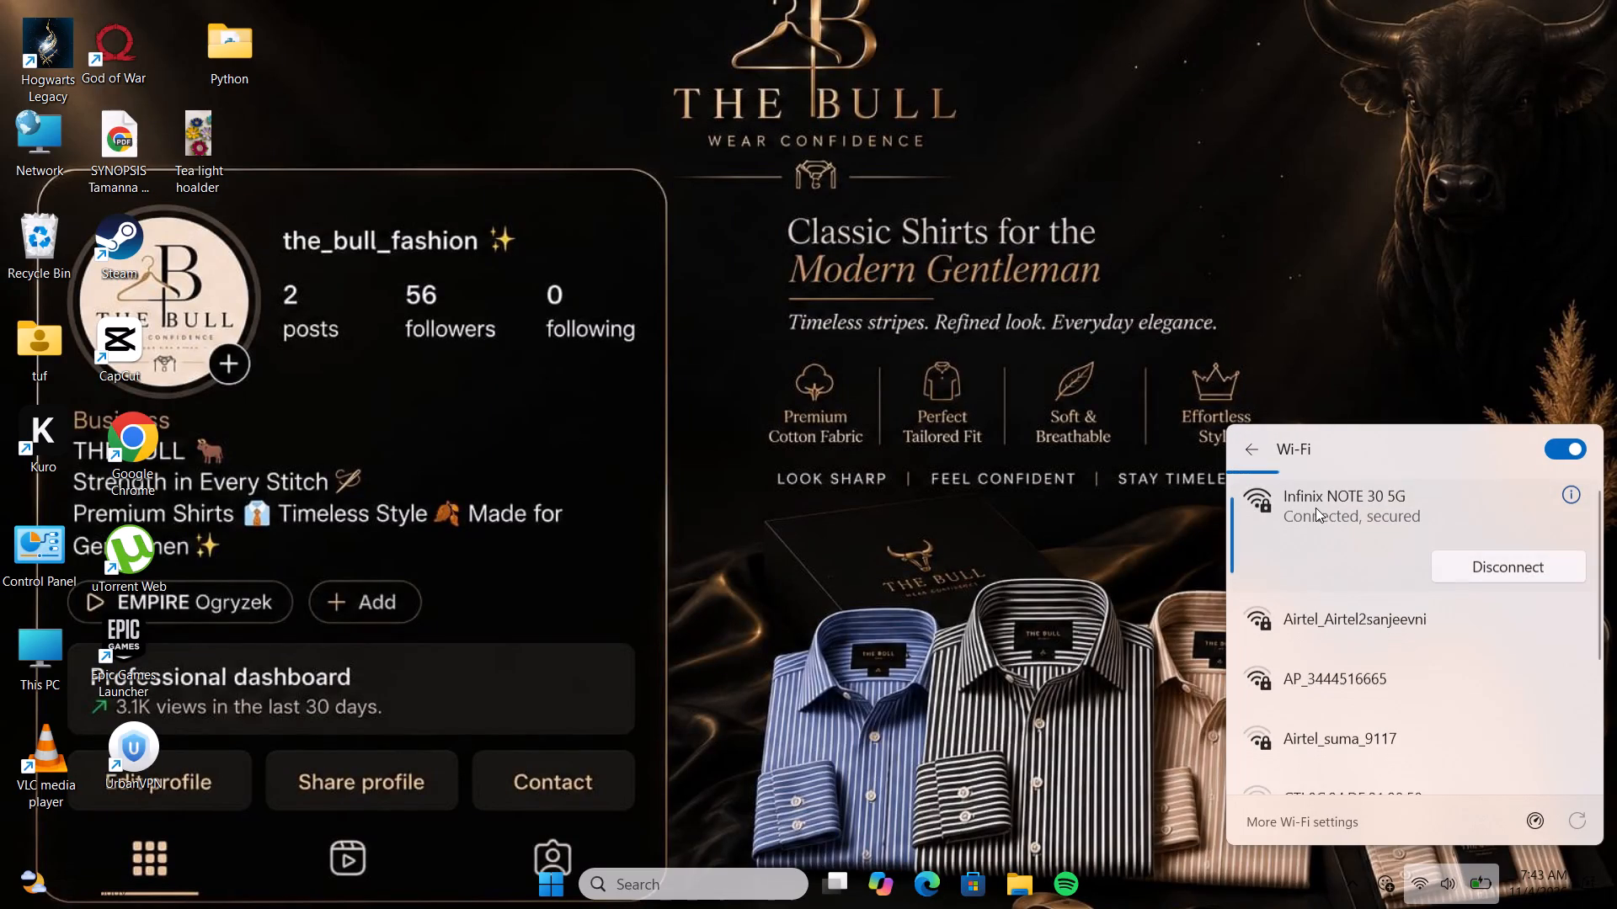
pyautogui.click(1244, 456)
pyautogui.click(1069, 498)
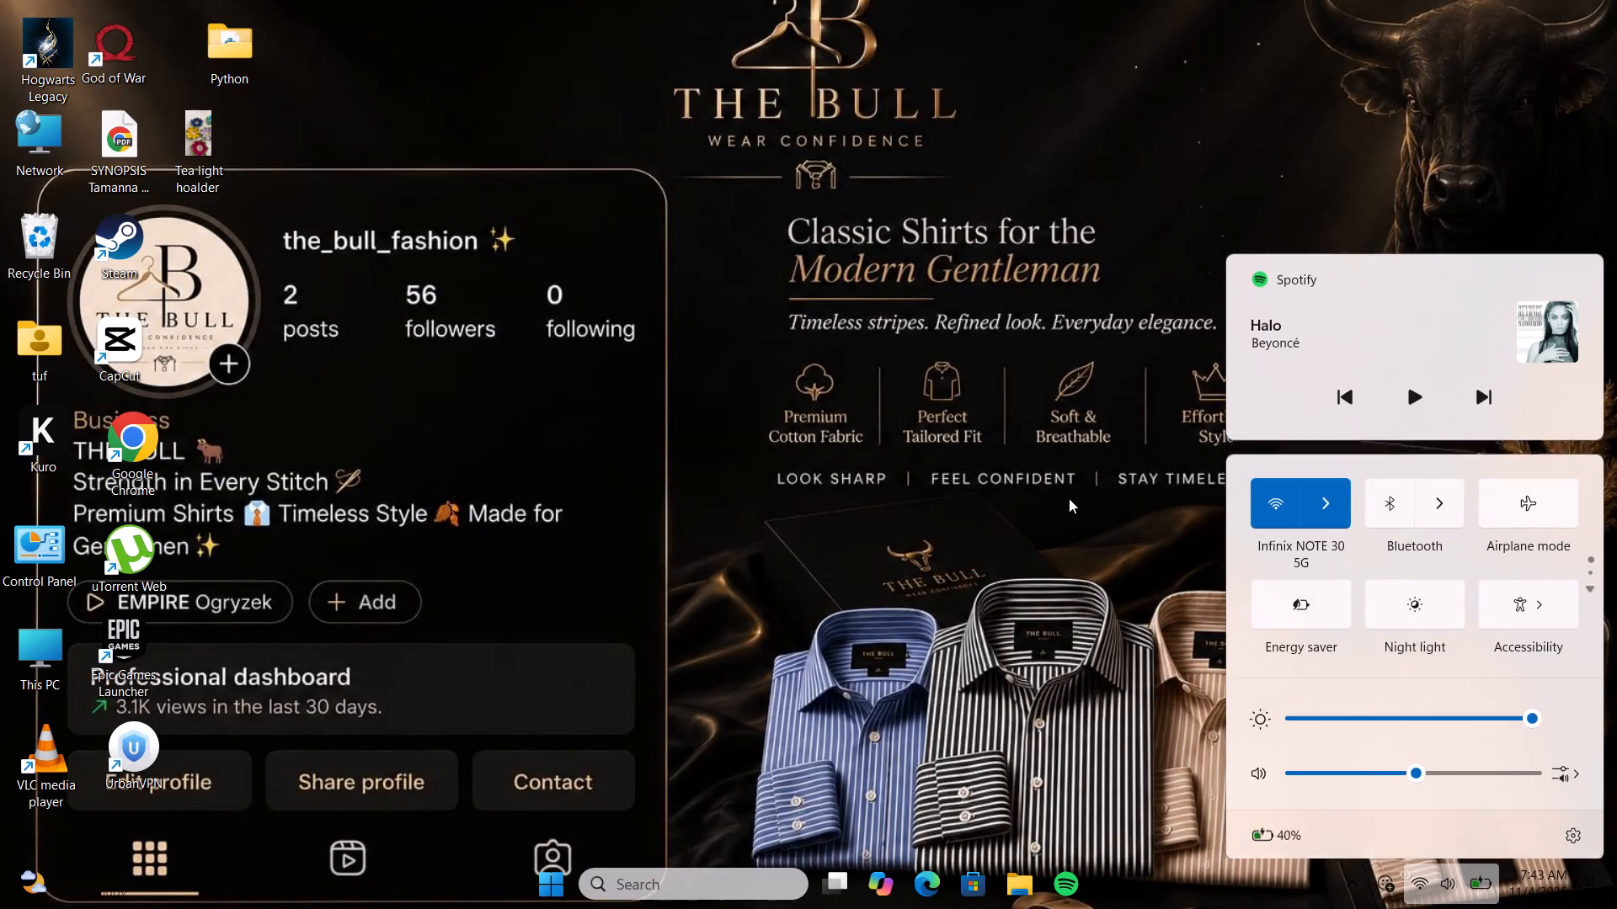
# Show the hidden background app icons in the system tray.
pyautogui.click(1347, 891)
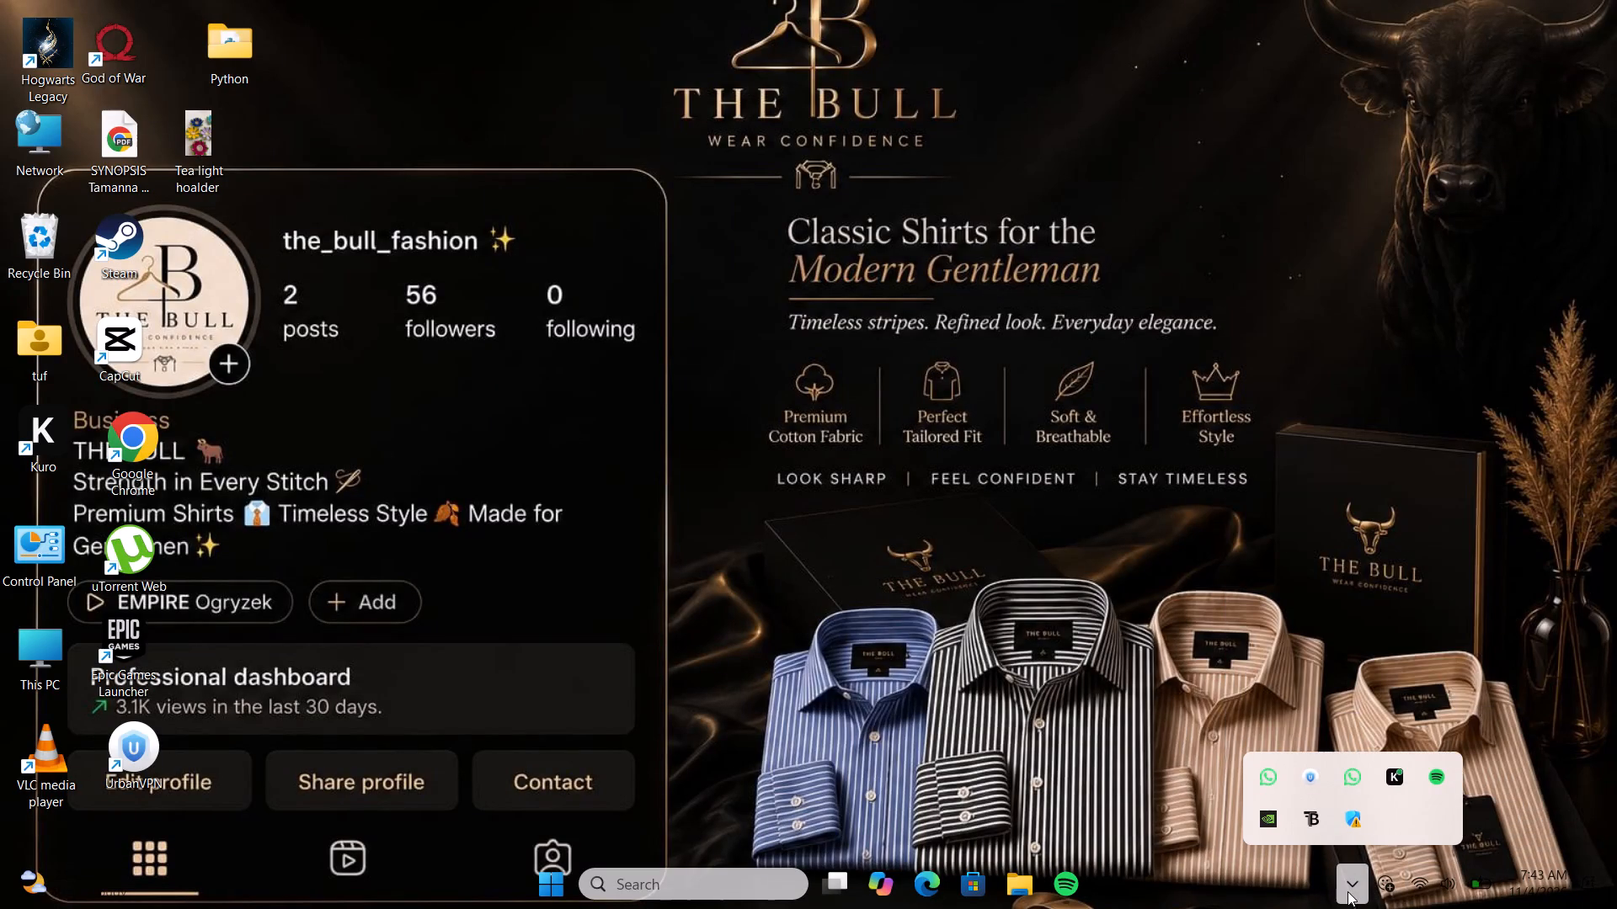
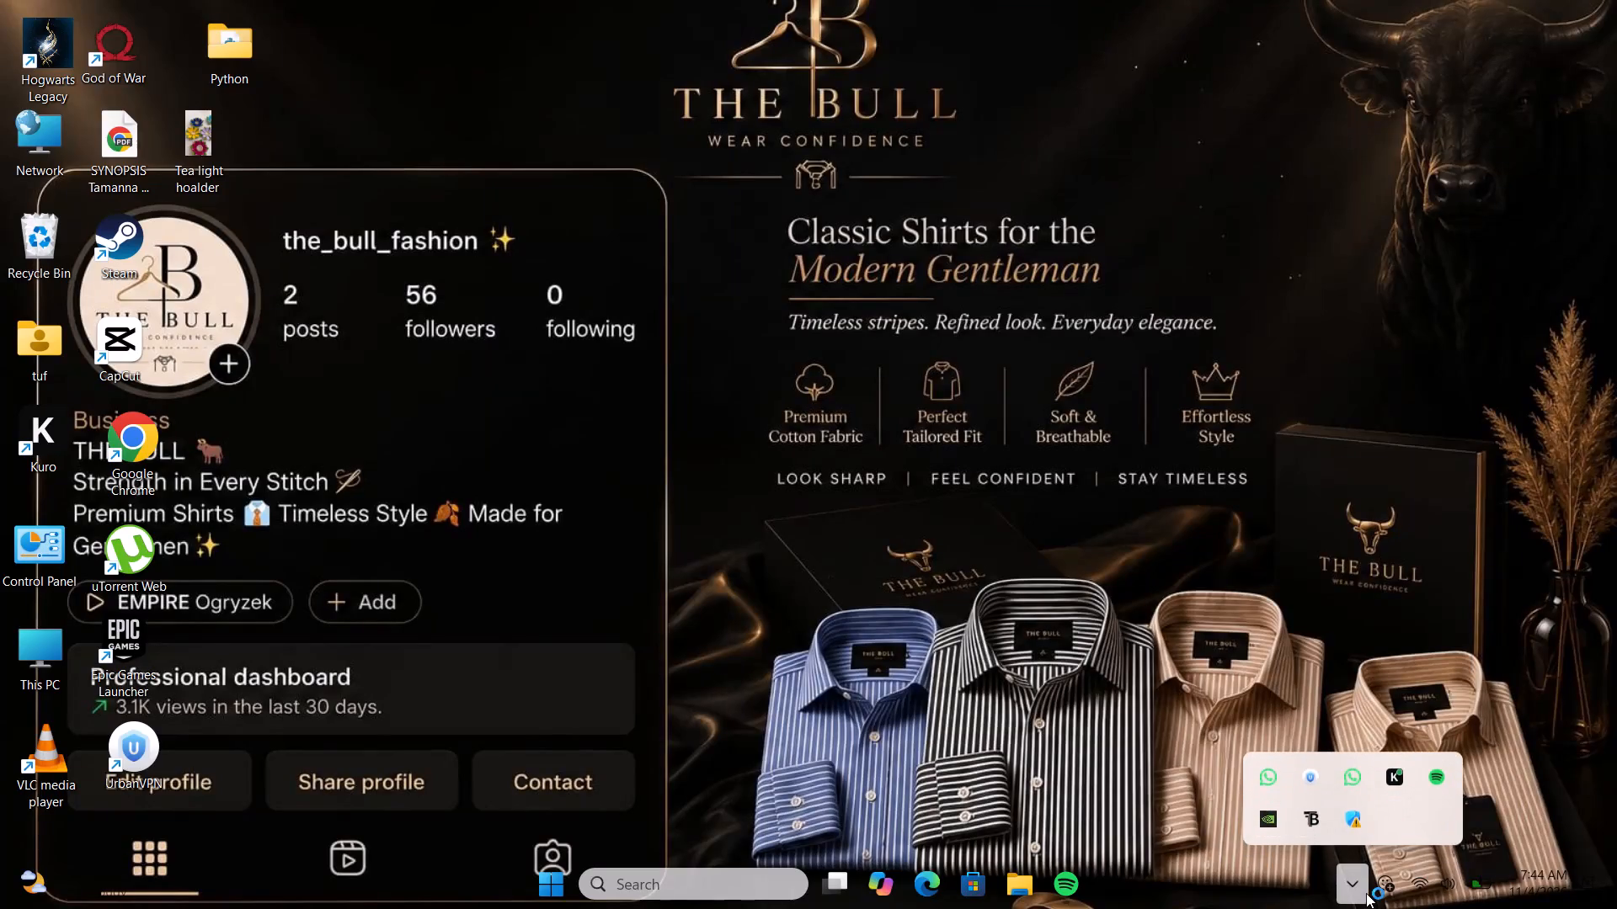
# Close the hidden system tray icons and launch Google Chrome from the desktop.
pyautogui.click(1366, 893)
pyautogui.doubleClick(147, 439)
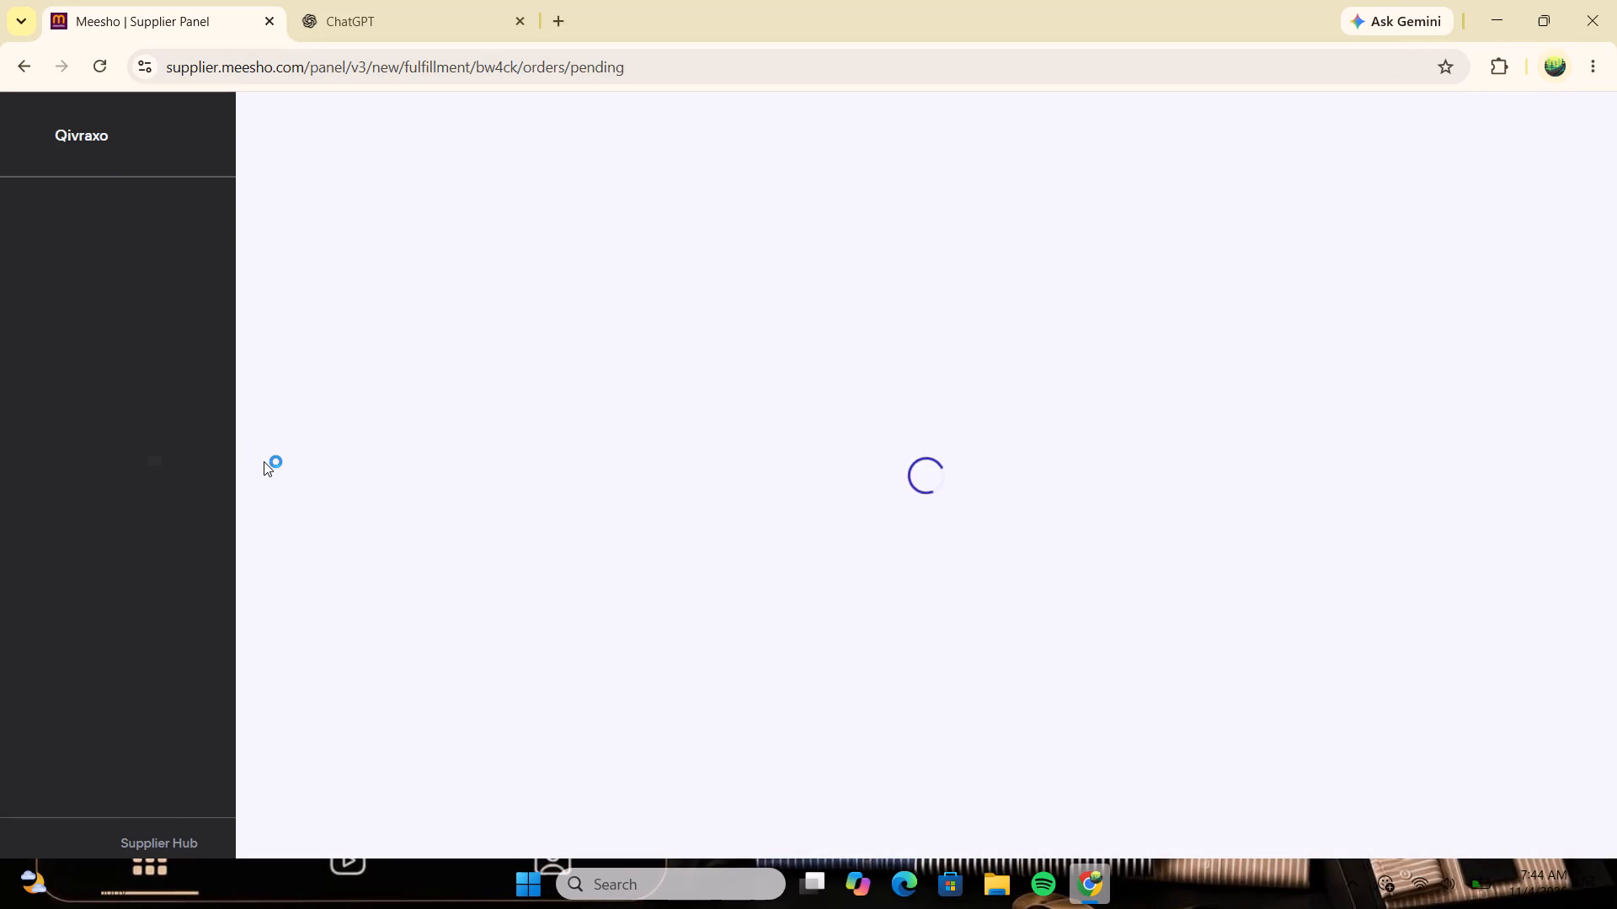
# Examine the pending orders list, including products, SKU IDs, quantities and dispatch dates.
pyautogui.scroll(-3, 303, 451)
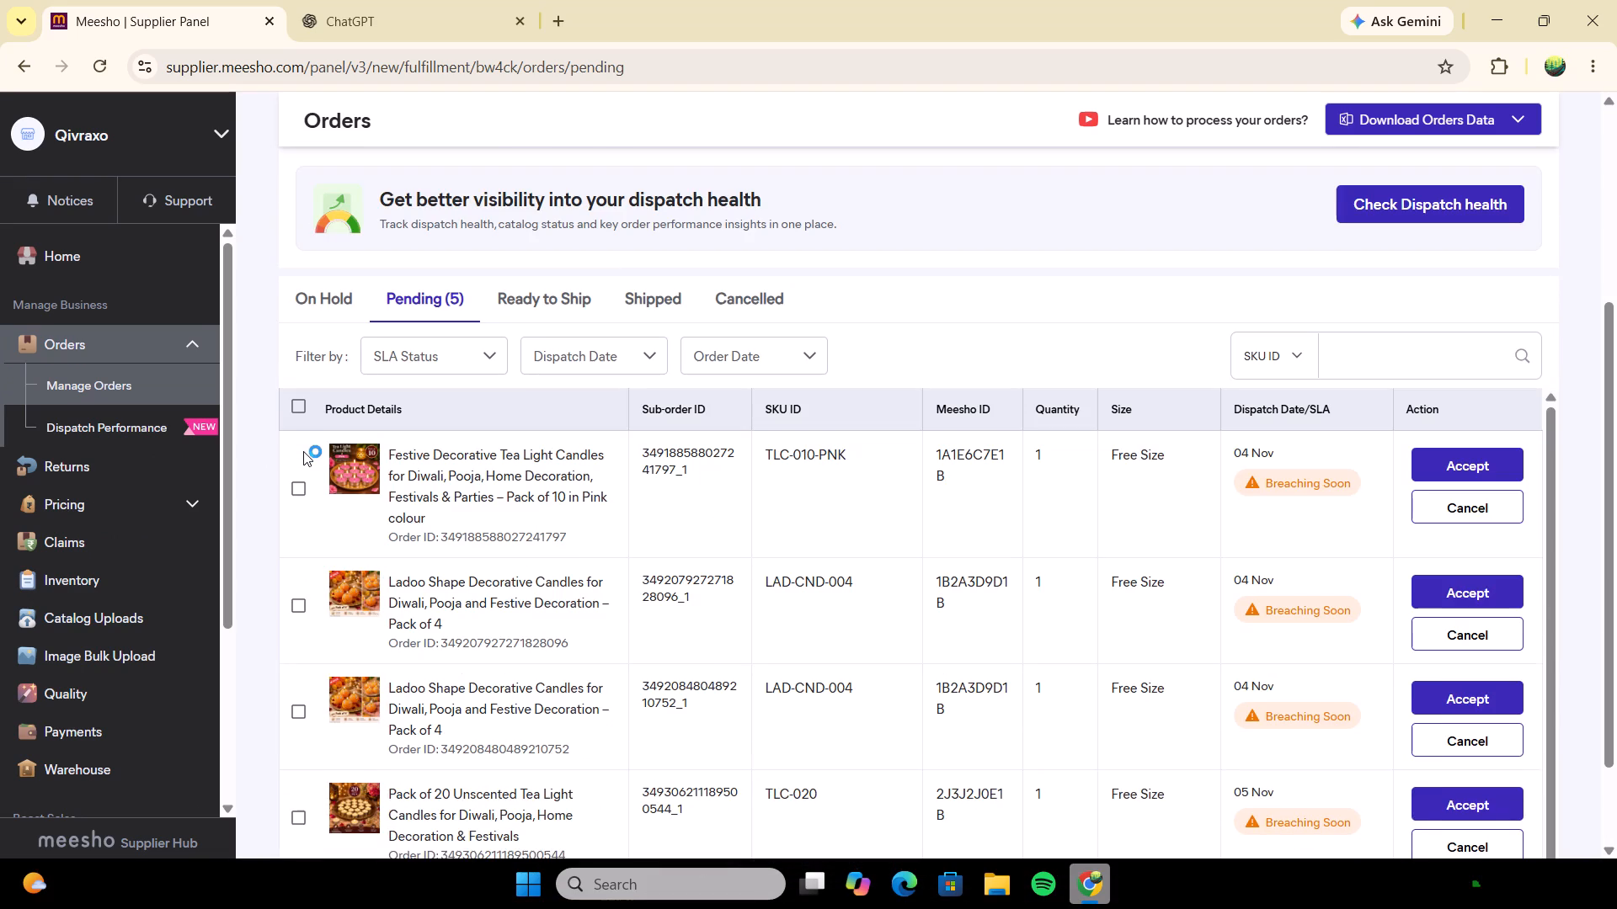
pyautogui.scroll(-3, 303, 451)
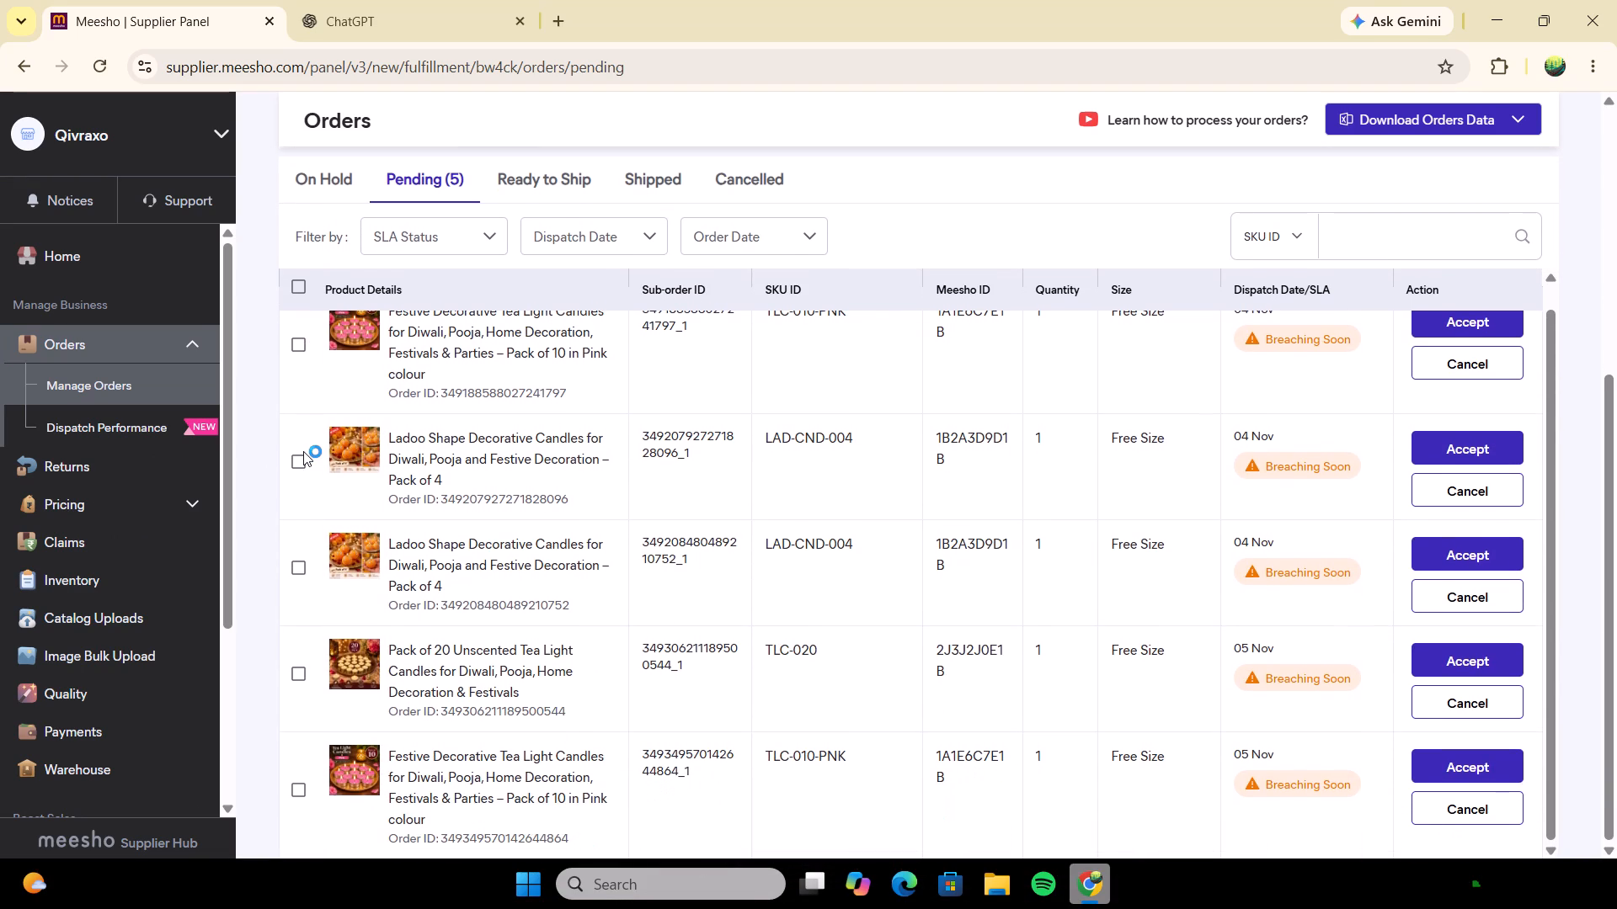
pyautogui.scroll(-2, 303, 451)
pyautogui.scroll(4, 579, 476)
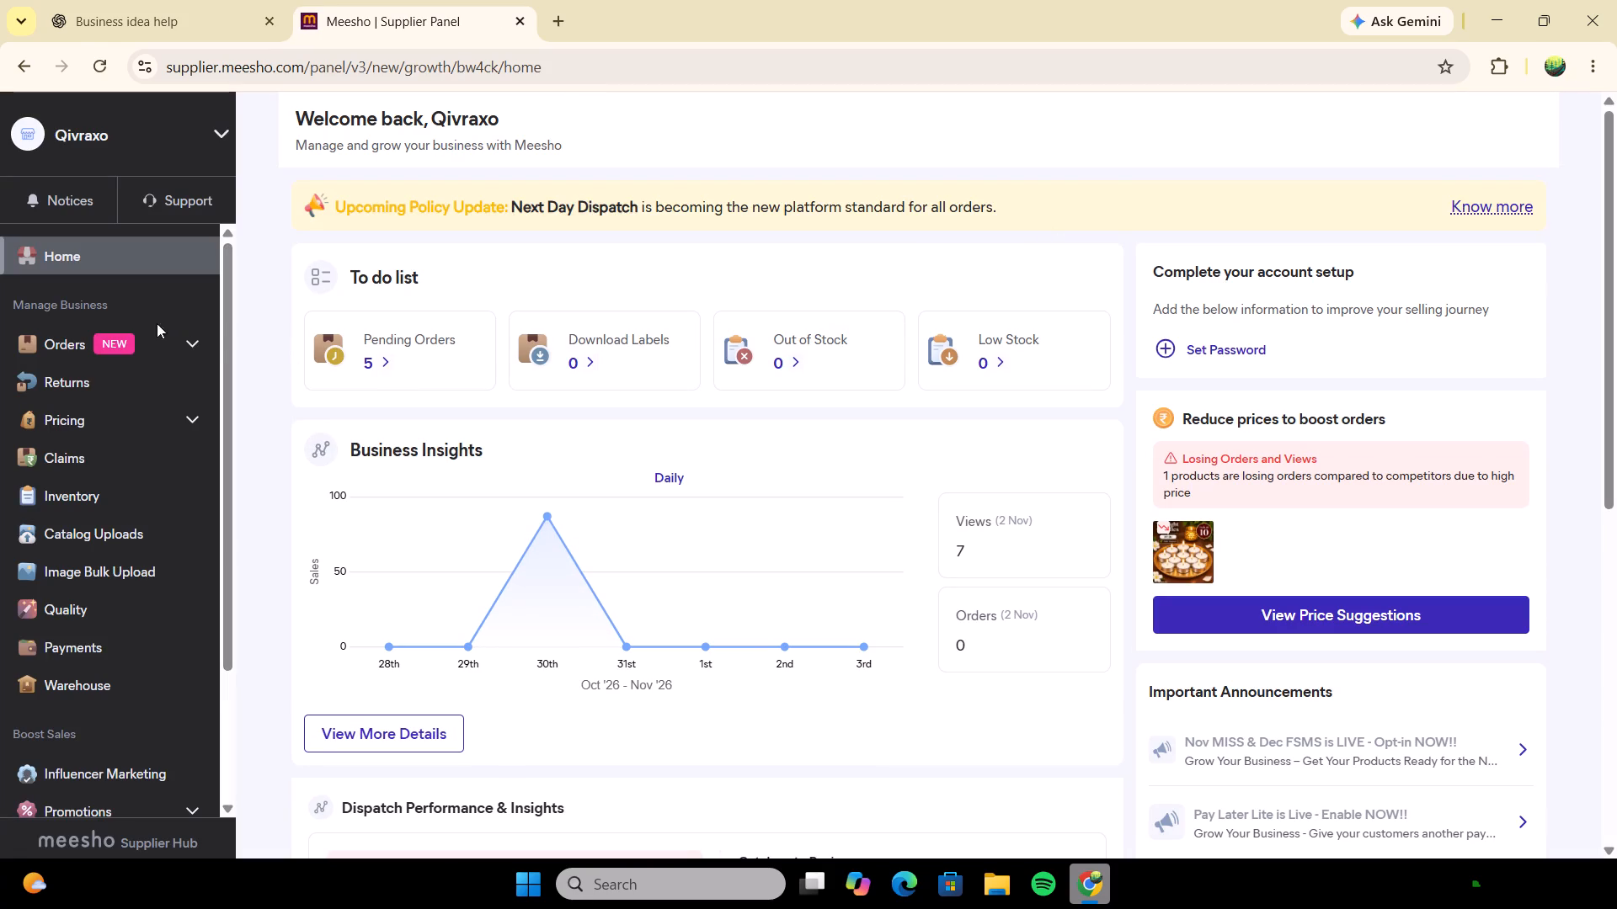
# Open the Orders page and examine the pending orders' products, SKU IDs, quantities and dispatch dates.
pyautogui.click(137, 338)
pyautogui.scroll(-1, 889, 398)
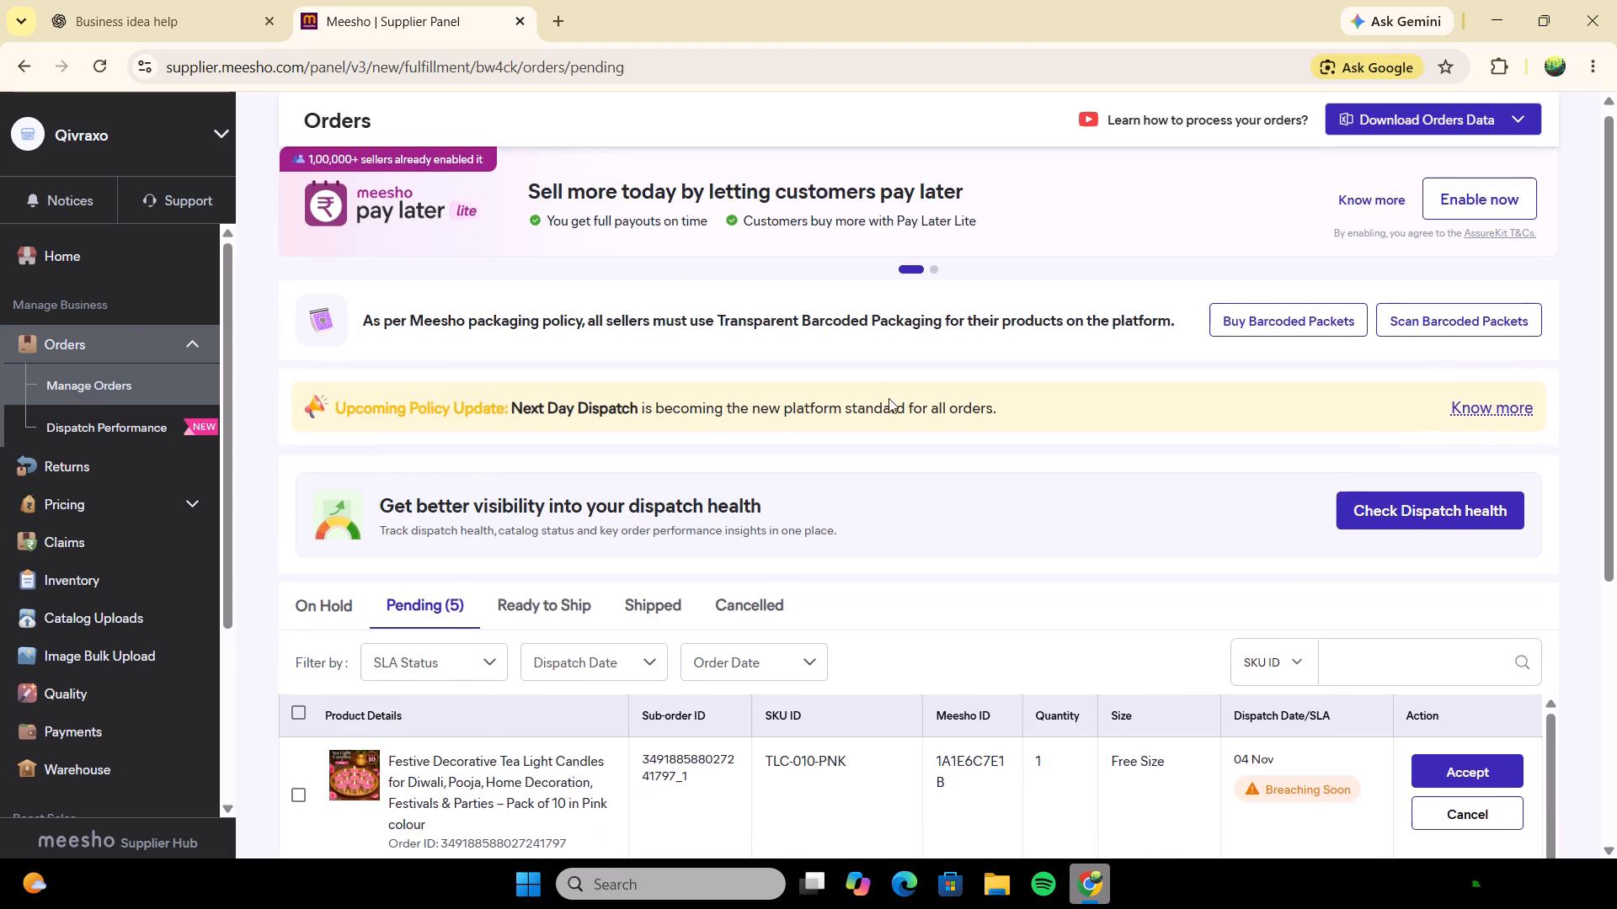
pyautogui.scroll(-2, 889, 398)
pyautogui.scroll(-4, 900, 510)
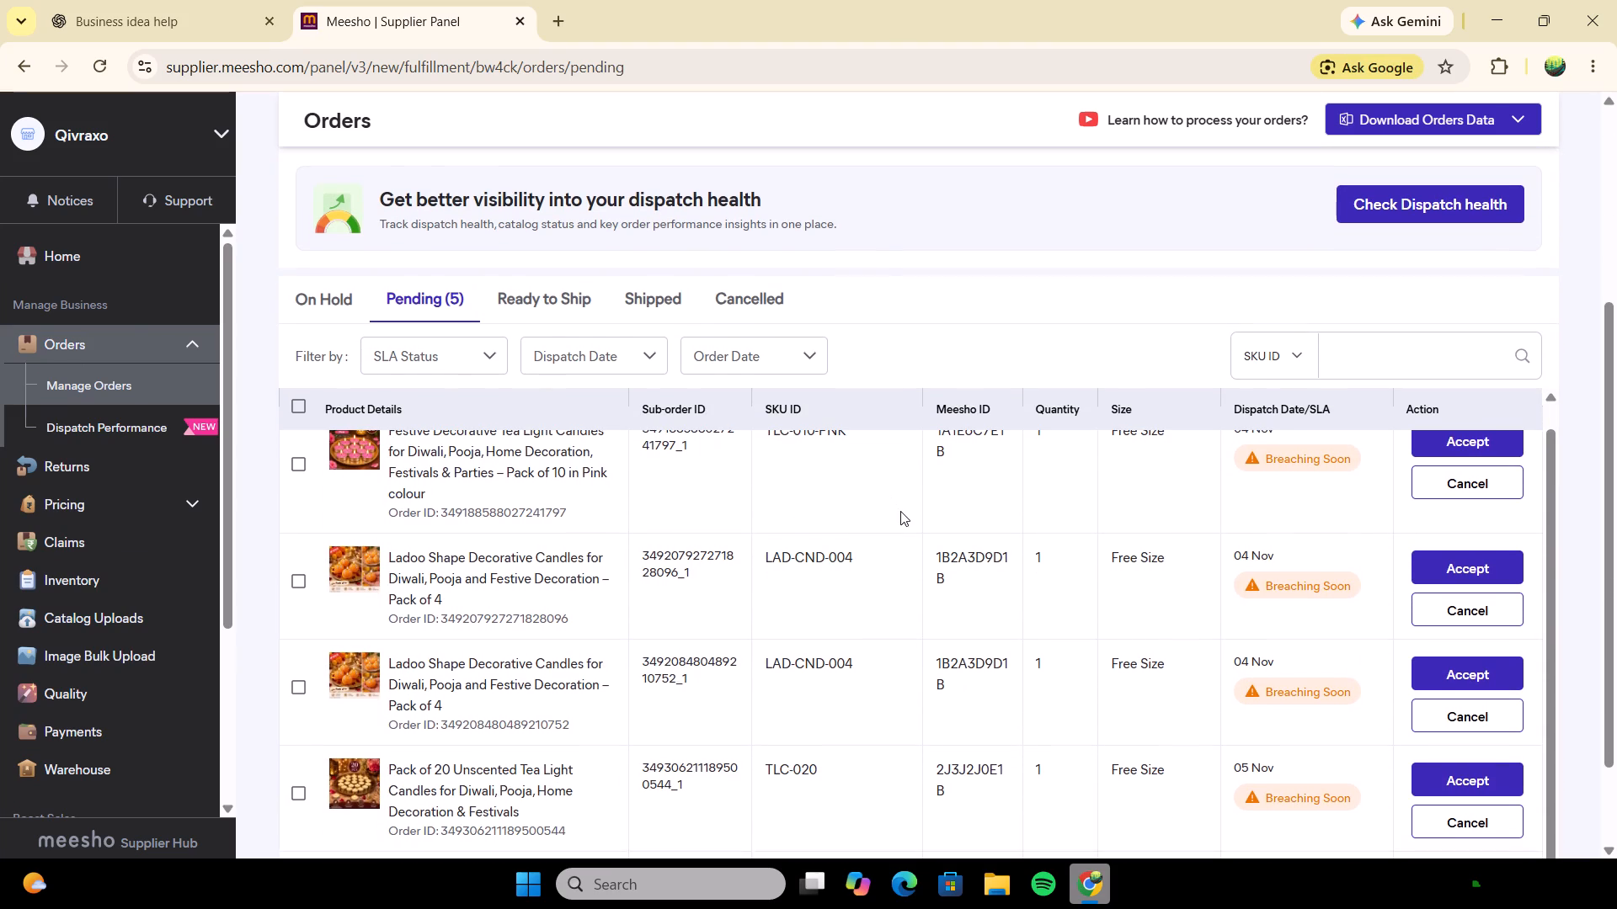
pyautogui.scroll(7, 900, 511)
pyautogui.scroll(-6, 900, 511)
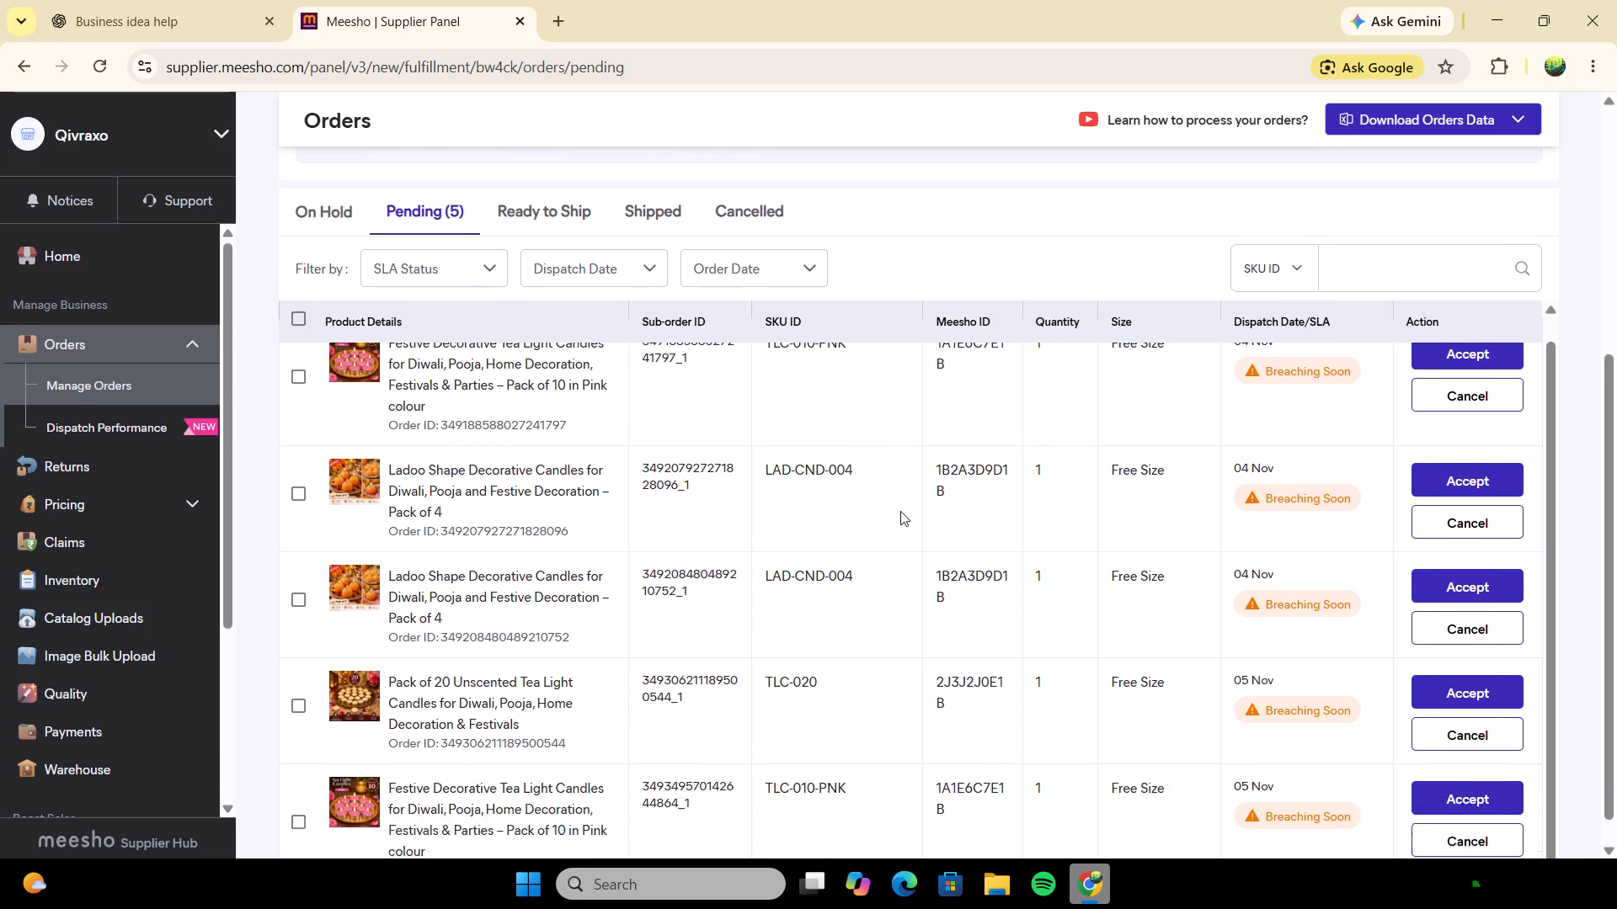
pyautogui.scroll(-3, 900, 511)
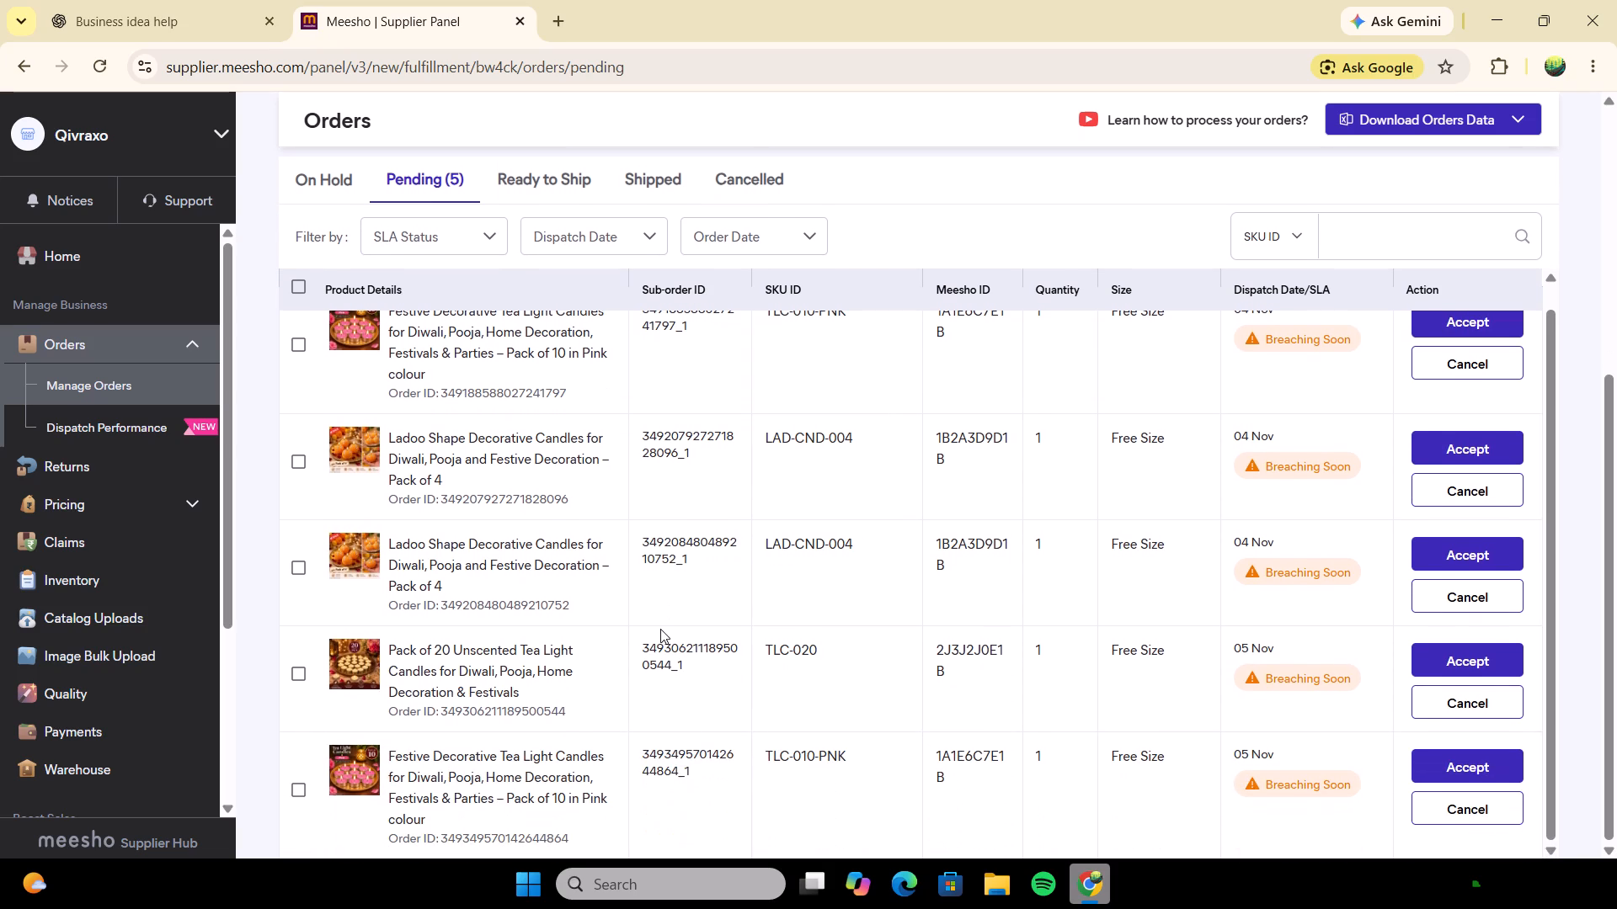
pyautogui.scroll(4, 660, 629)
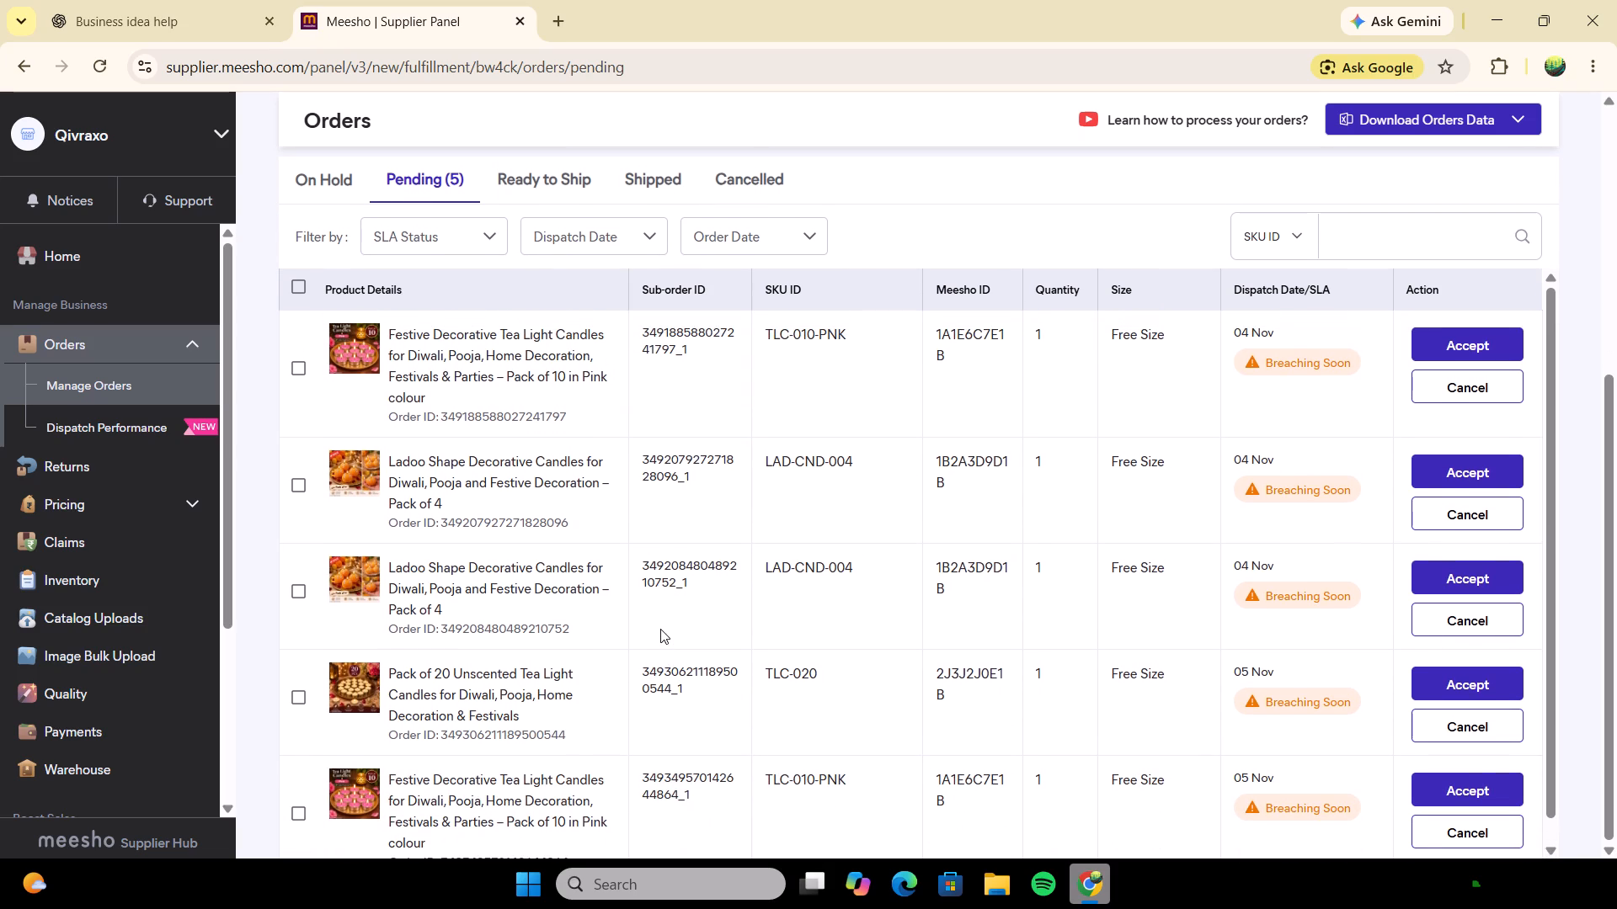
pyautogui.scroll(4, 660, 629)
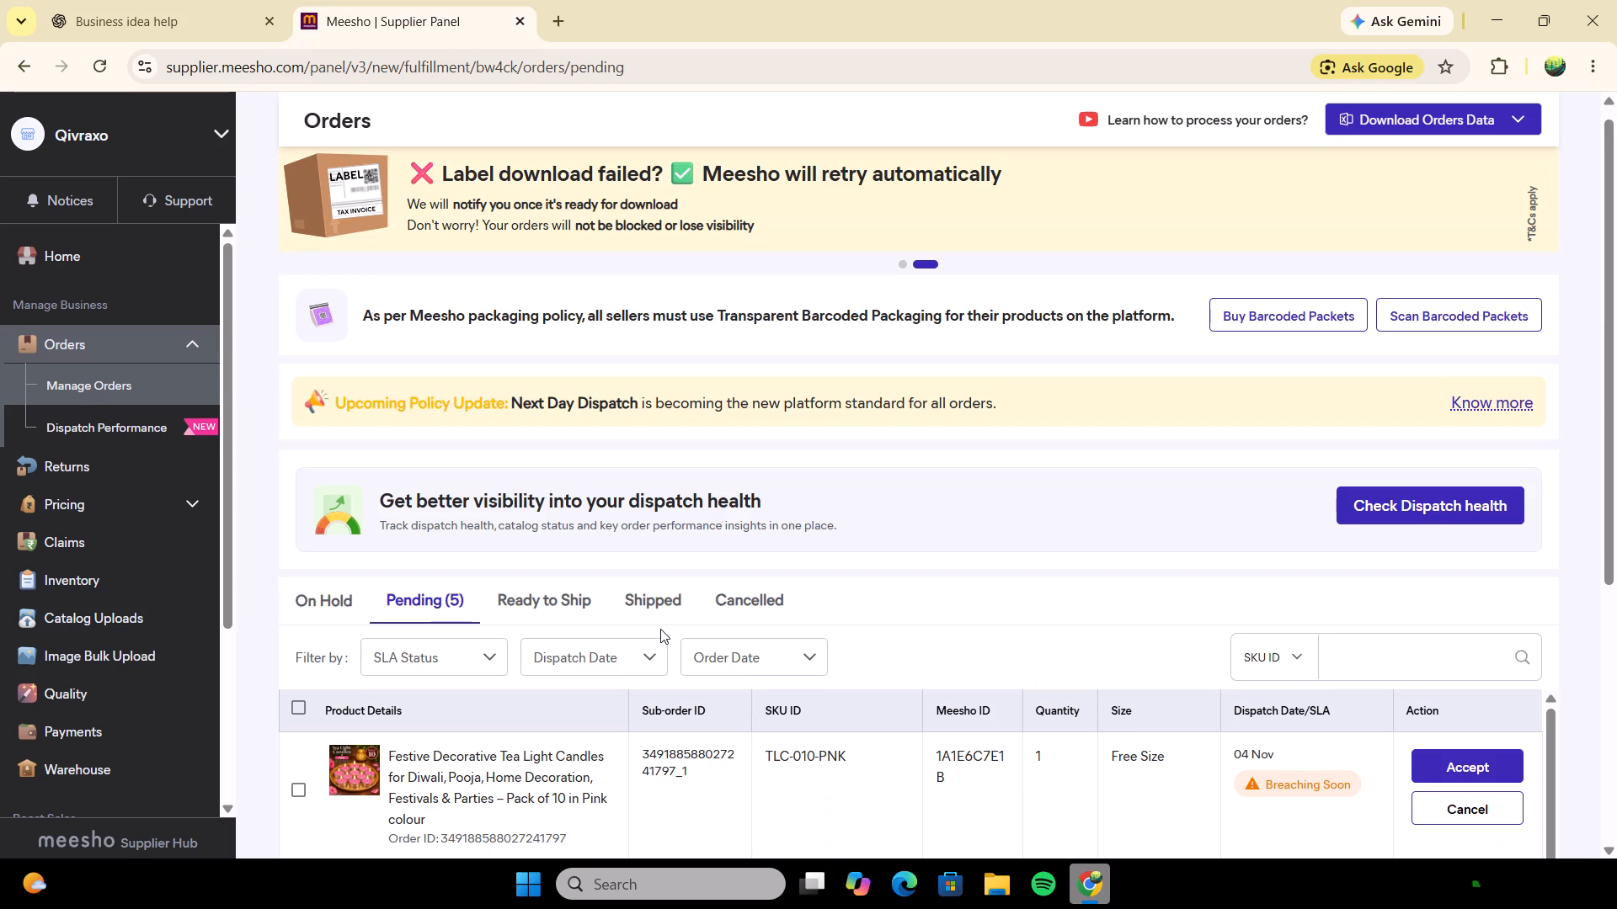
pyautogui.scroll(-4, 660, 629)
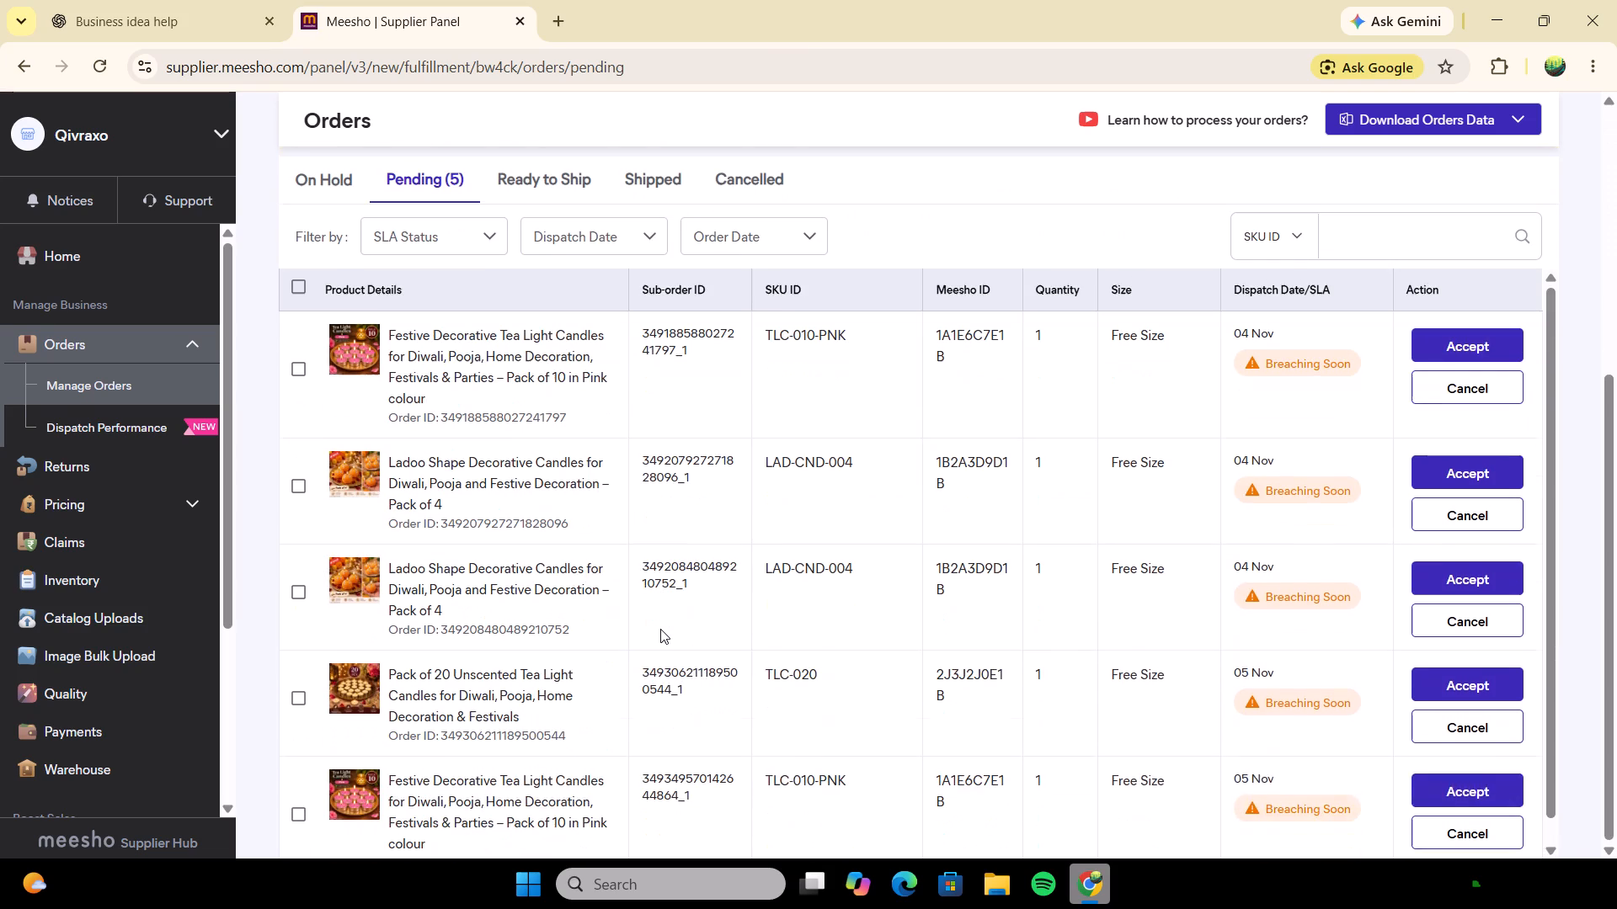
pyautogui.scroll(-3, 660, 629)
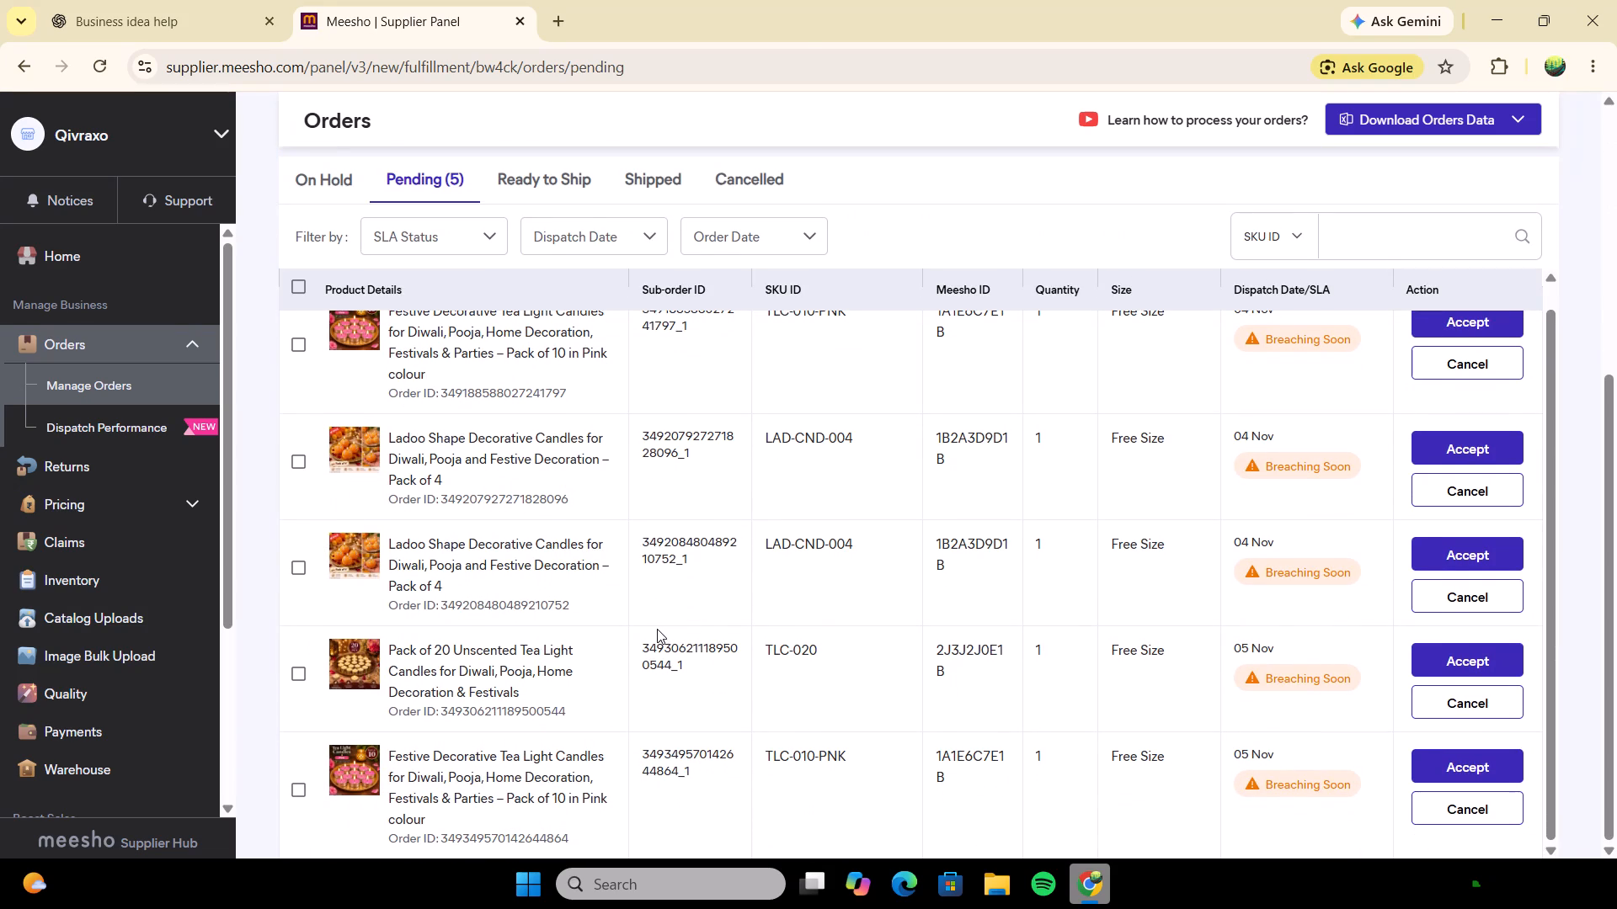
pyautogui.scroll(-2, 589, 617)
pyautogui.scroll(2, 615, 609)
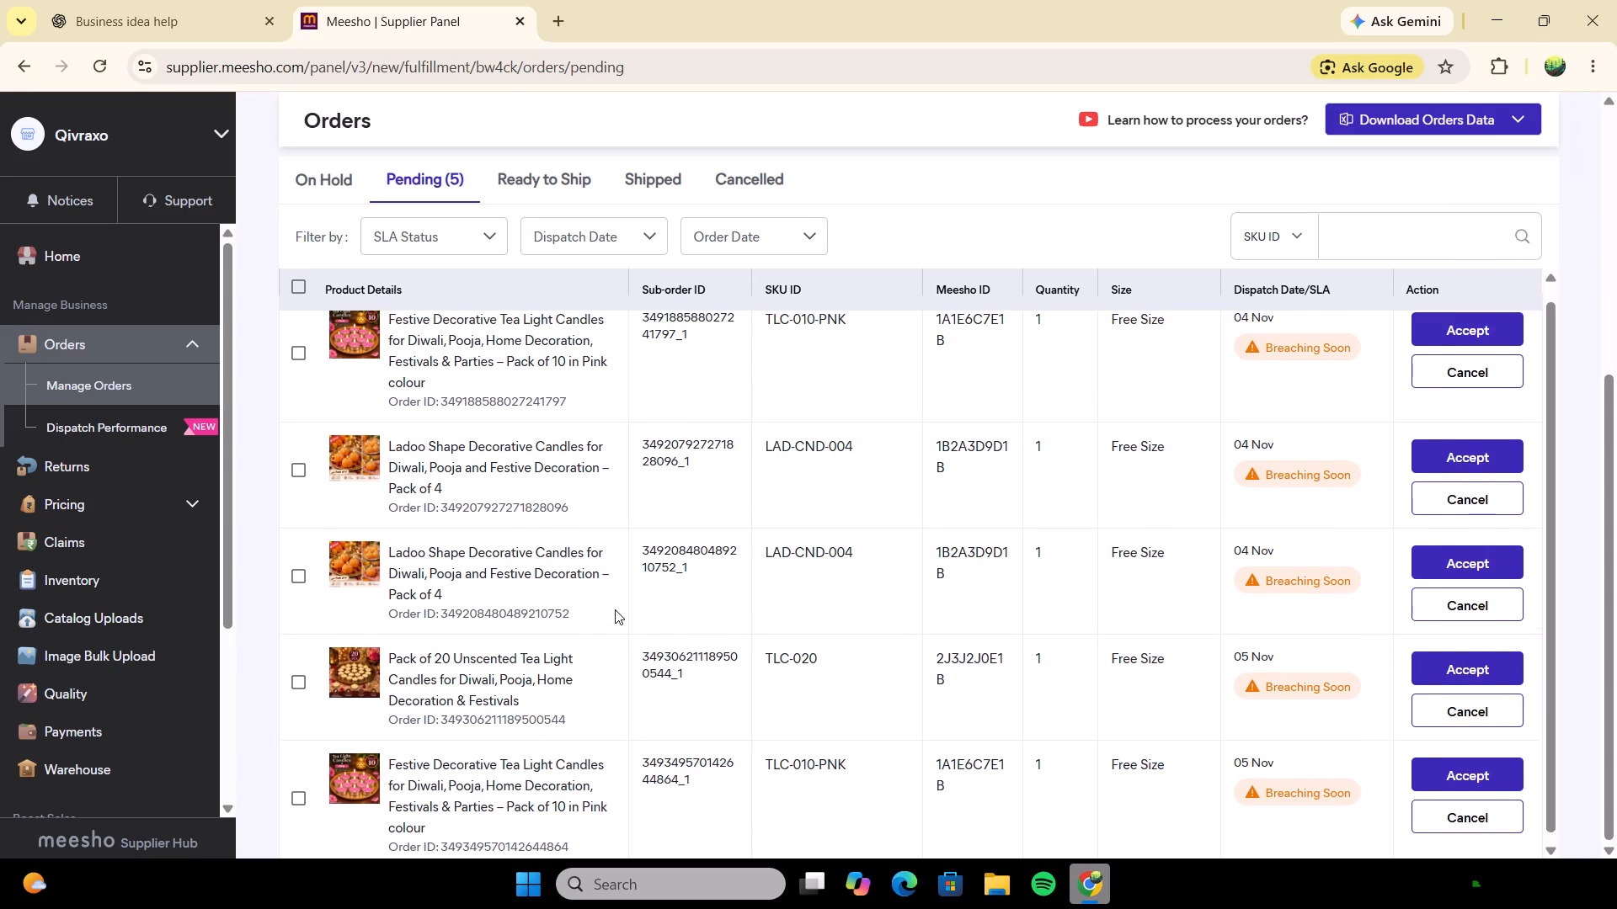
pyautogui.scroll(1, 615, 609)
pyautogui.scroll(-5, 615, 609)
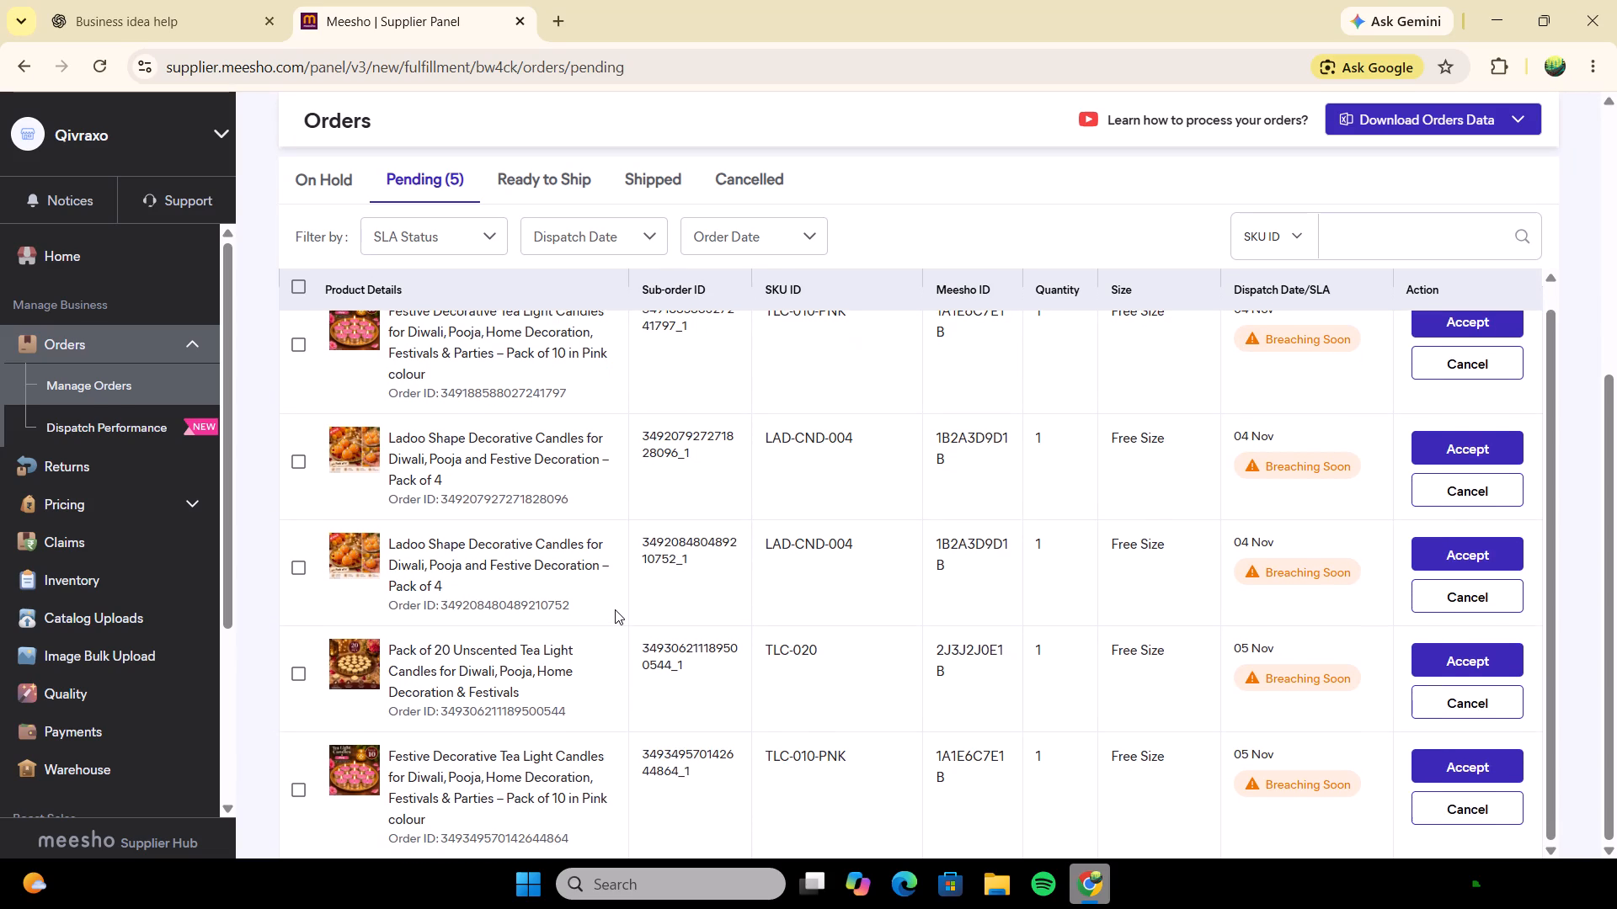
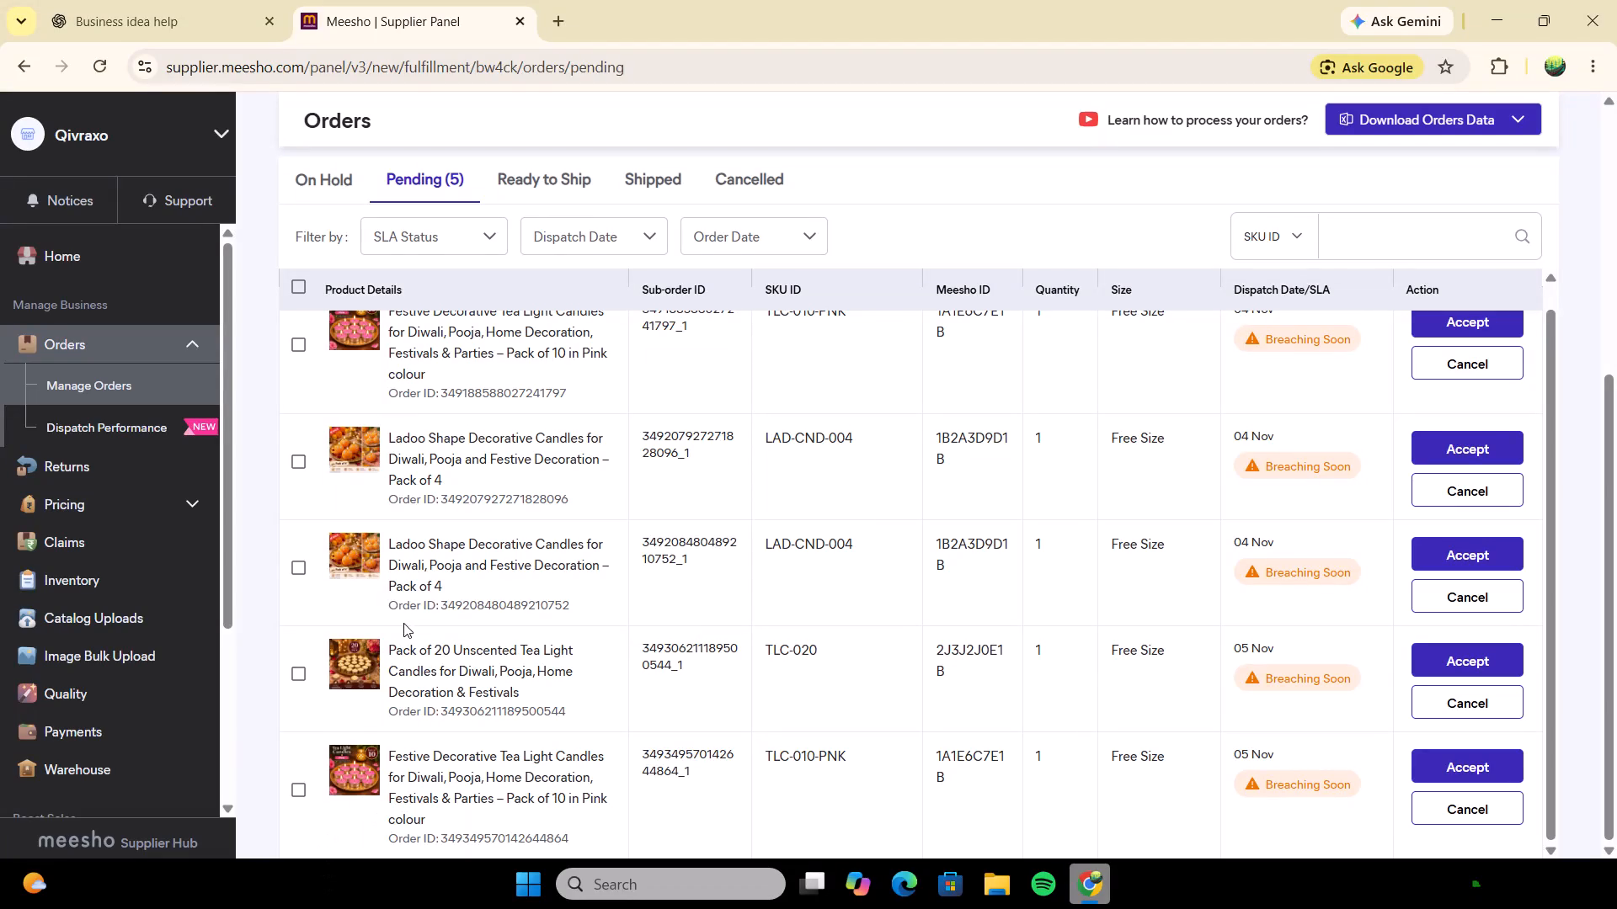
# View the enlarged product image of the Ladoo Shape Decorative Candles pending order and close it.
pyautogui.click(374, 561)
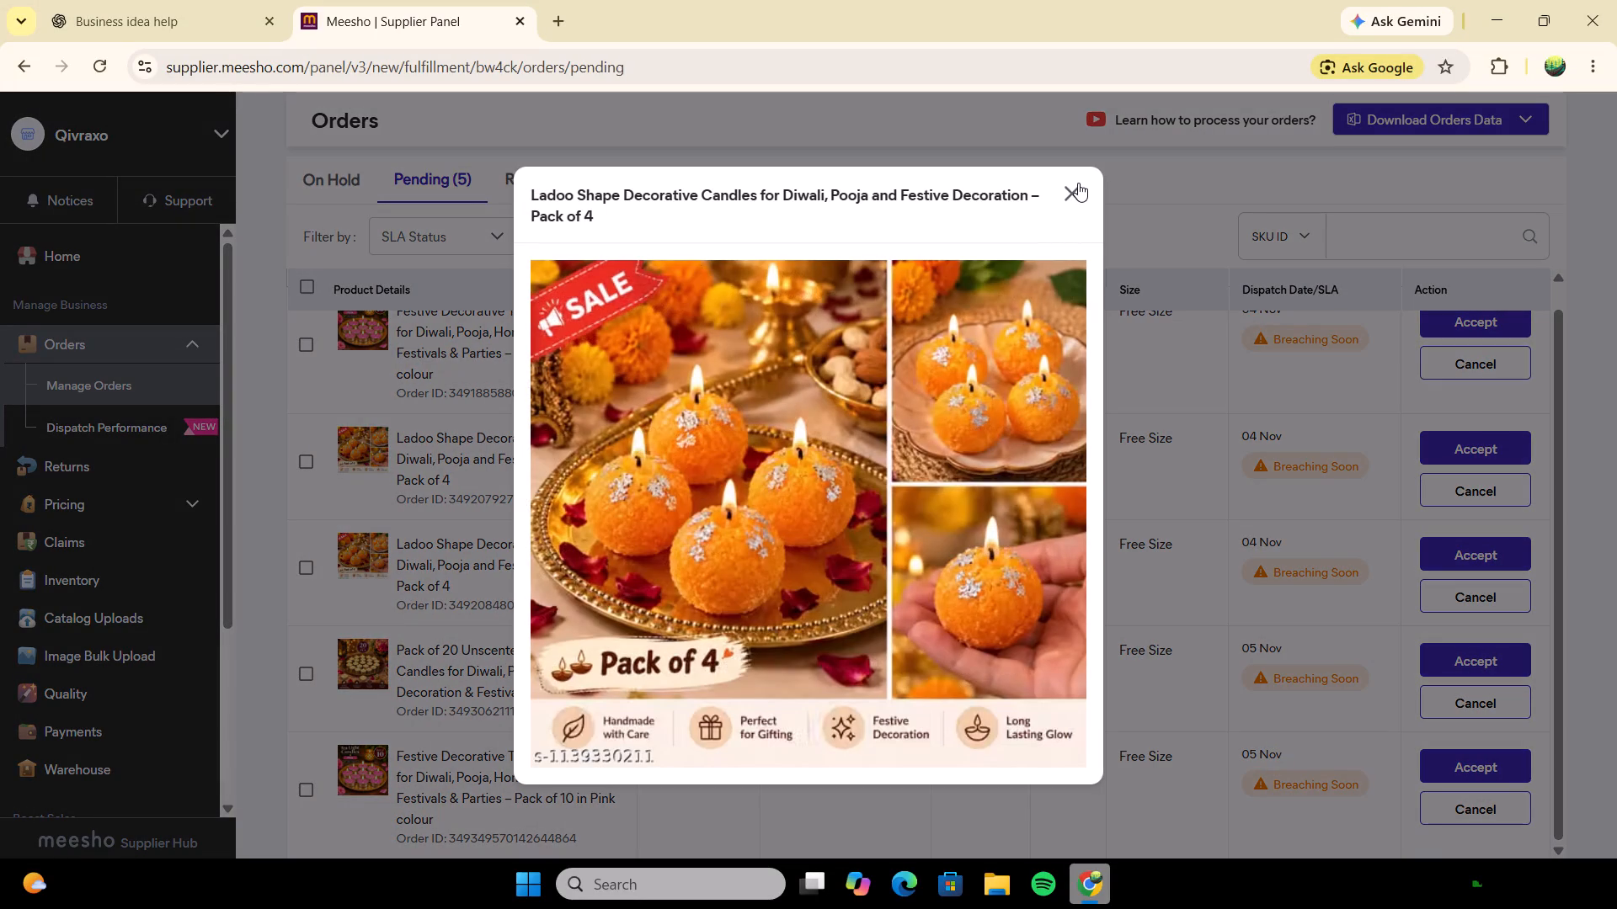
pyautogui.click(1071, 187)
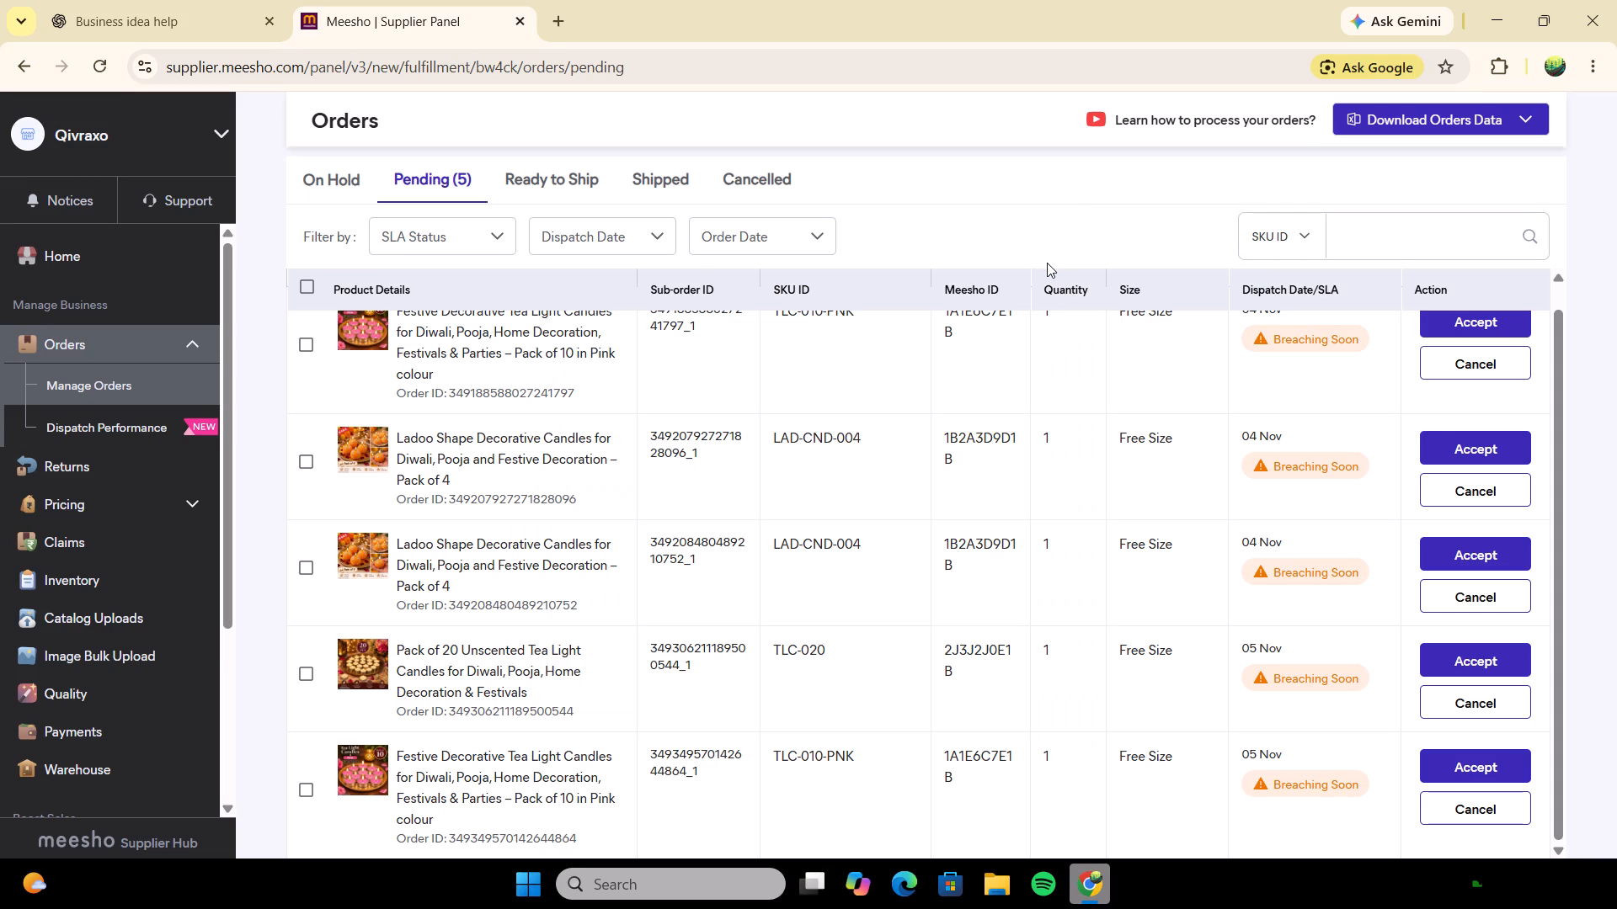
pyautogui.scroll(-4, 935, 411)
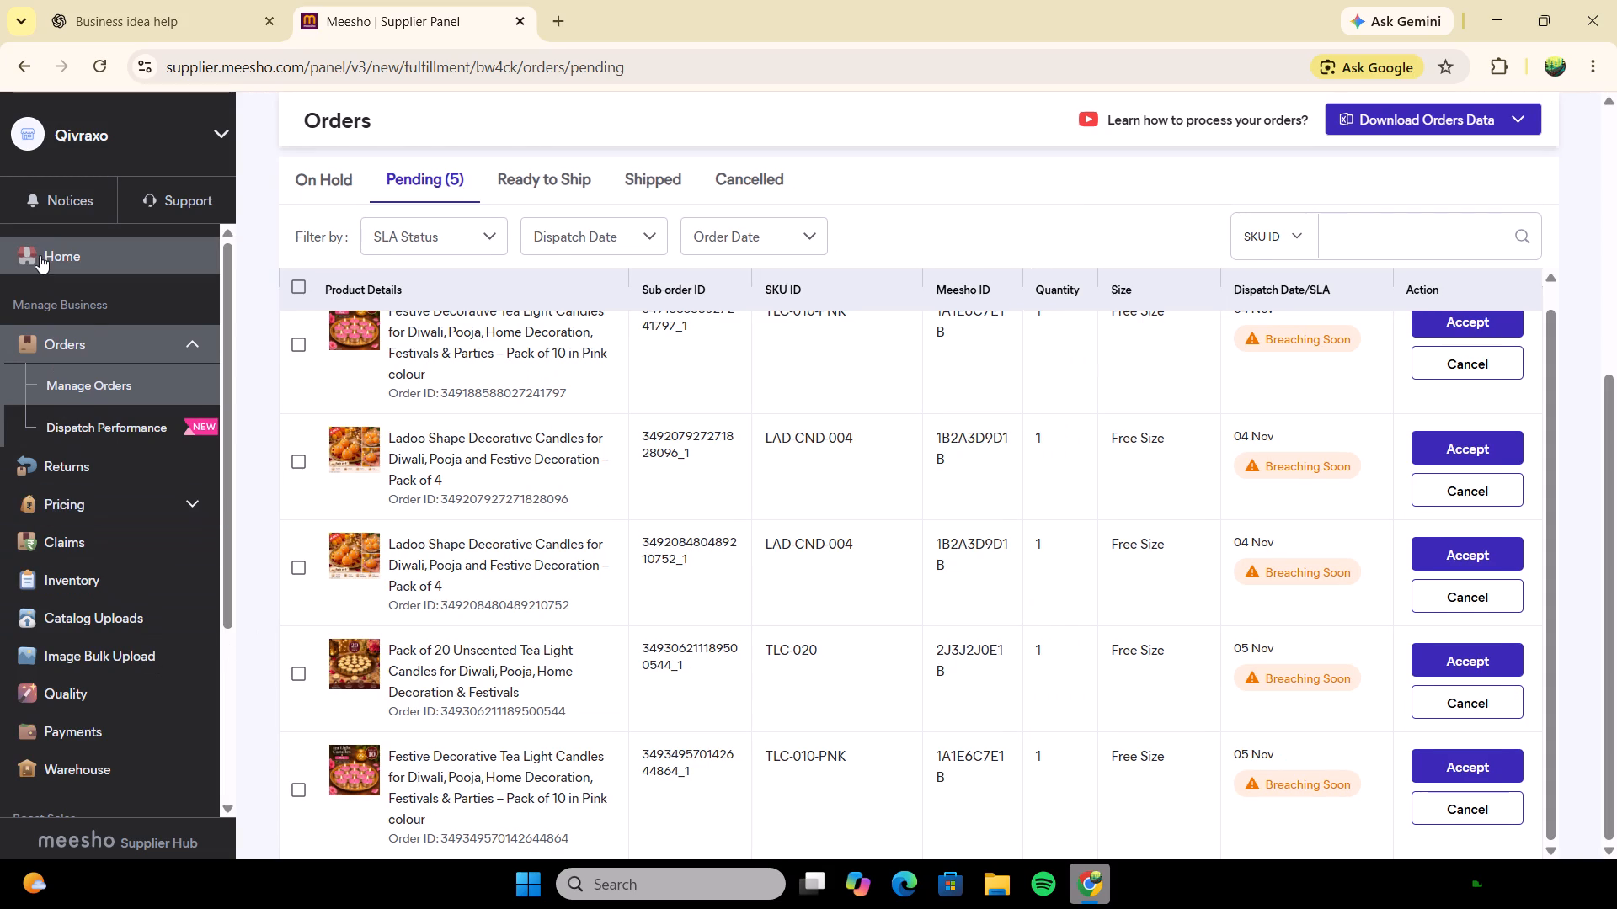
# Open the Home page and examine the to-do list, business insights and dispatch performance.
pyautogui.click(40, 255)
pyautogui.scroll(-1, 744, 403)
pyautogui.scroll(3, 744, 403)
pyautogui.scroll(-2, 744, 403)
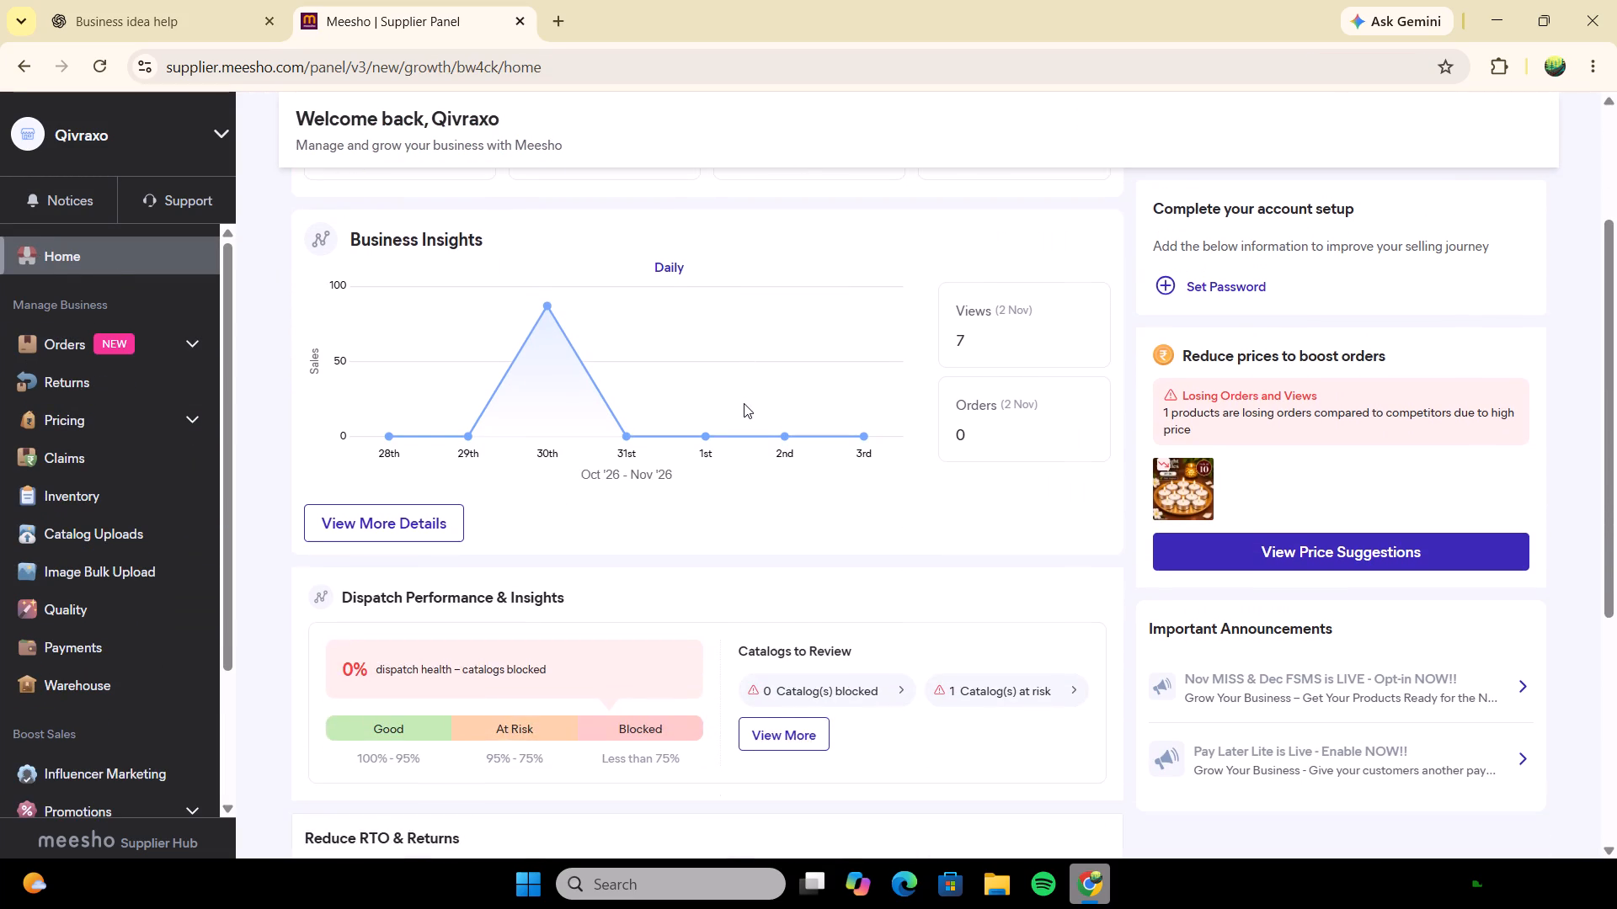
pyautogui.scroll(-7, 744, 403)
pyautogui.scroll(4, 744, 403)
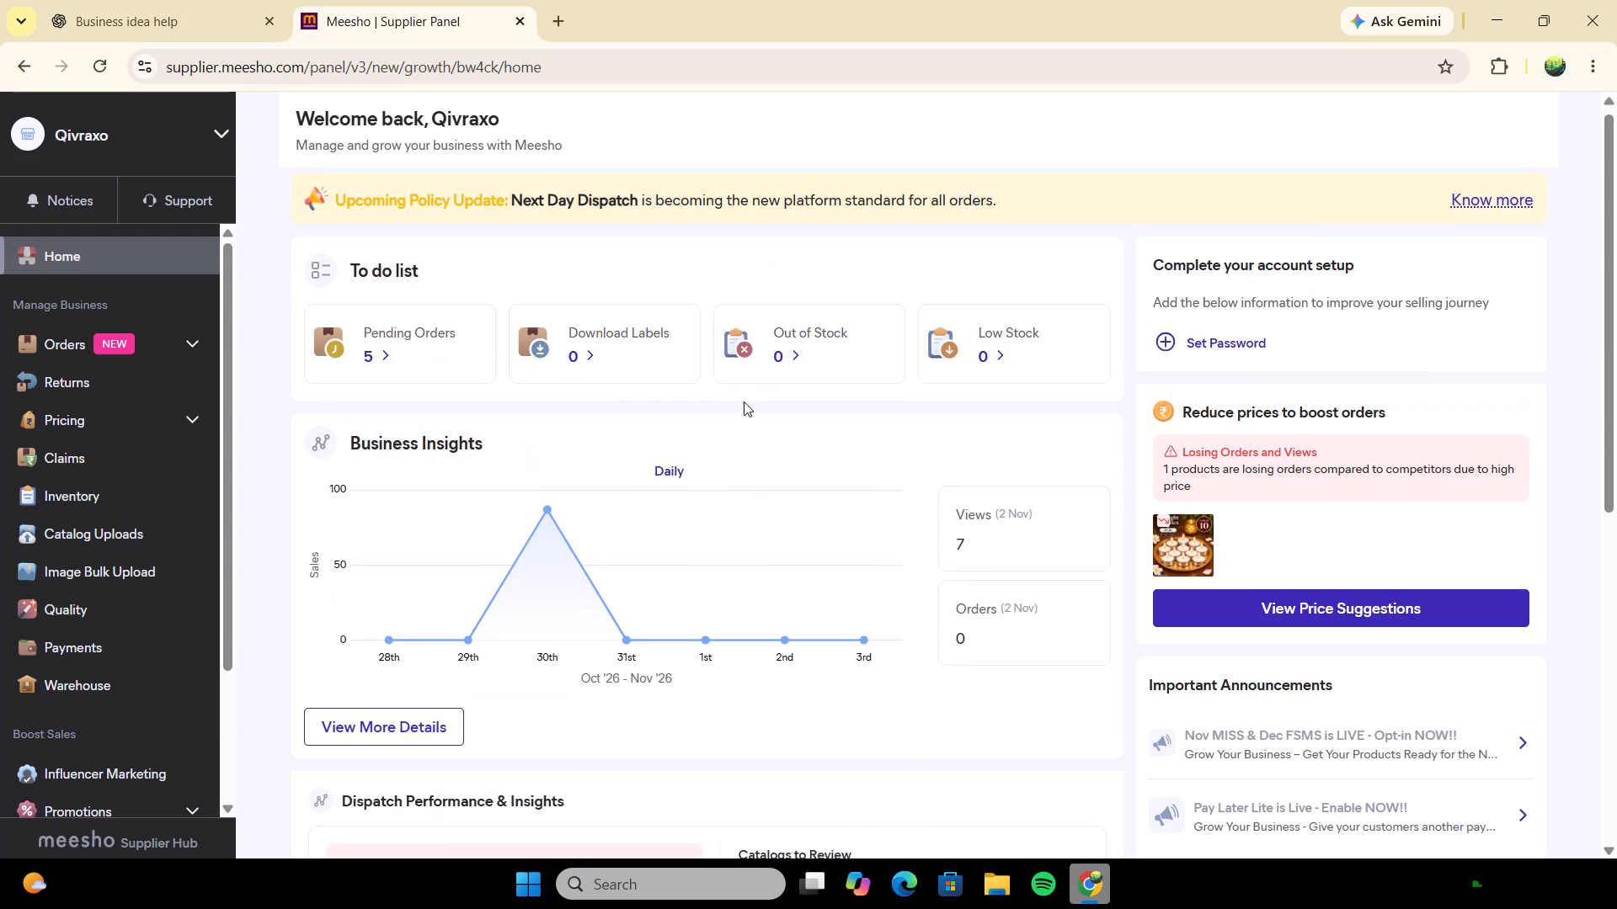
pyautogui.scroll(4, 744, 401)
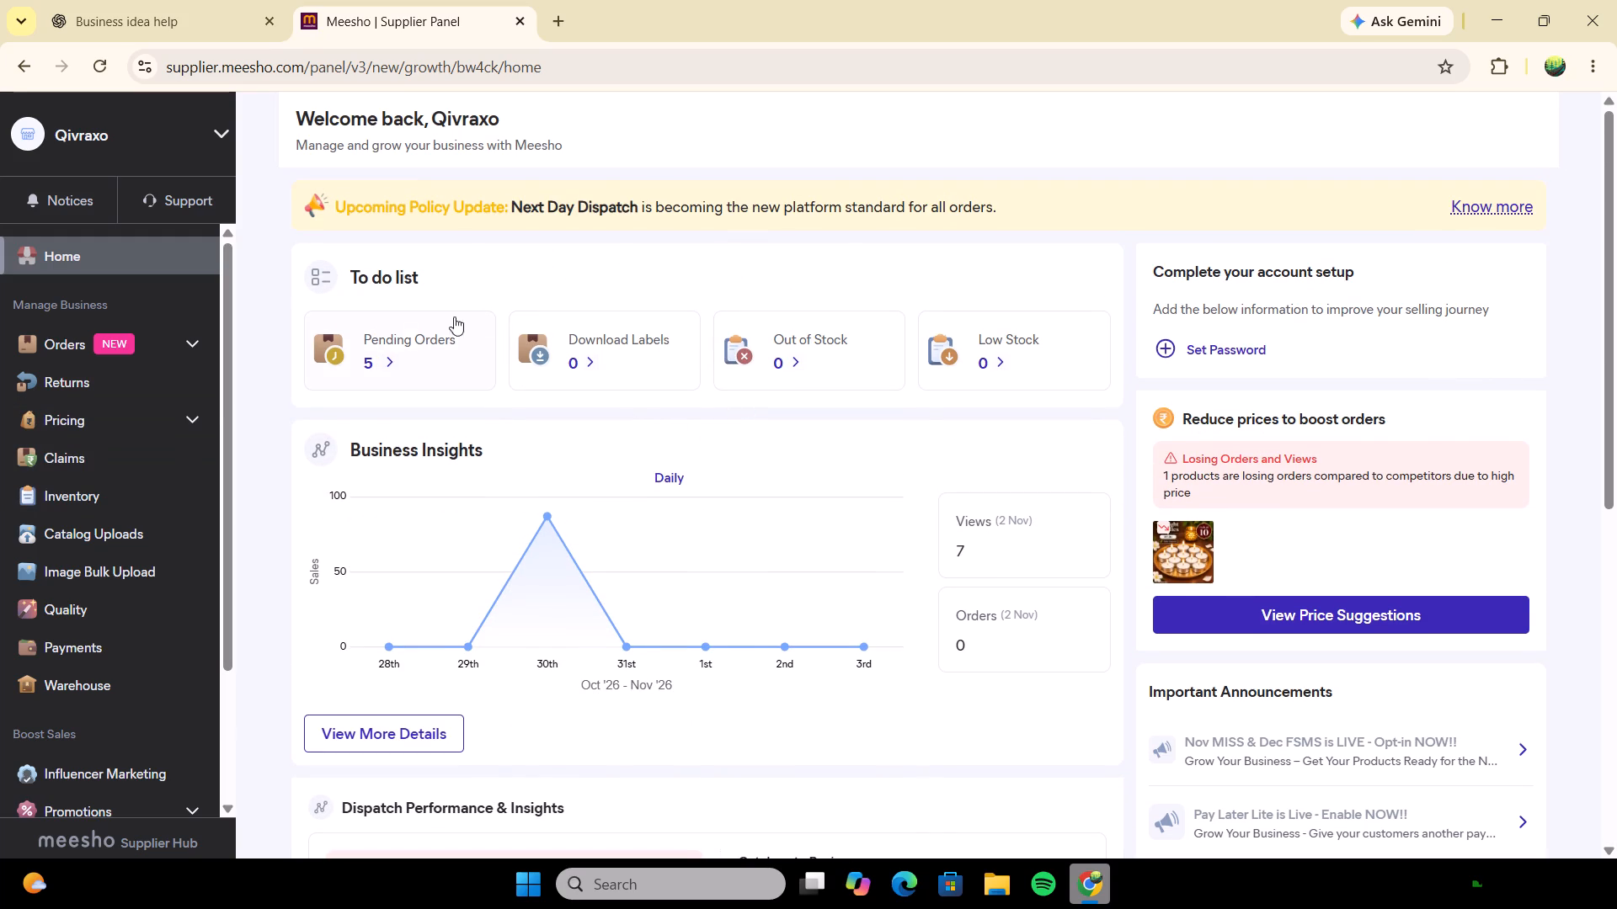
# Open the Business Dashboard, examine the order trend and product performance, and request yesterday's business overview.
pyautogui.scroll(-6, 73, 593)
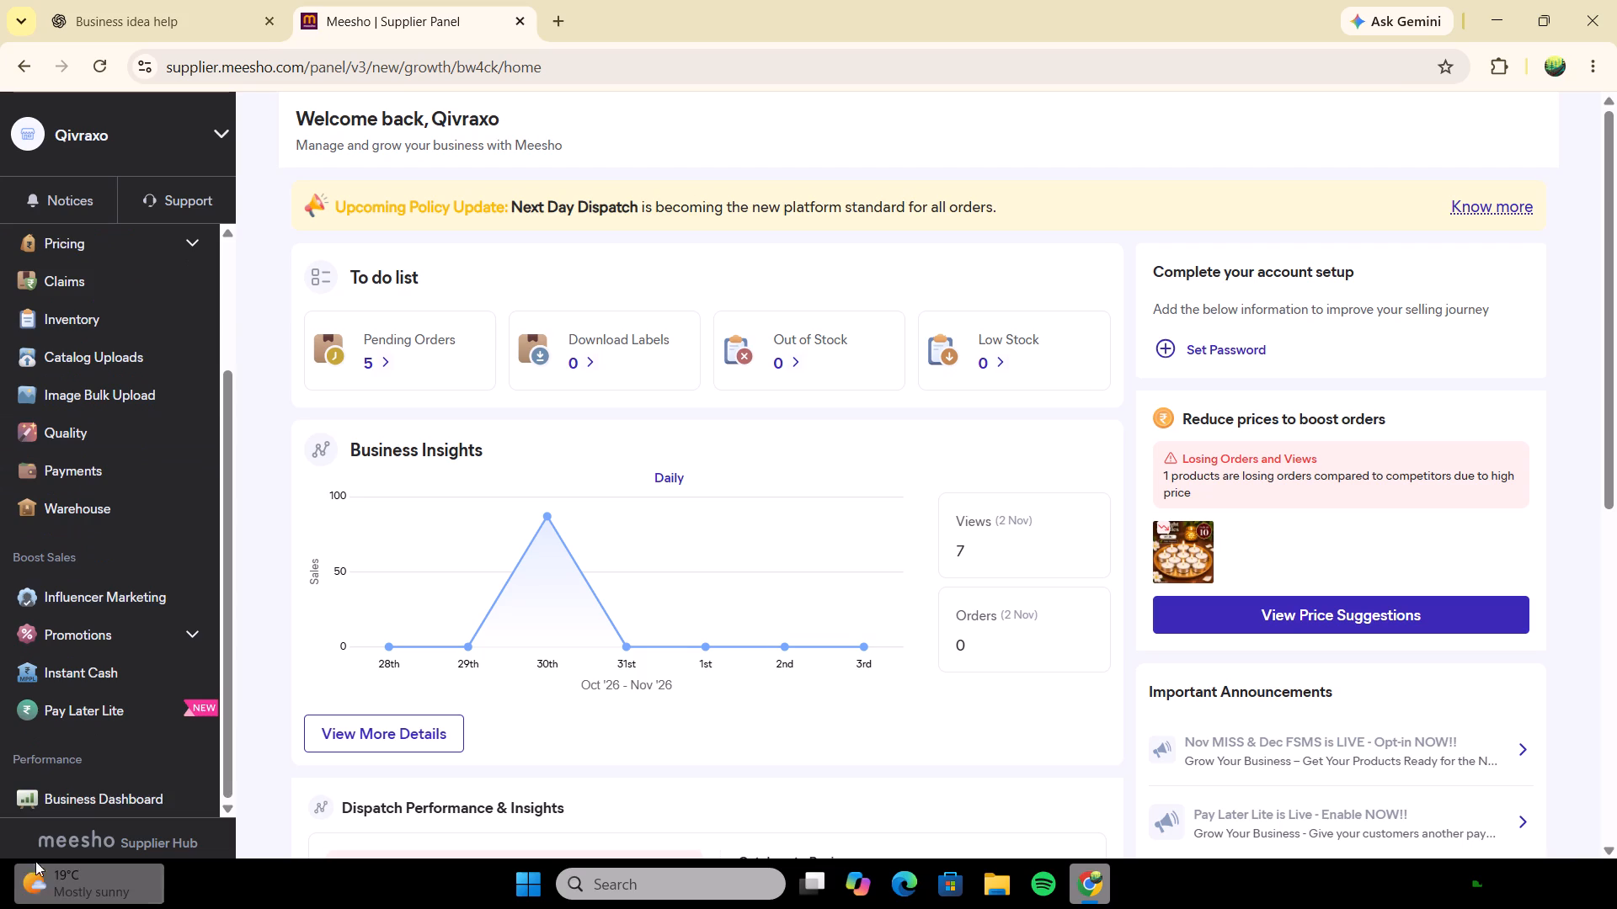
pyautogui.click(58, 789)
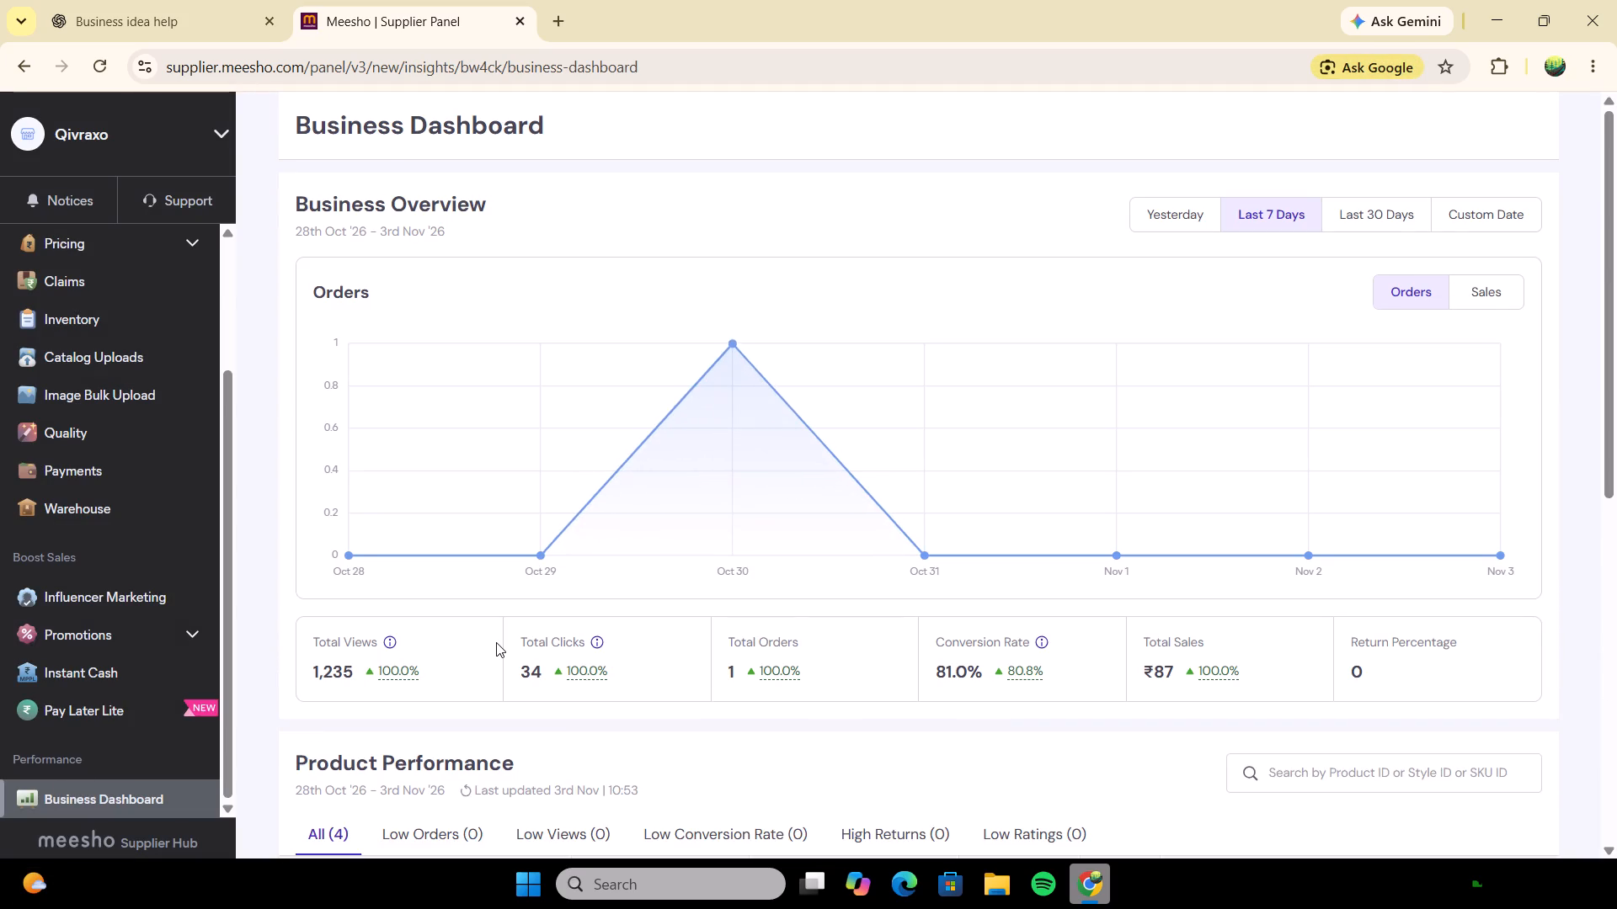
pyautogui.scroll(-7, 496, 642)
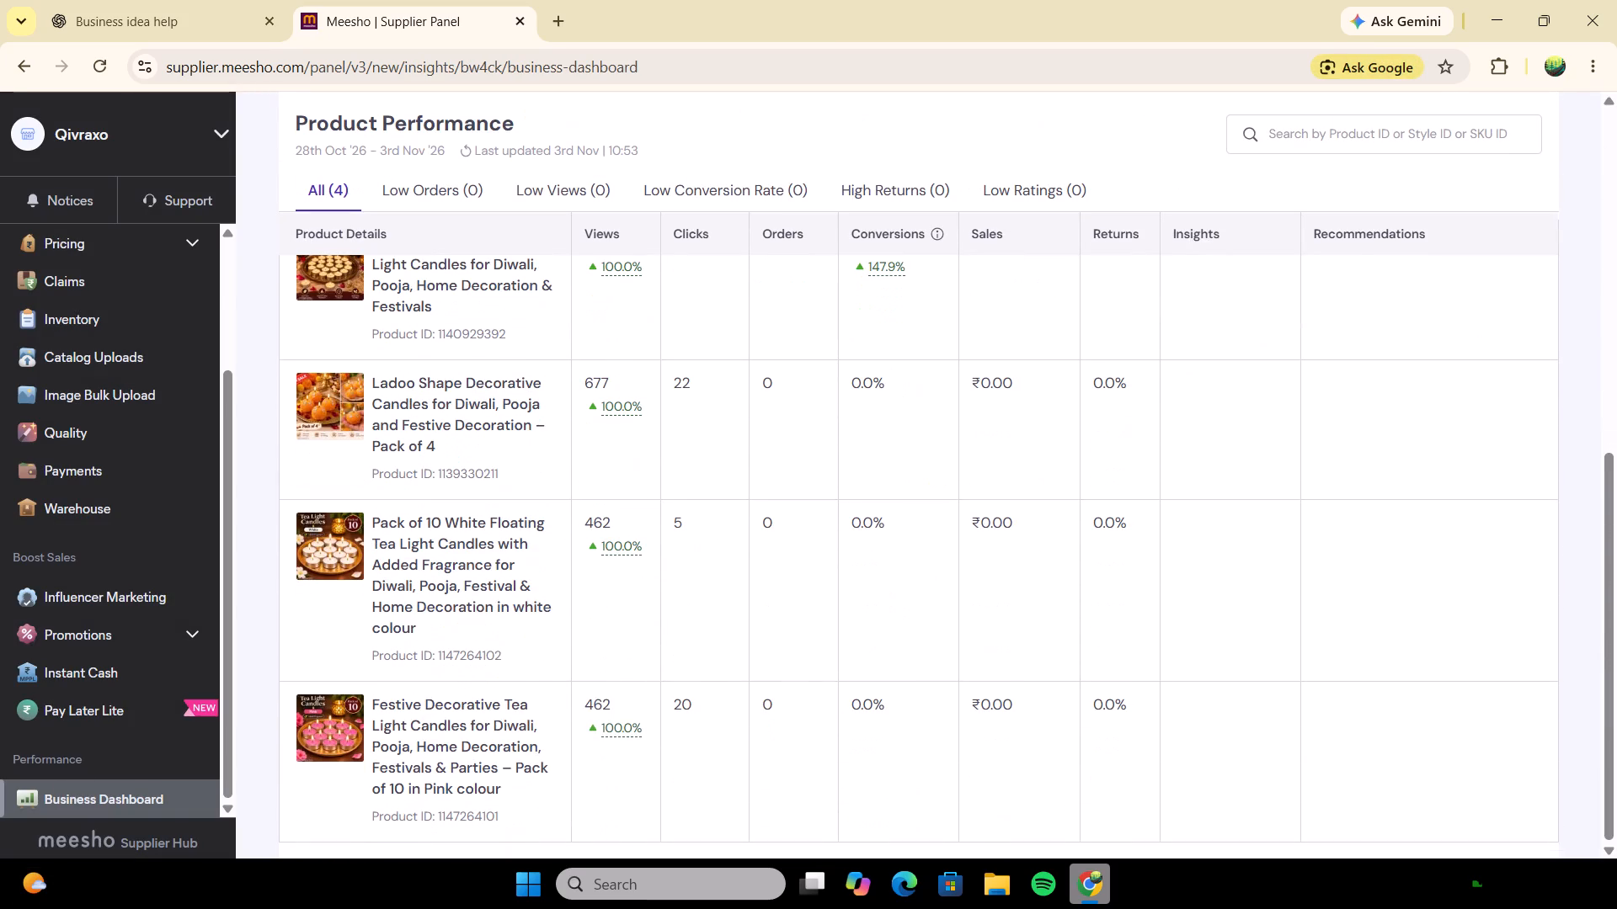
pyautogui.scroll(-4, 496, 642)
pyautogui.scroll(12, 496, 642)
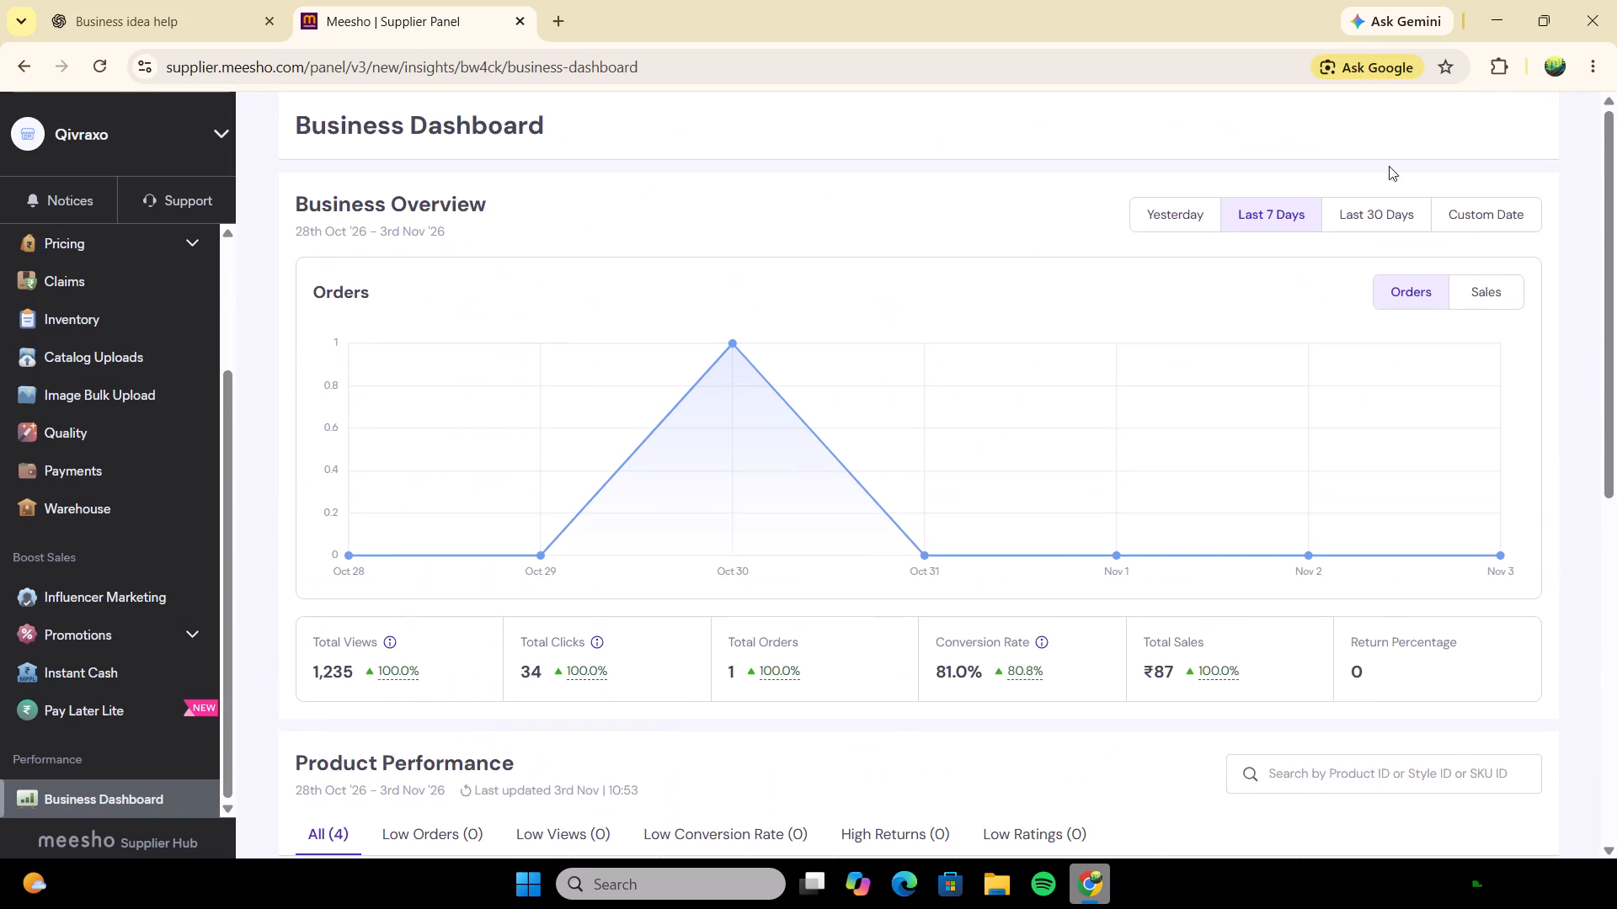
pyautogui.doubleClick(1182, 209)
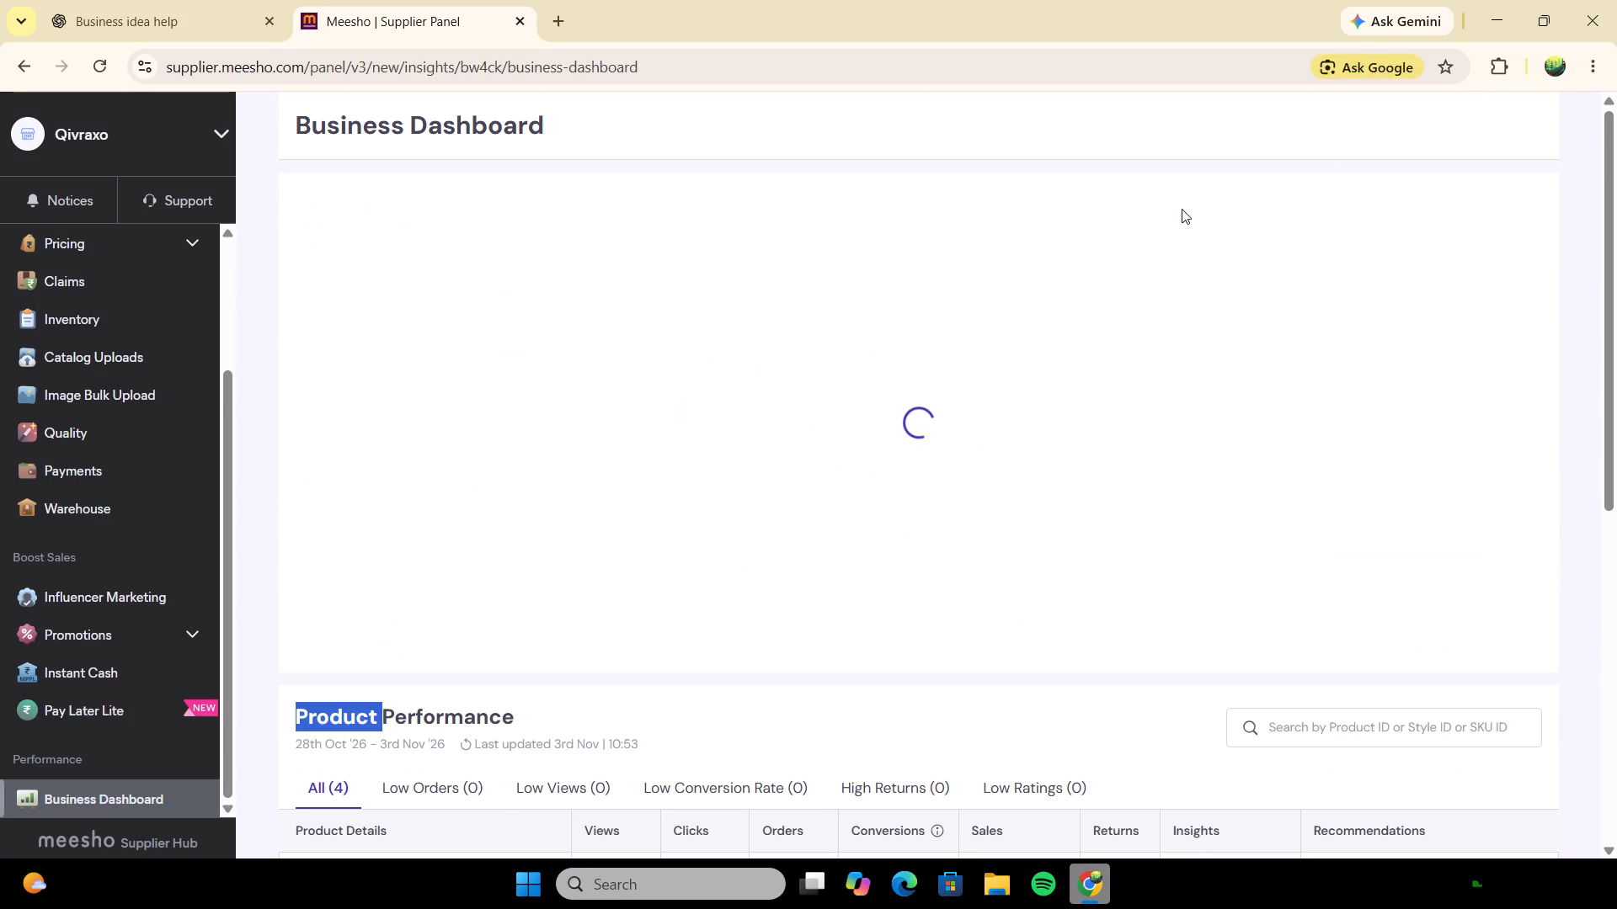
pyautogui.click(1242, 207)
# Open Catalog Uploads and examine the single uploads' categories, created dates and QC status.
pyautogui.click(63, 352)
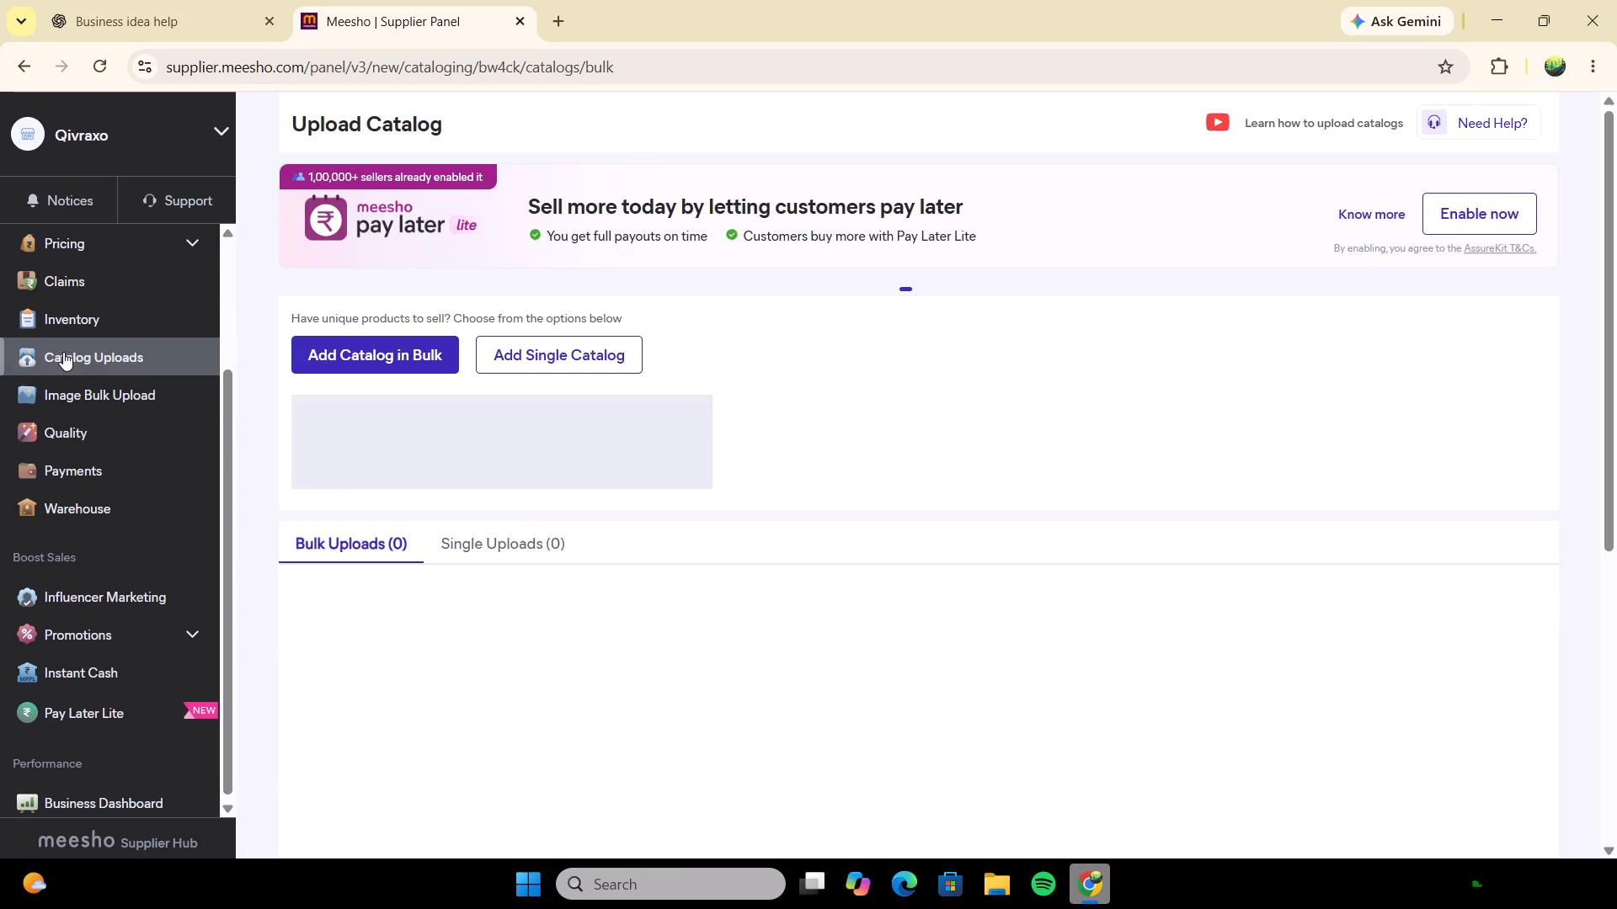
pyautogui.scroll(-3, 712, 412)
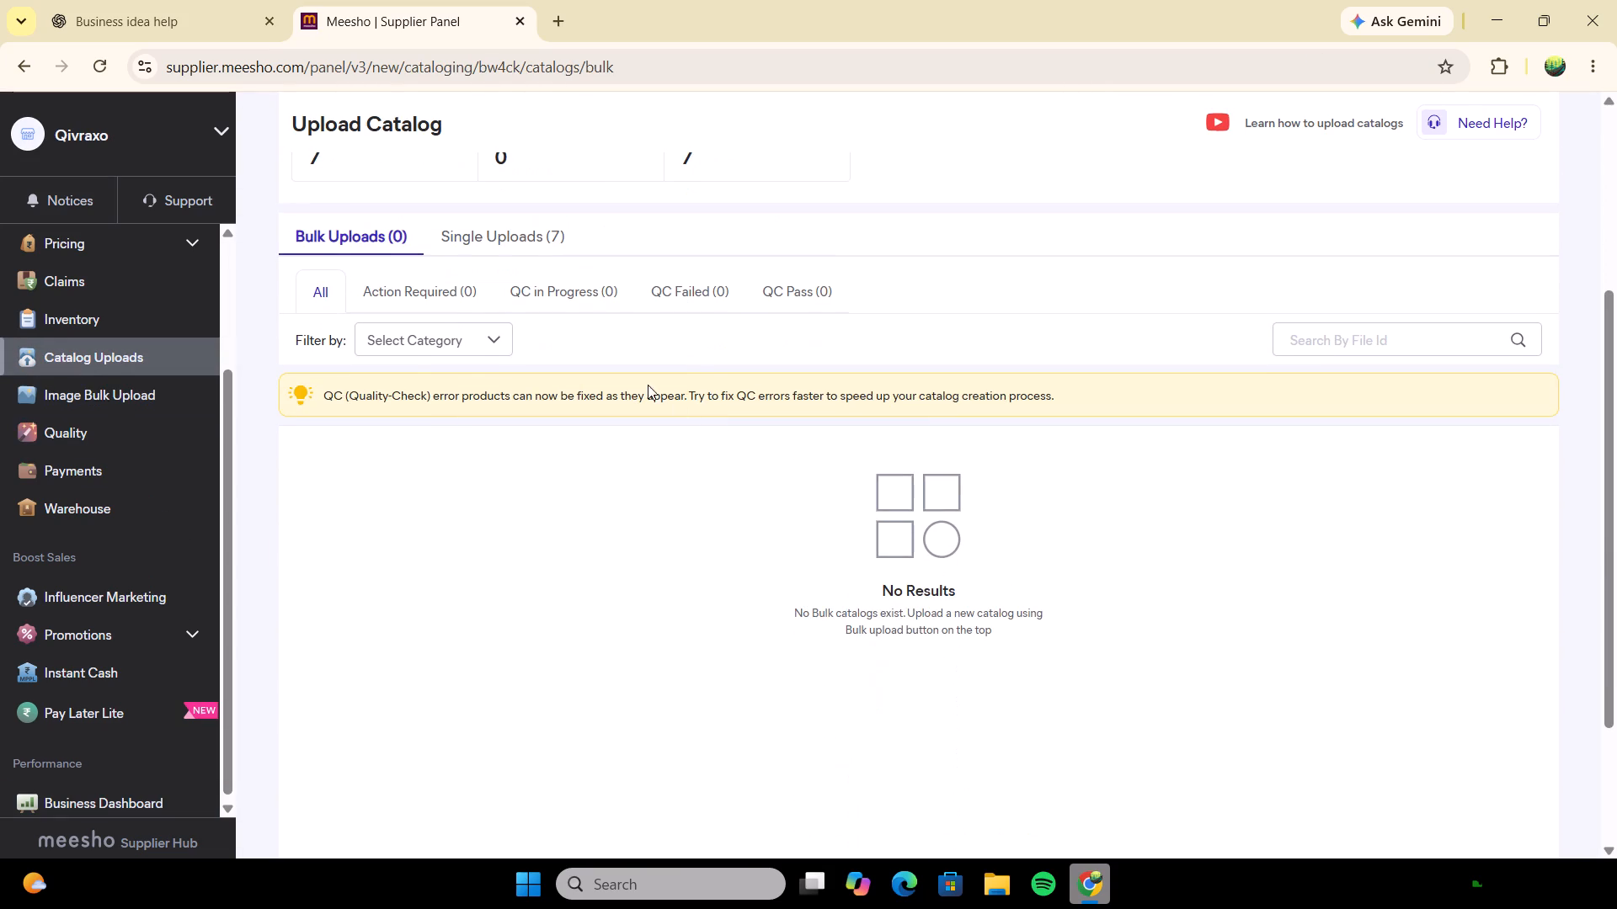
pyautogui.click(491, 237)
pyautogui.scroll(-2, 867, 514)
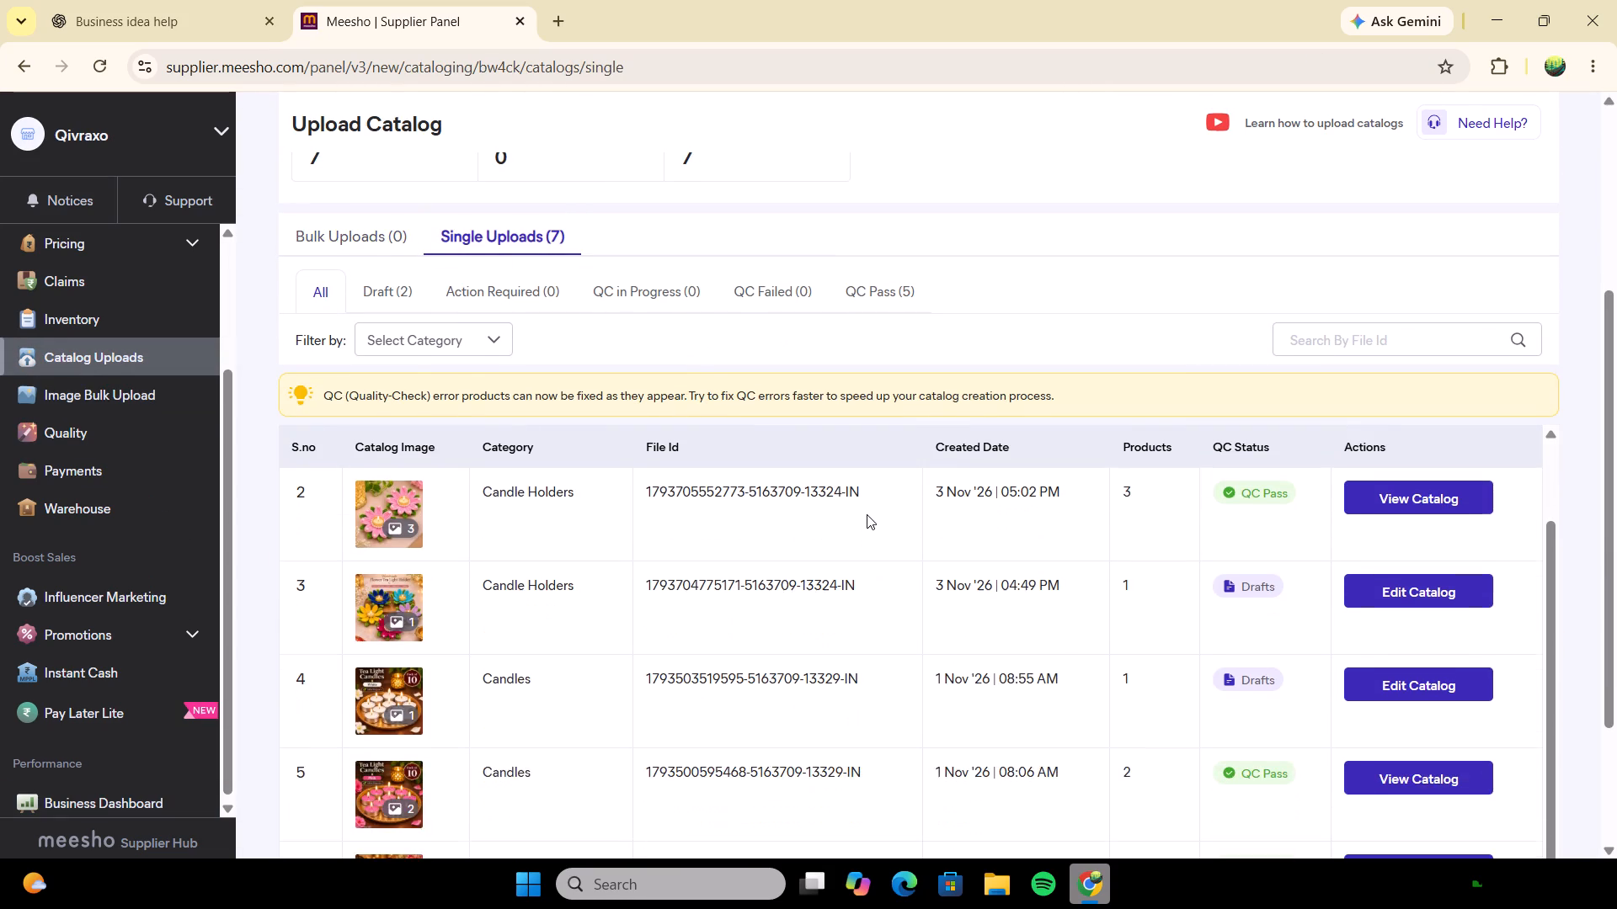
pyautogui.scroll(-6, 867, 514)
pyautogui.scroll(4, 867, 514)
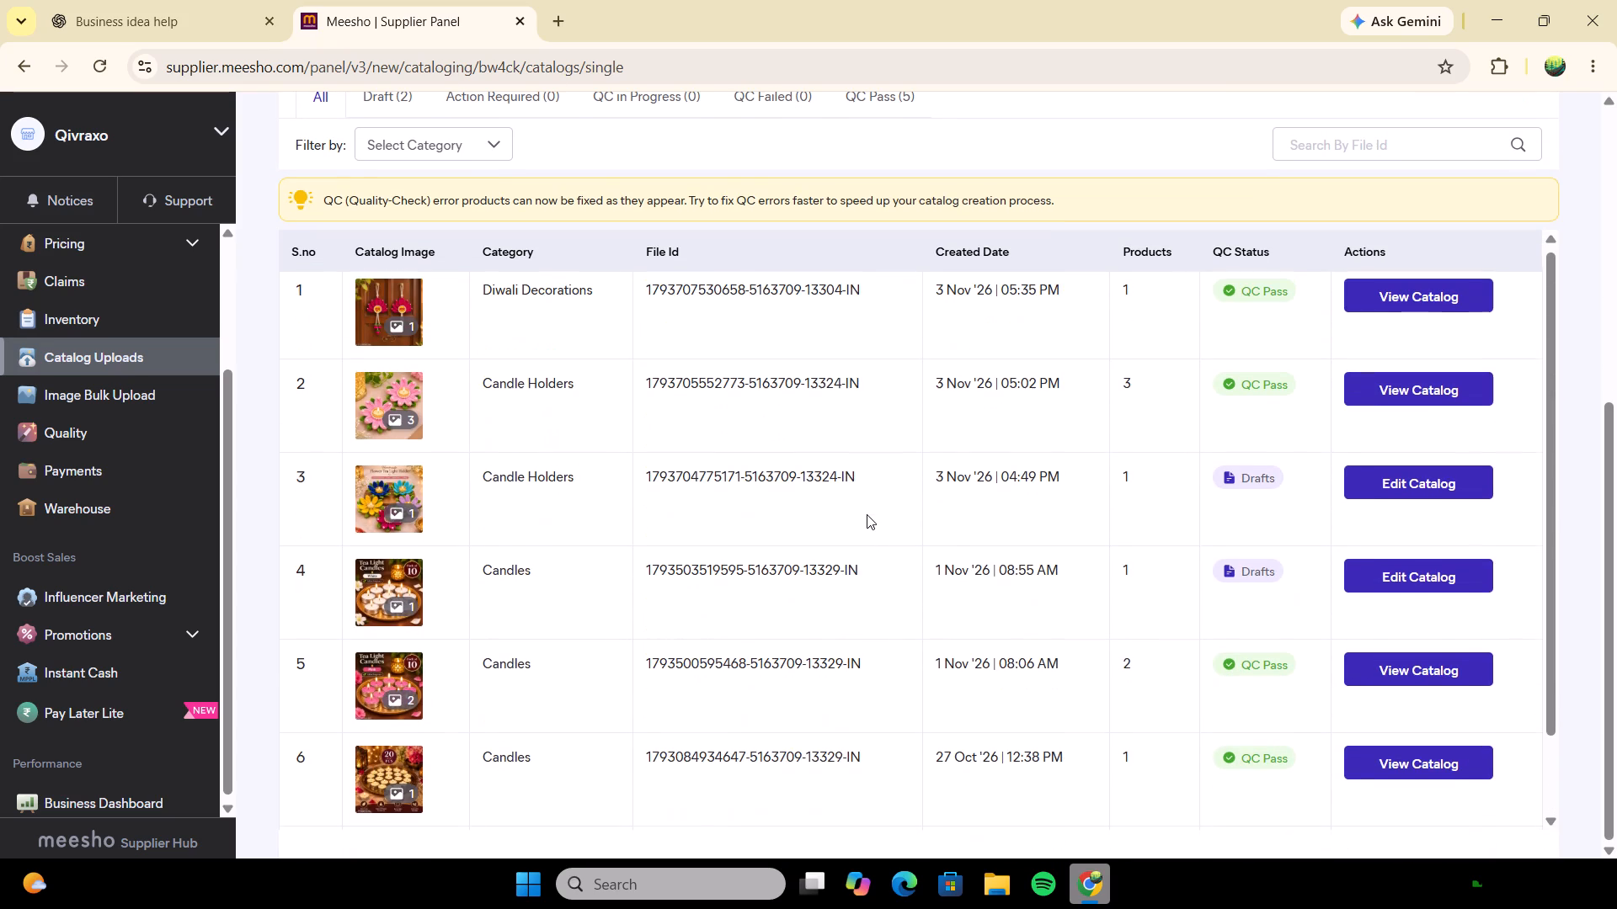
pyautogui.scroll(3, 867, 514)
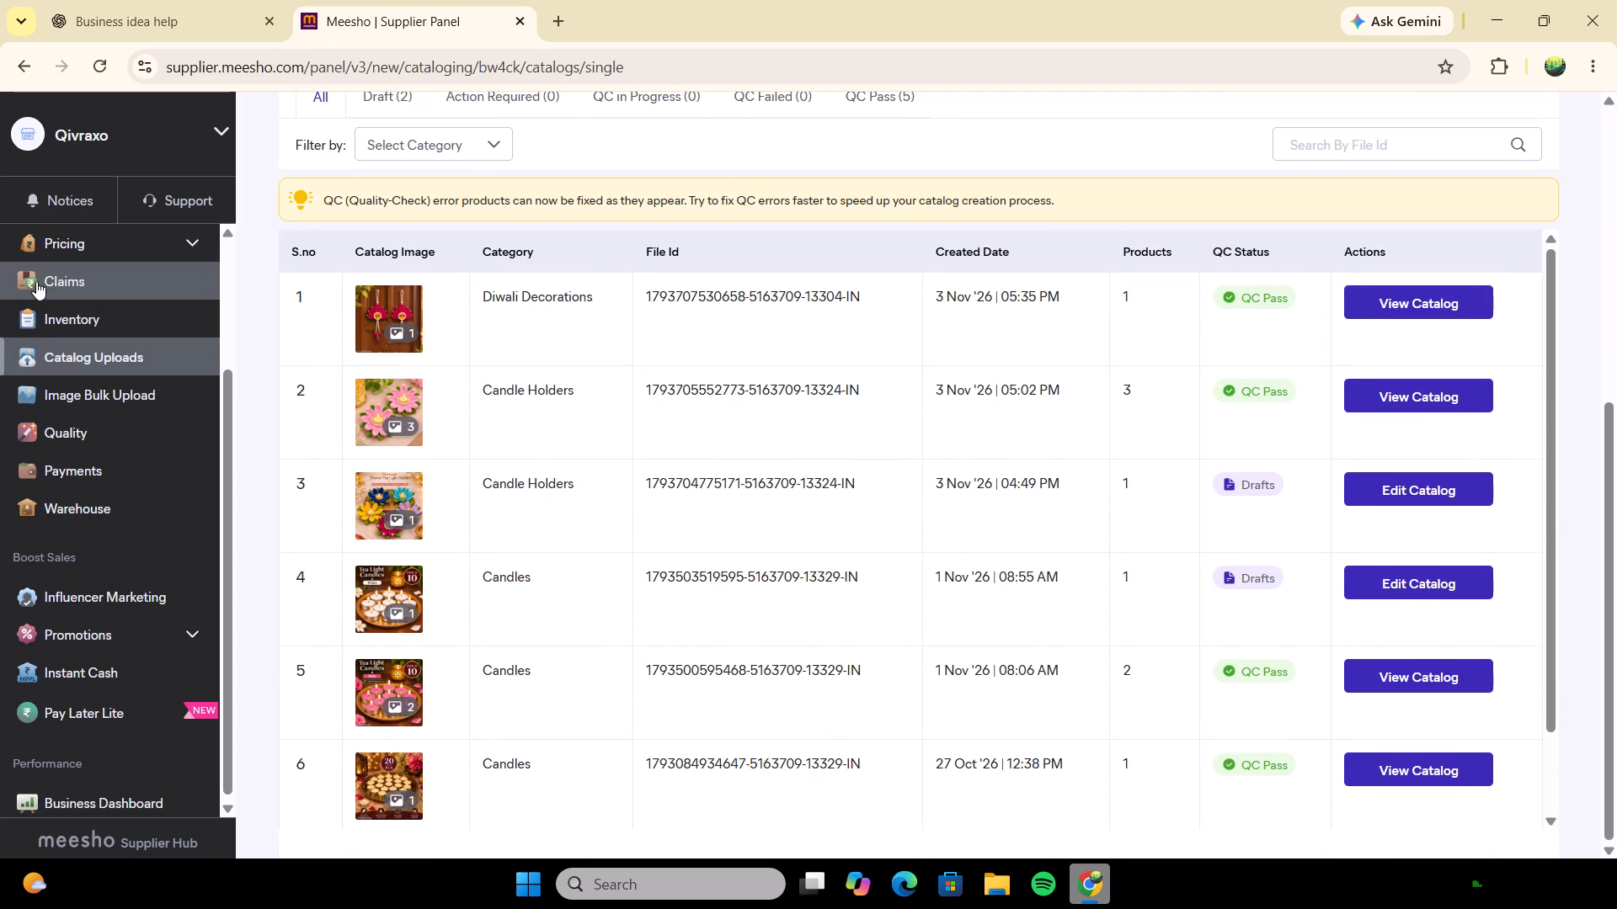
# Open the Payments page and check the upcoming and completed payments.
pyautogui.click(29, 472)
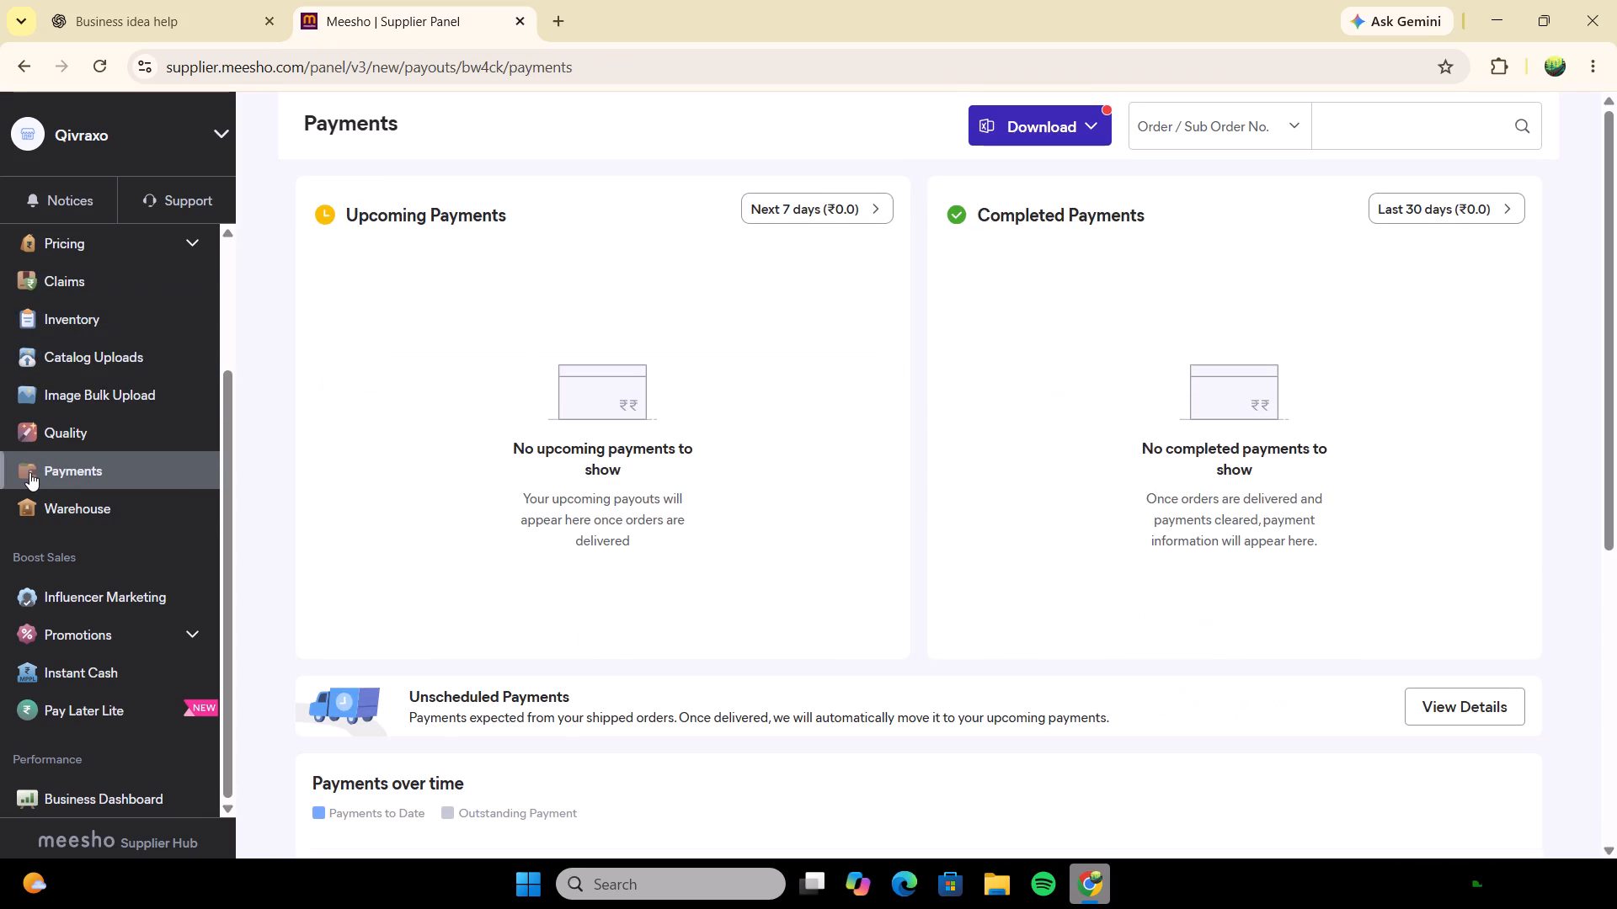
pyautogui.scroll(-2, 355, 614)
pyautogui.scroll(2, 355, 614)
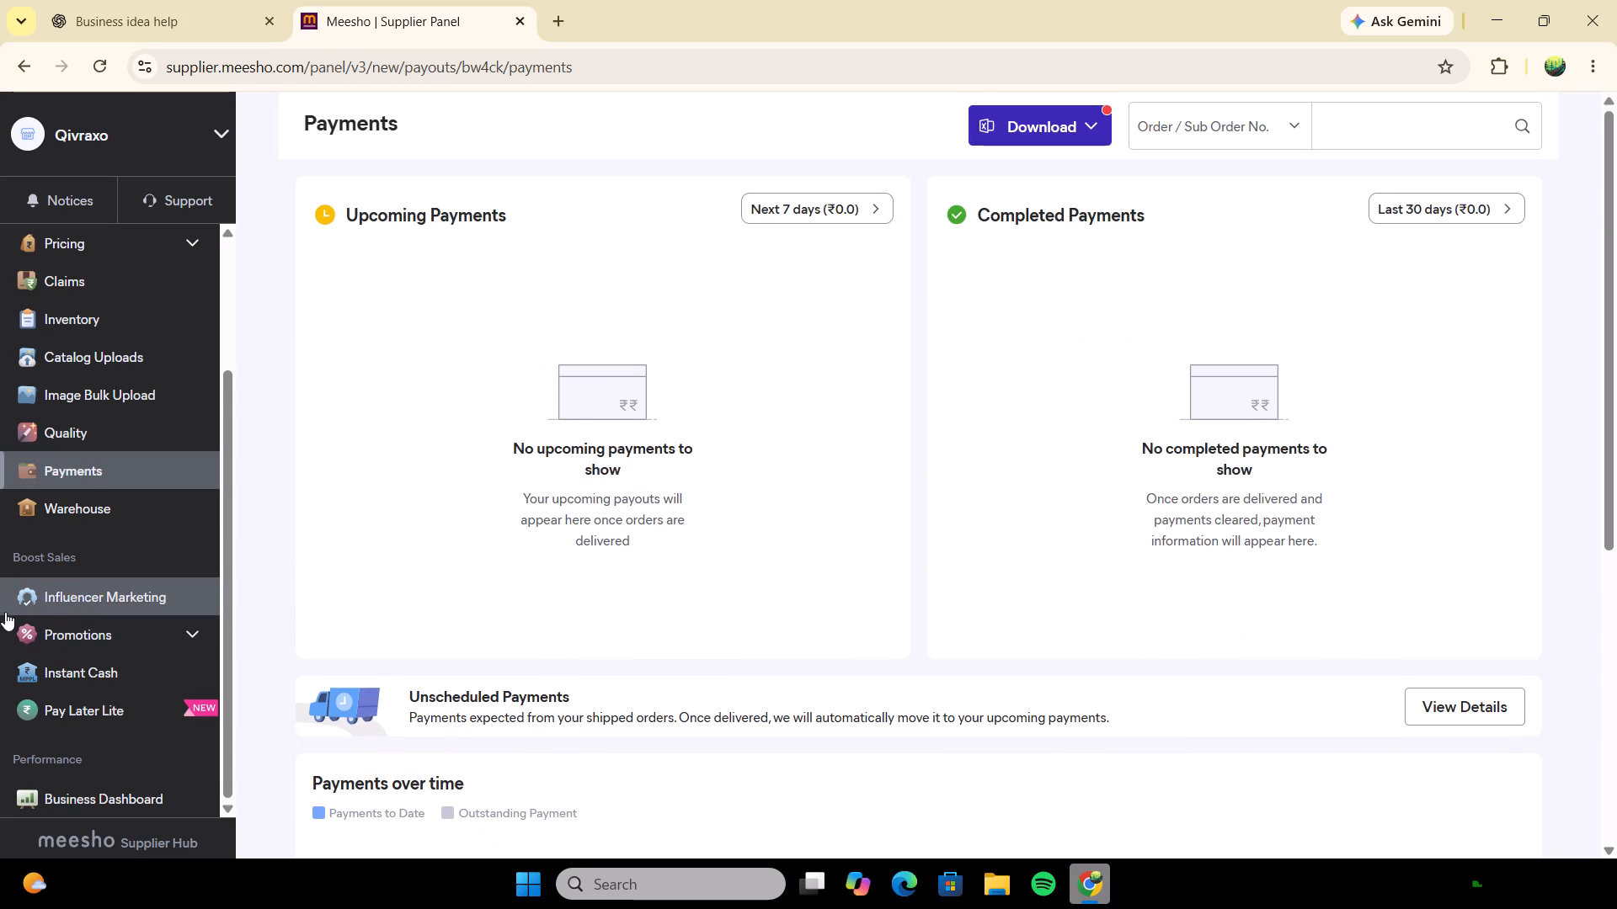
# Open the Inventory page and examine the list of active catalogs.
pyautogui.click(88, 316)
pyautogui.scroll(-1, 728, 549)
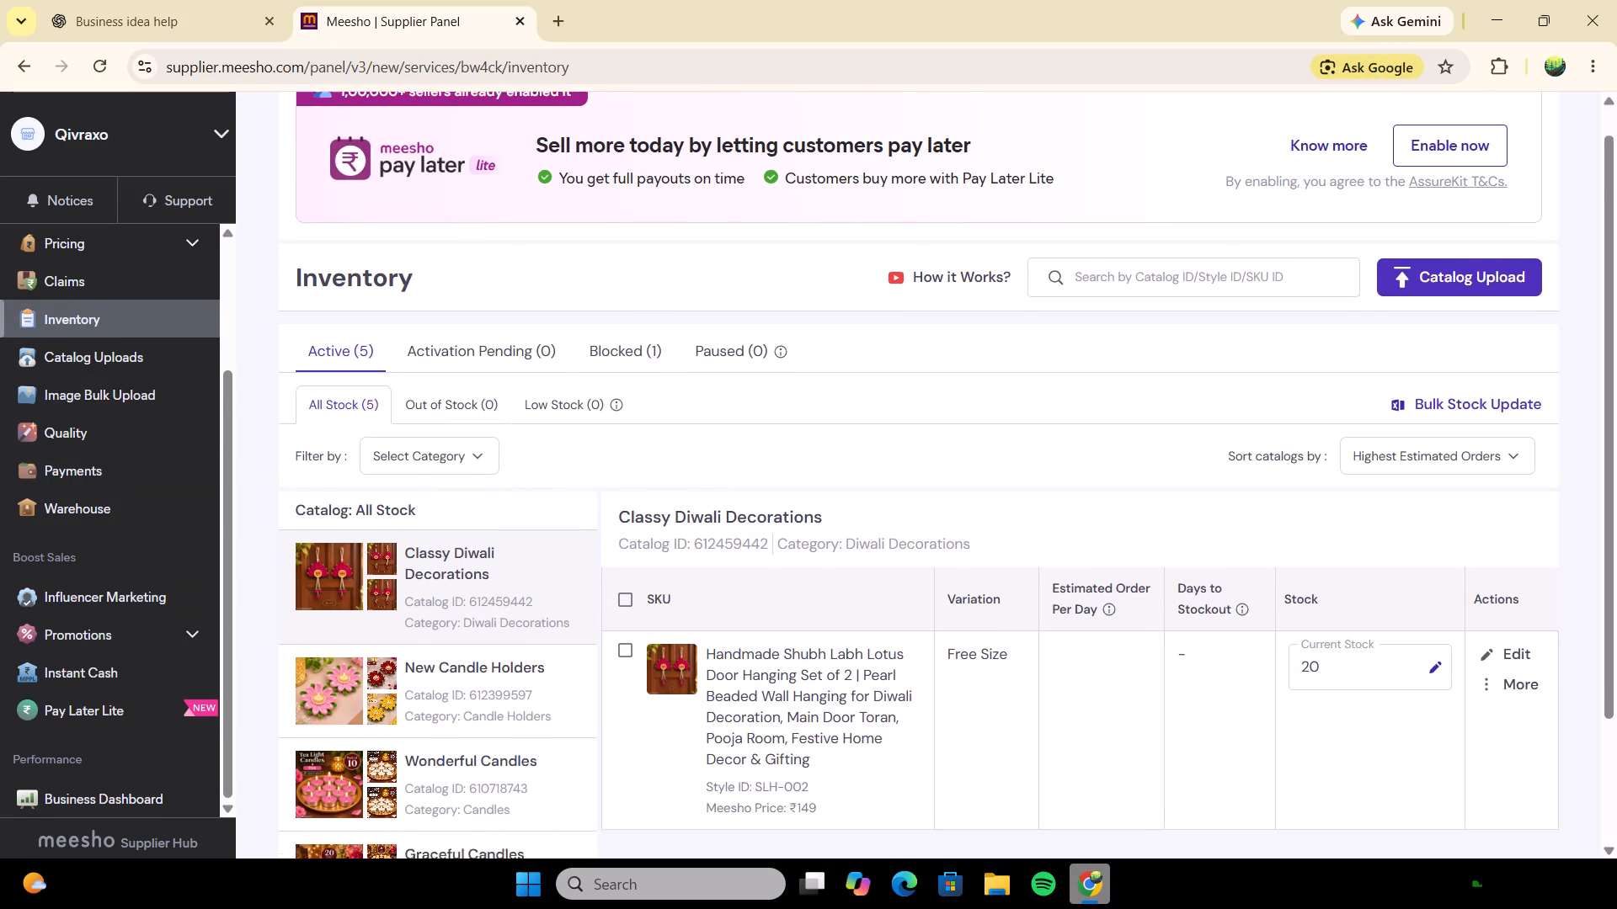
pyautogui.scroll(-2, 728, 550)
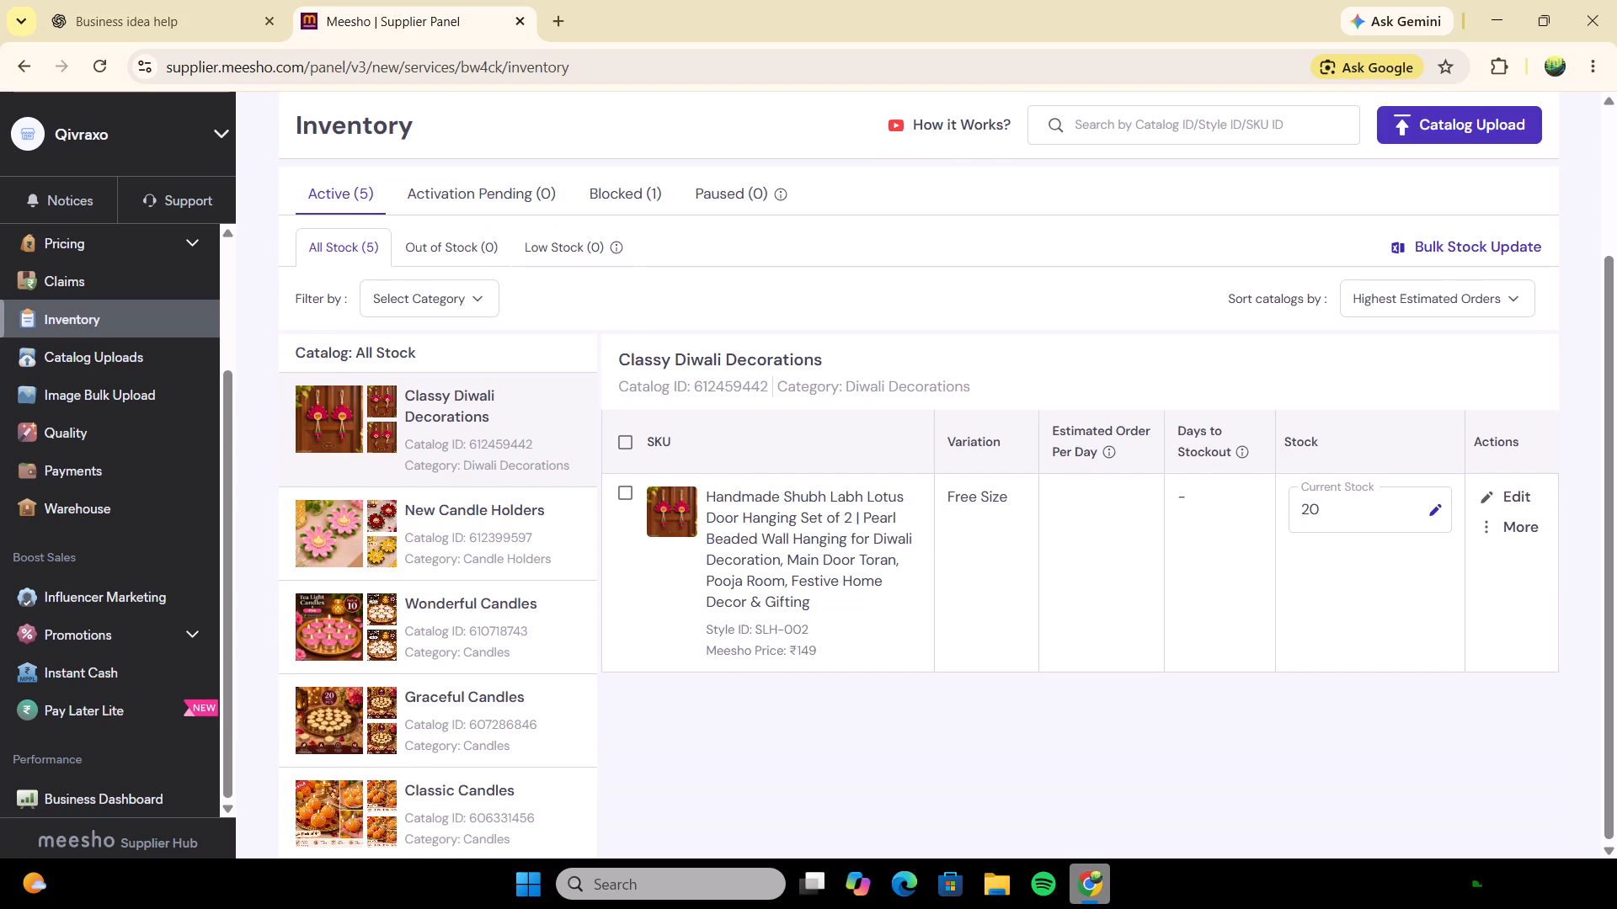
pyautogui.scroll(-1, 725, 550)
# View the New Candle Holders catalog and examine its products' prices and current stock.
pyautogui.click(459, 541)
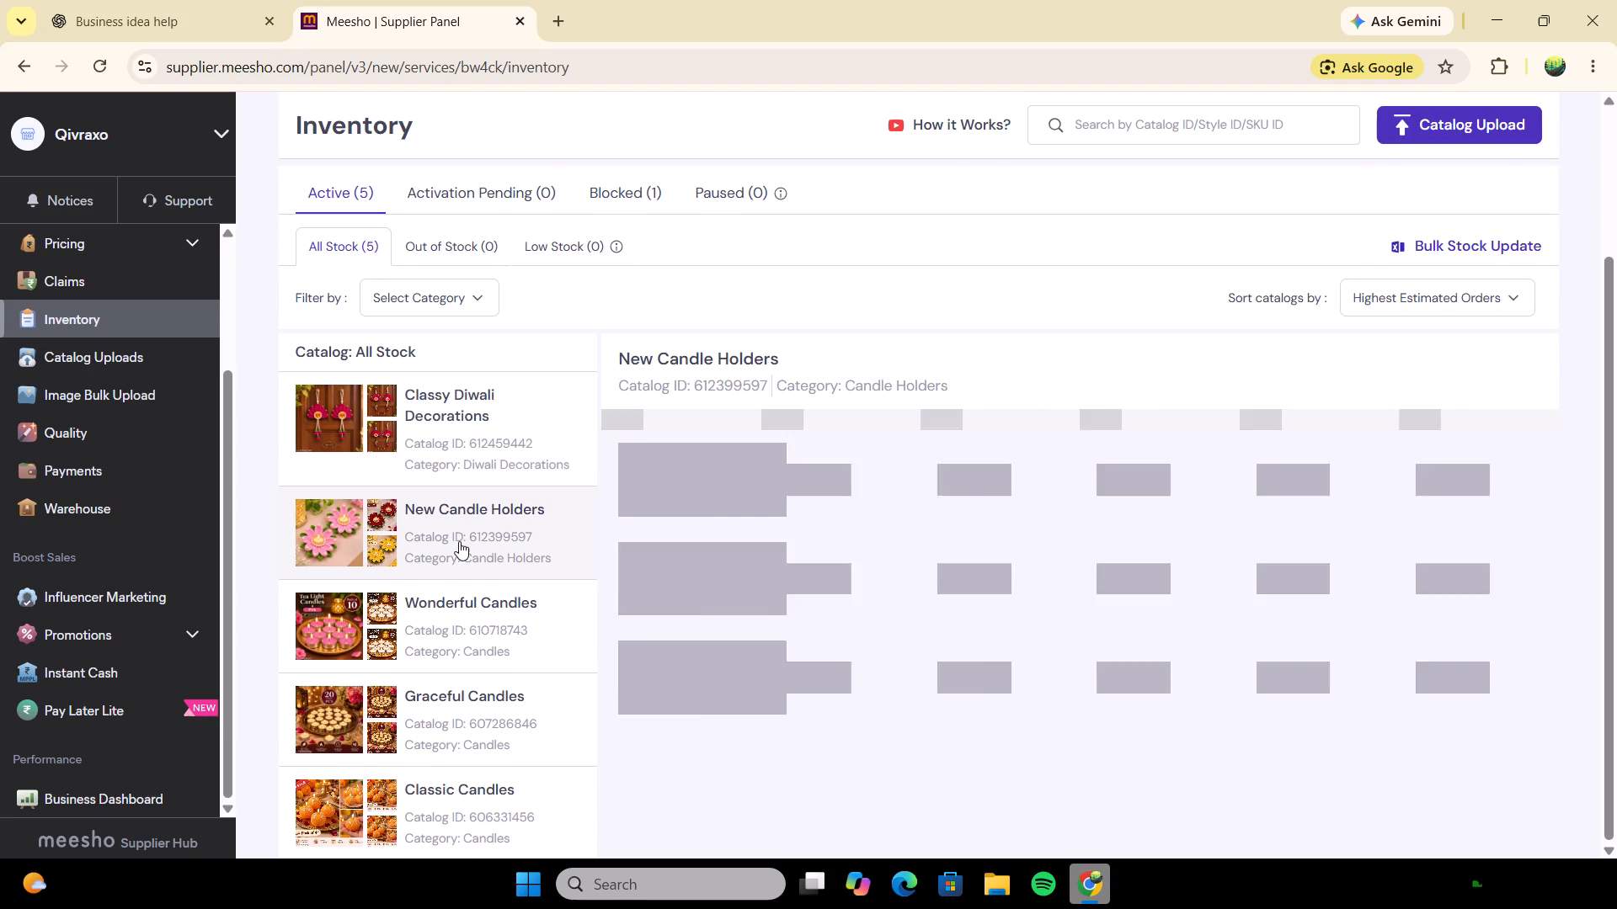
pyautogui.scroll(-1, 814, 533)
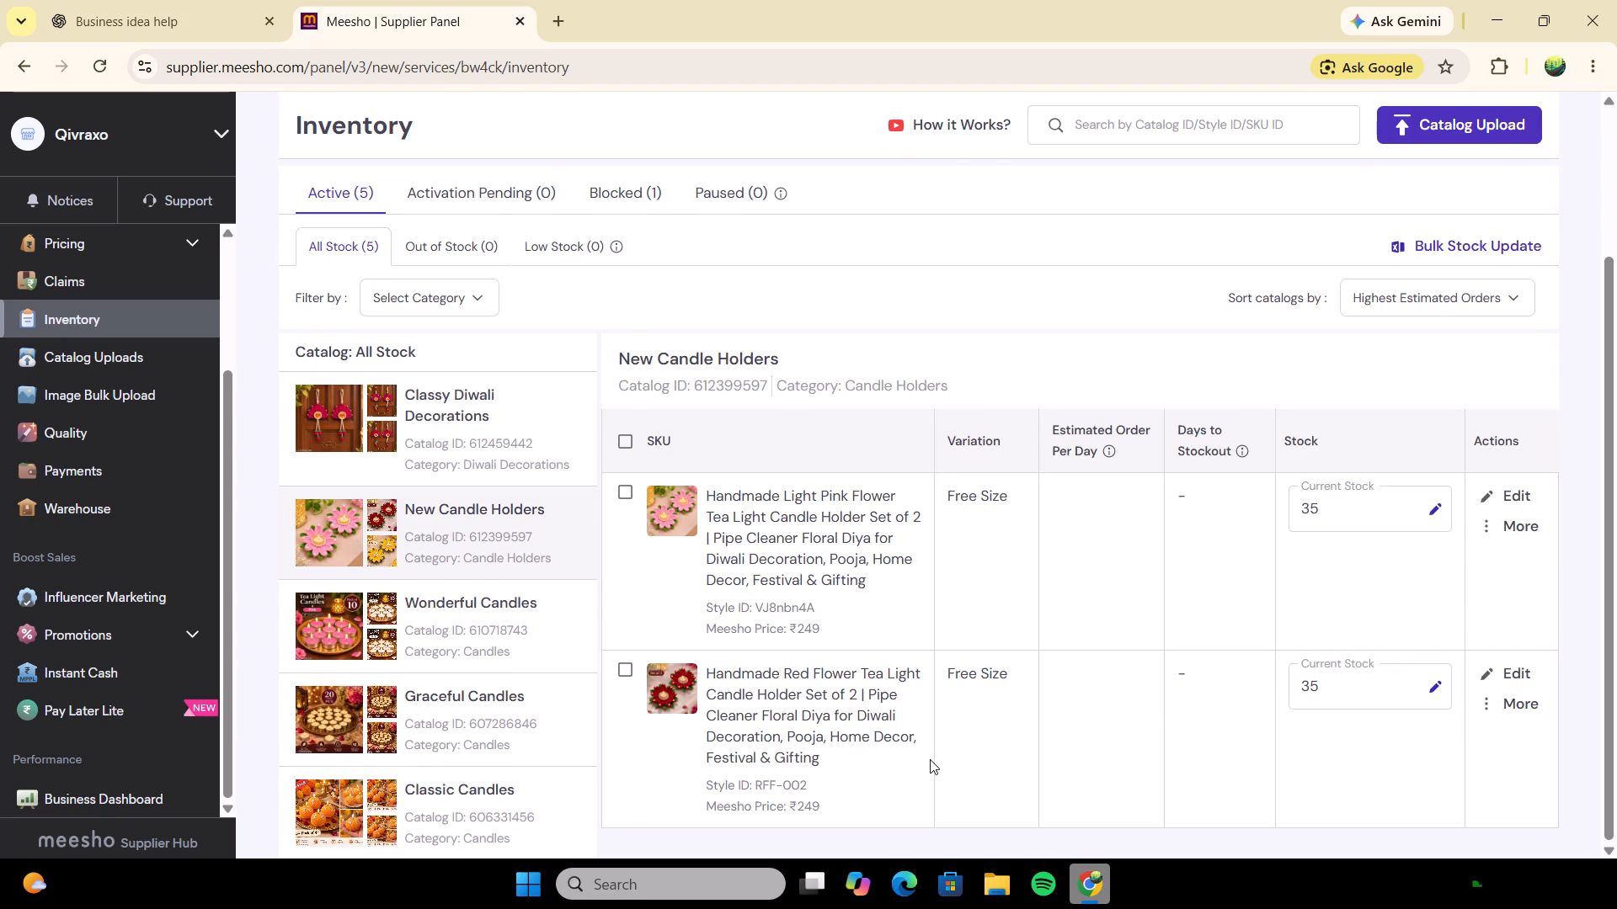
pyautogui.scroll(-3, 930, 759)
pyautogui.scroll(-5, 397, 700)
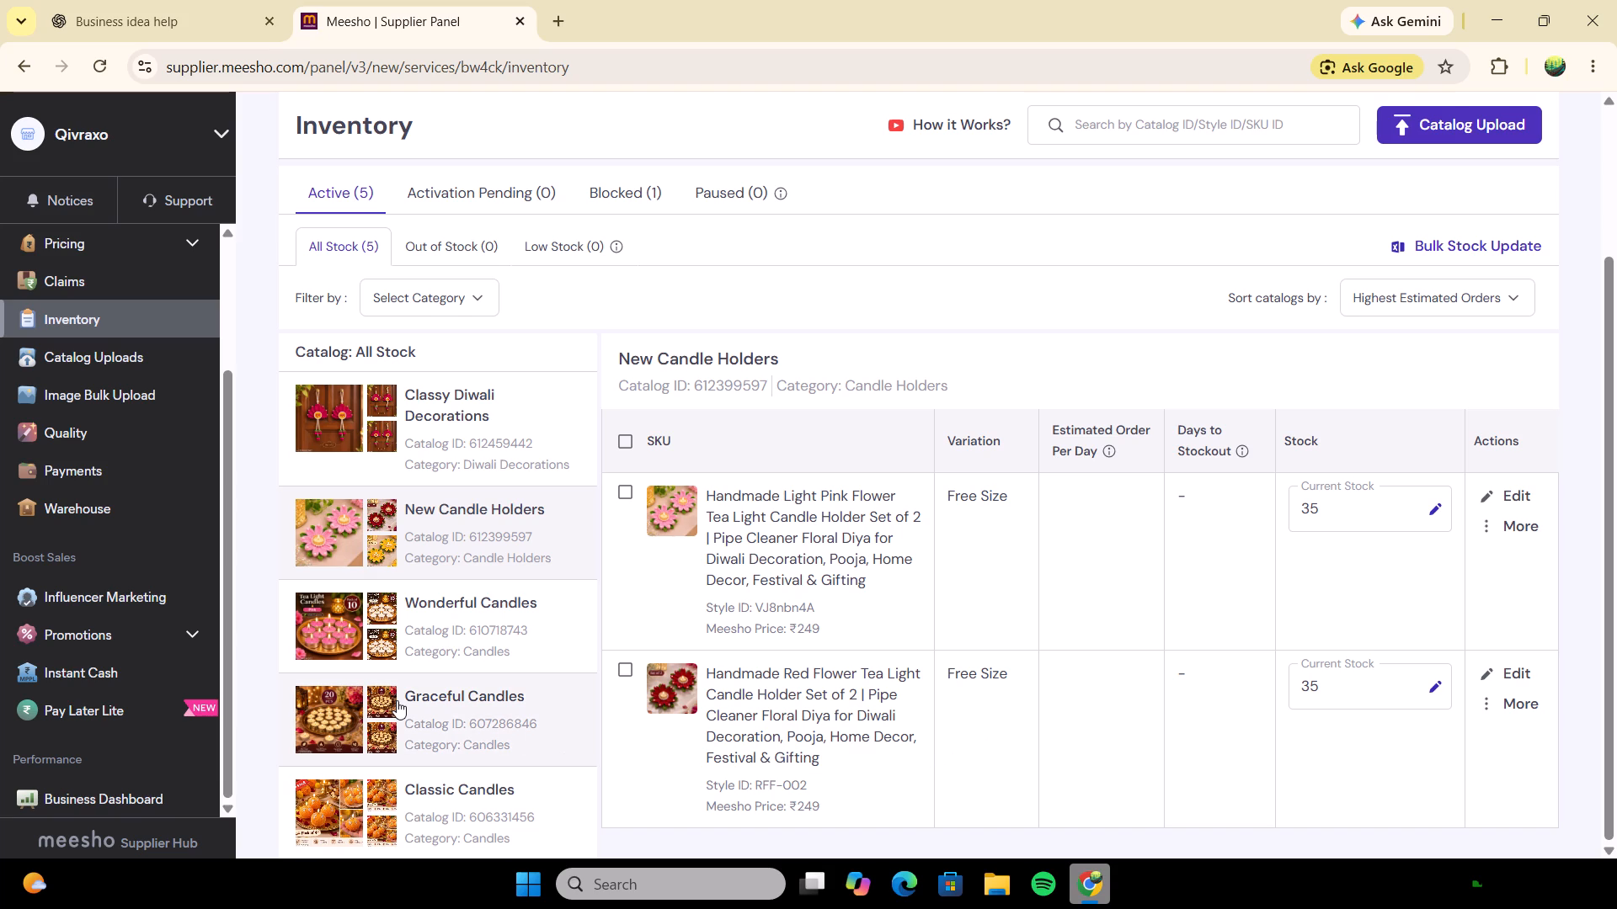
pyautogui.scroll(4, 397, 700)
pyautogui.scroll(-6, 397, 700)
# Check the product prices and stock of the Graceful Candles, Wonderful Candles and Classic Candles catalogs.
pyautogui.click(397, 700)
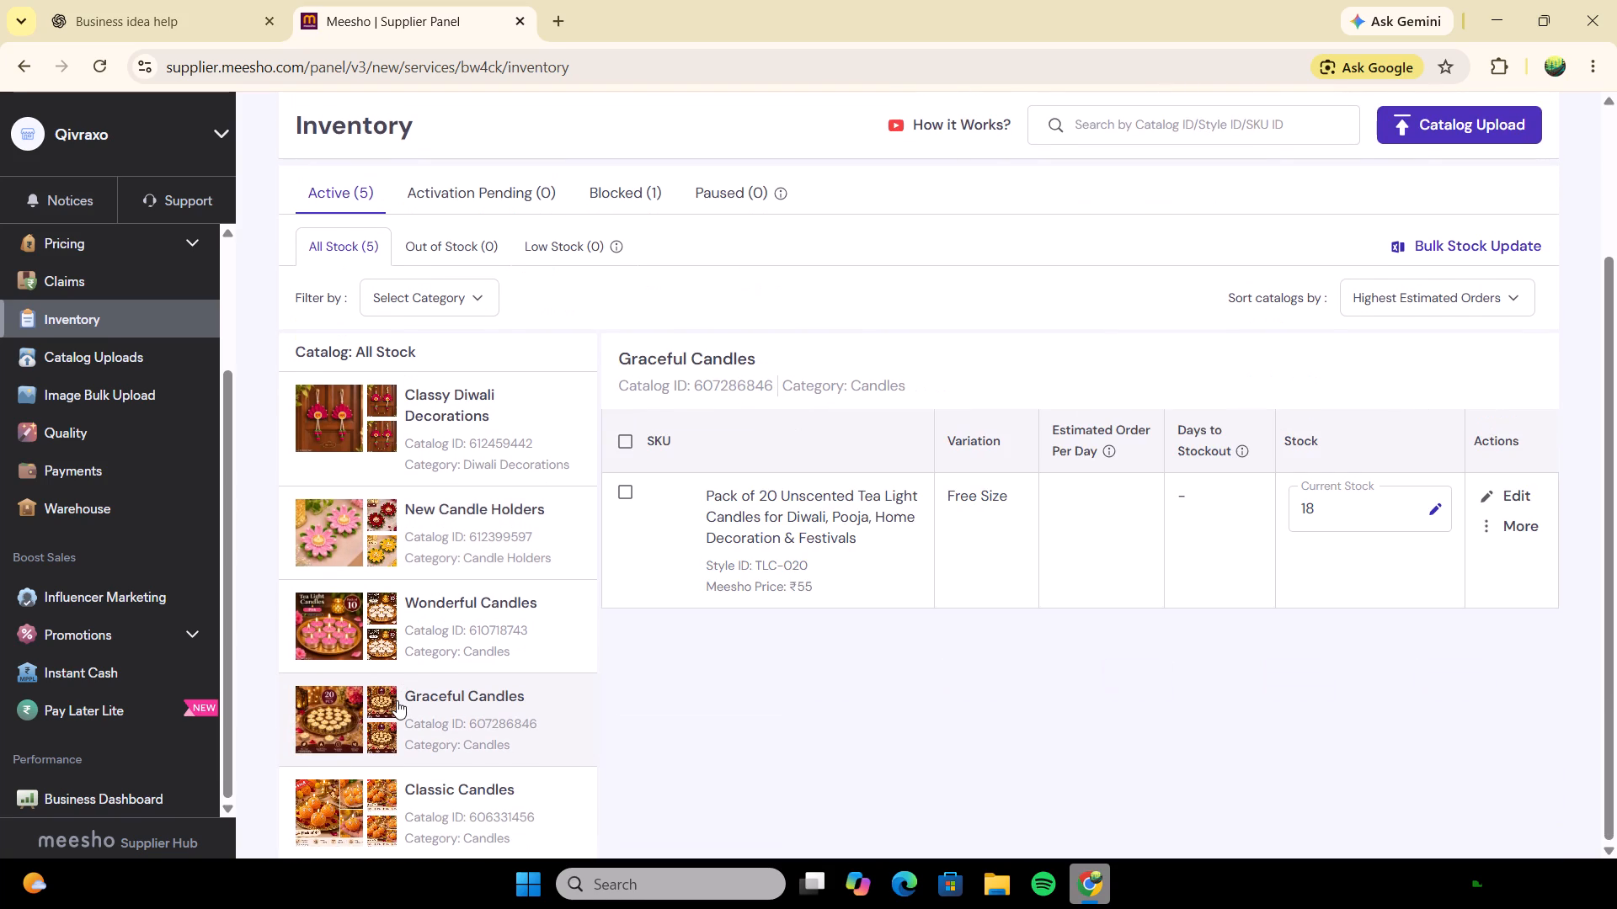
pyautogui.click(421, 631)
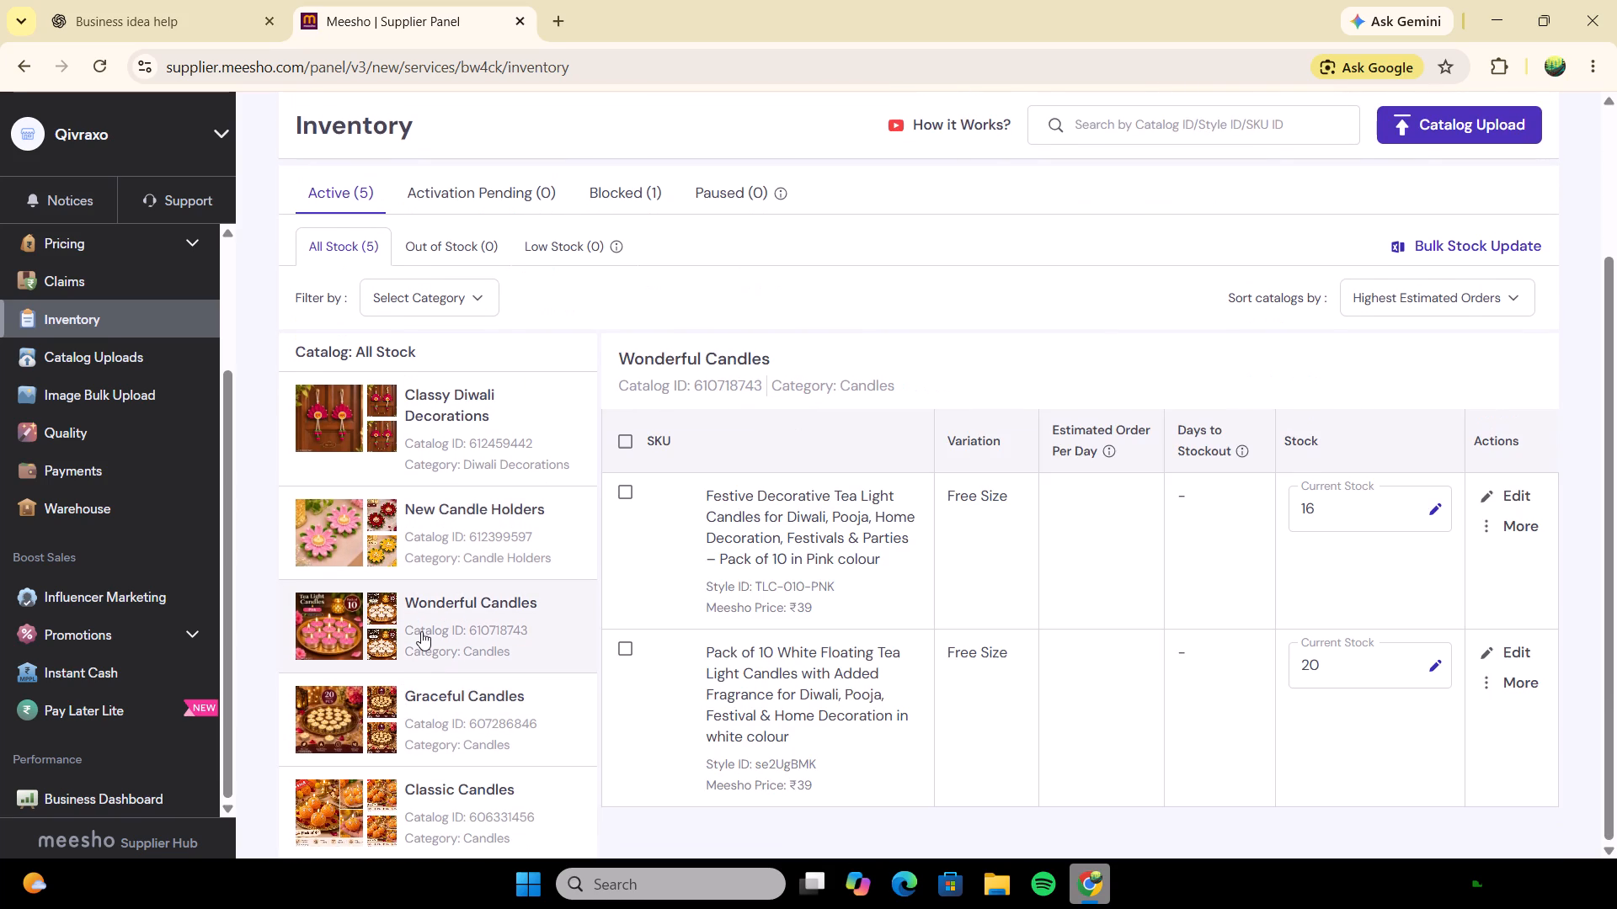
pyautogui.click(406, 800)
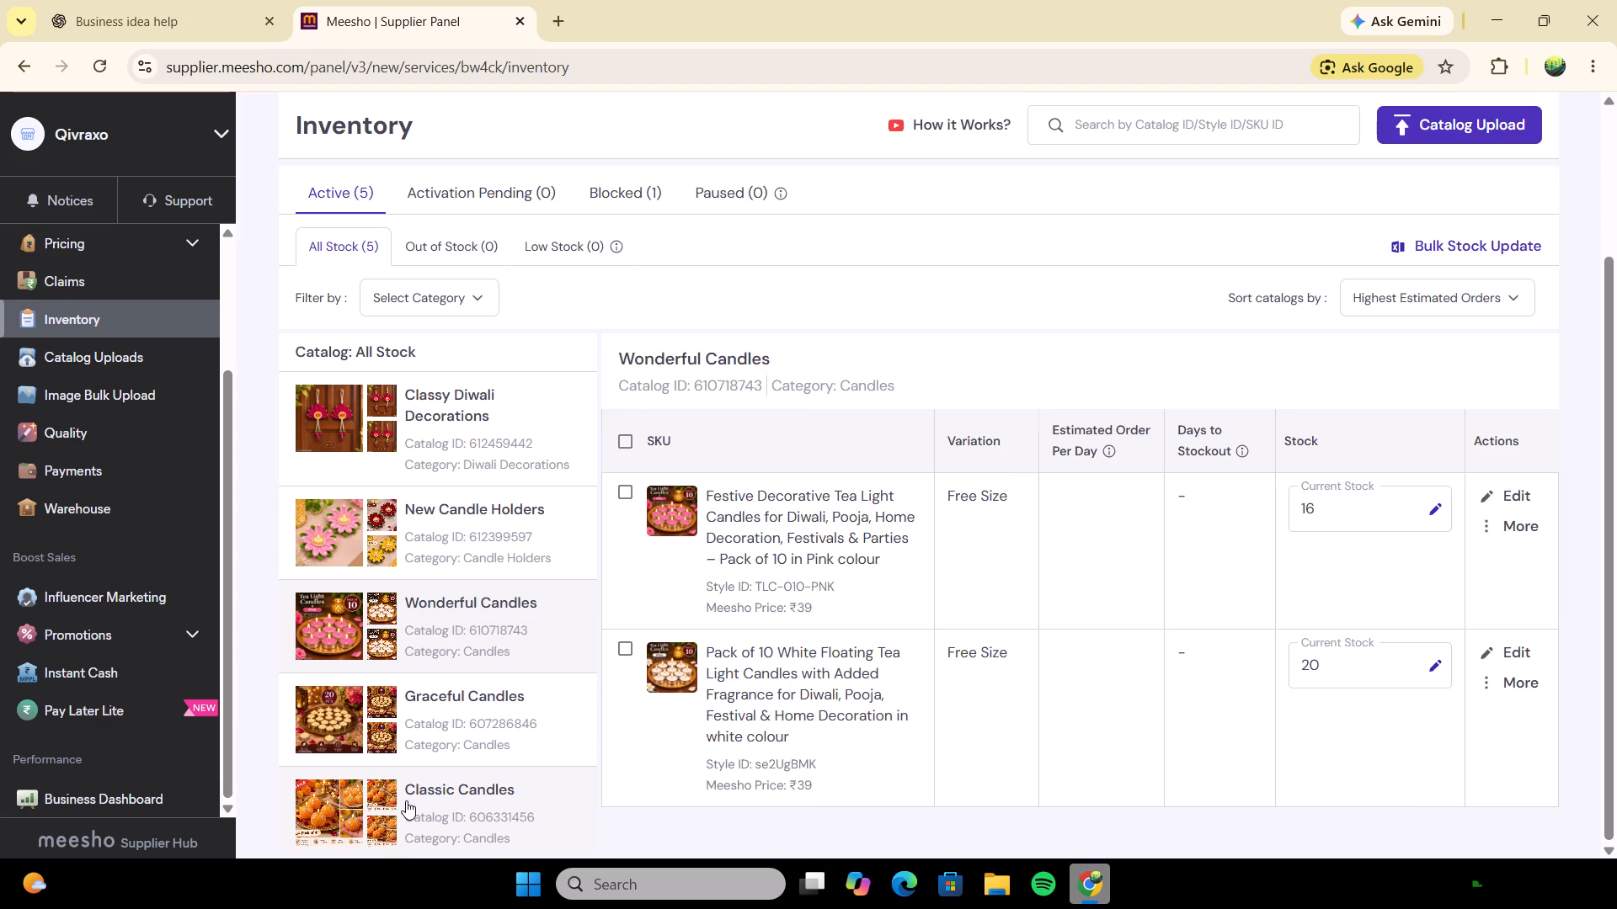
# Skim the Catalog Uploads, Image Bulk Upload, Quality, Payments, Warehouse and Claims pages.
pyautogui.click(76, 367)
pyautogui.click(96, 407)
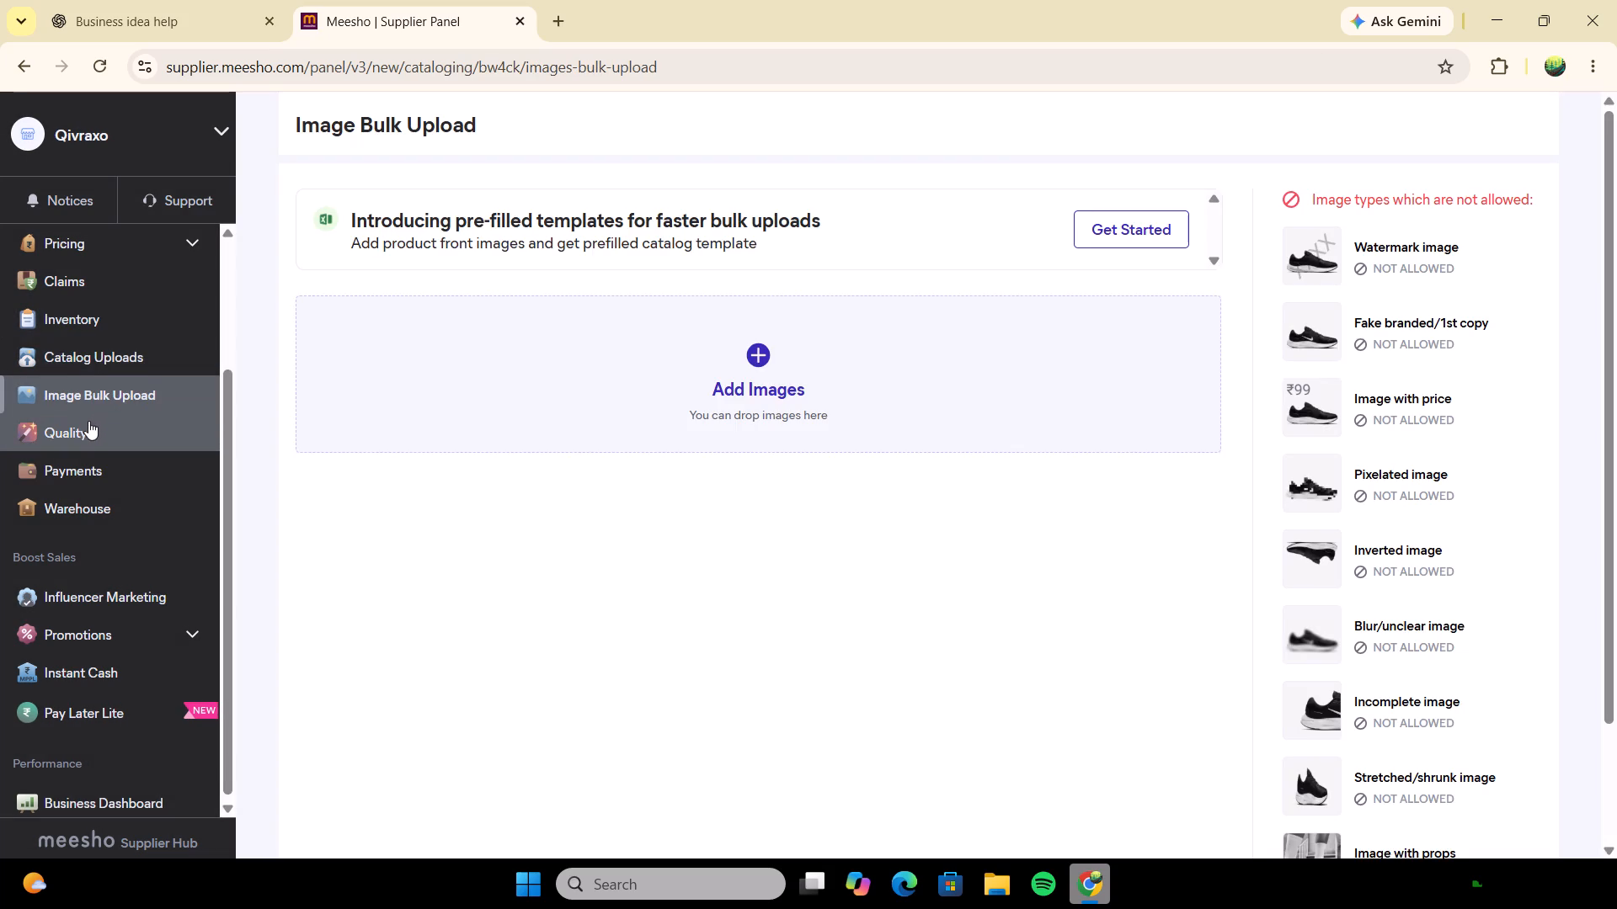
pyautogui.click(88, 423)
pyautogui.click(87, 471)
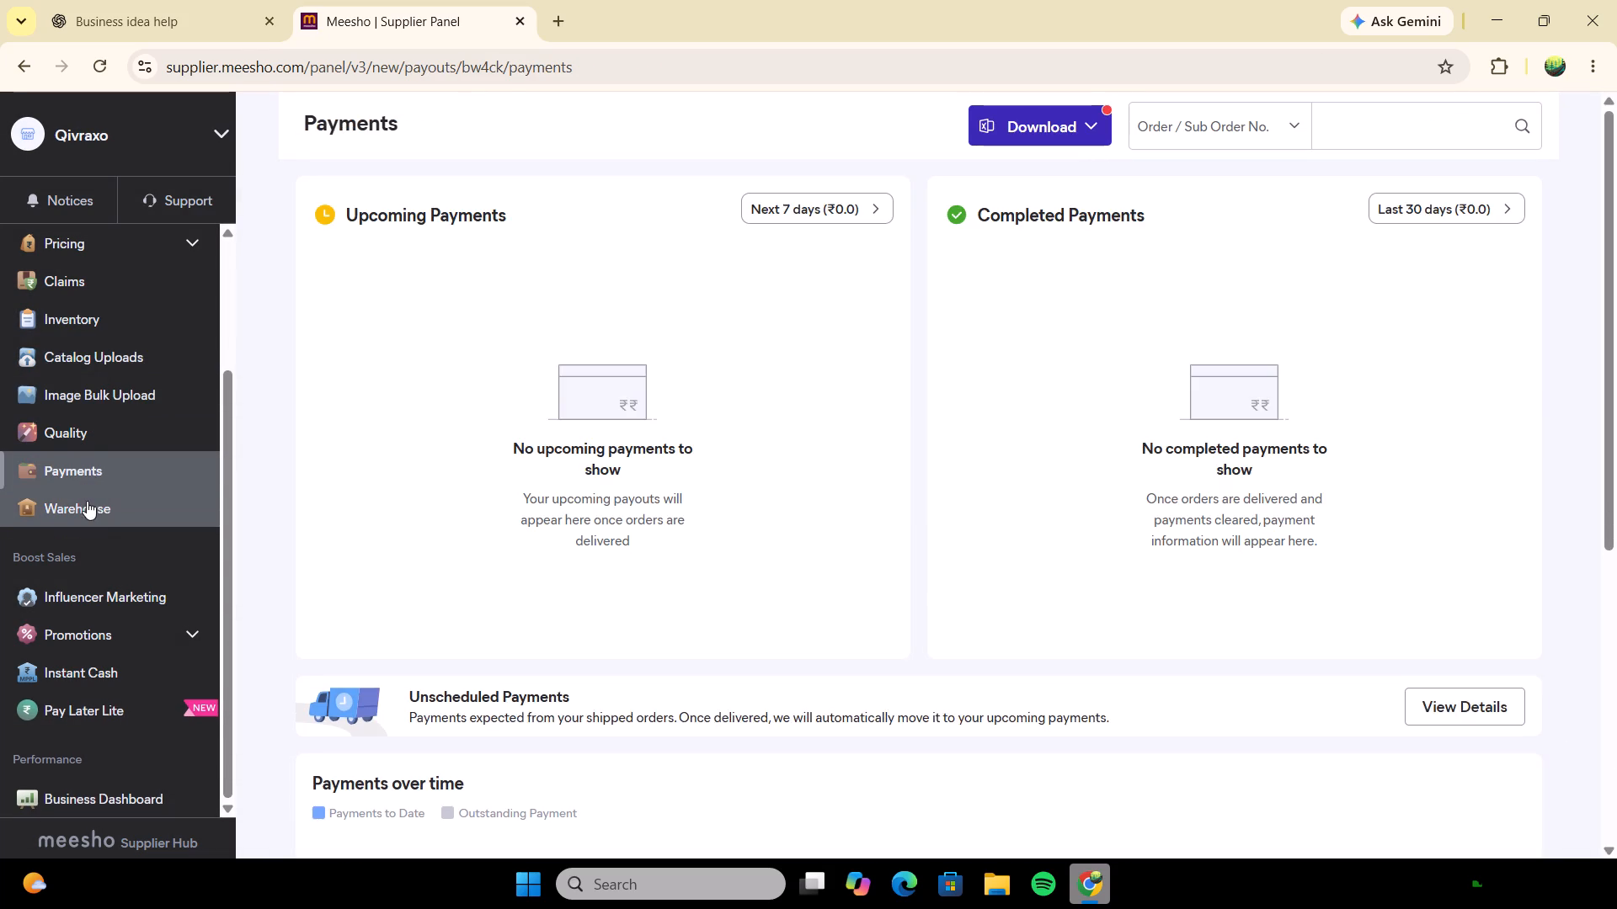
pyautogui.click(87, 502)
pyautogui.click(81, 287)
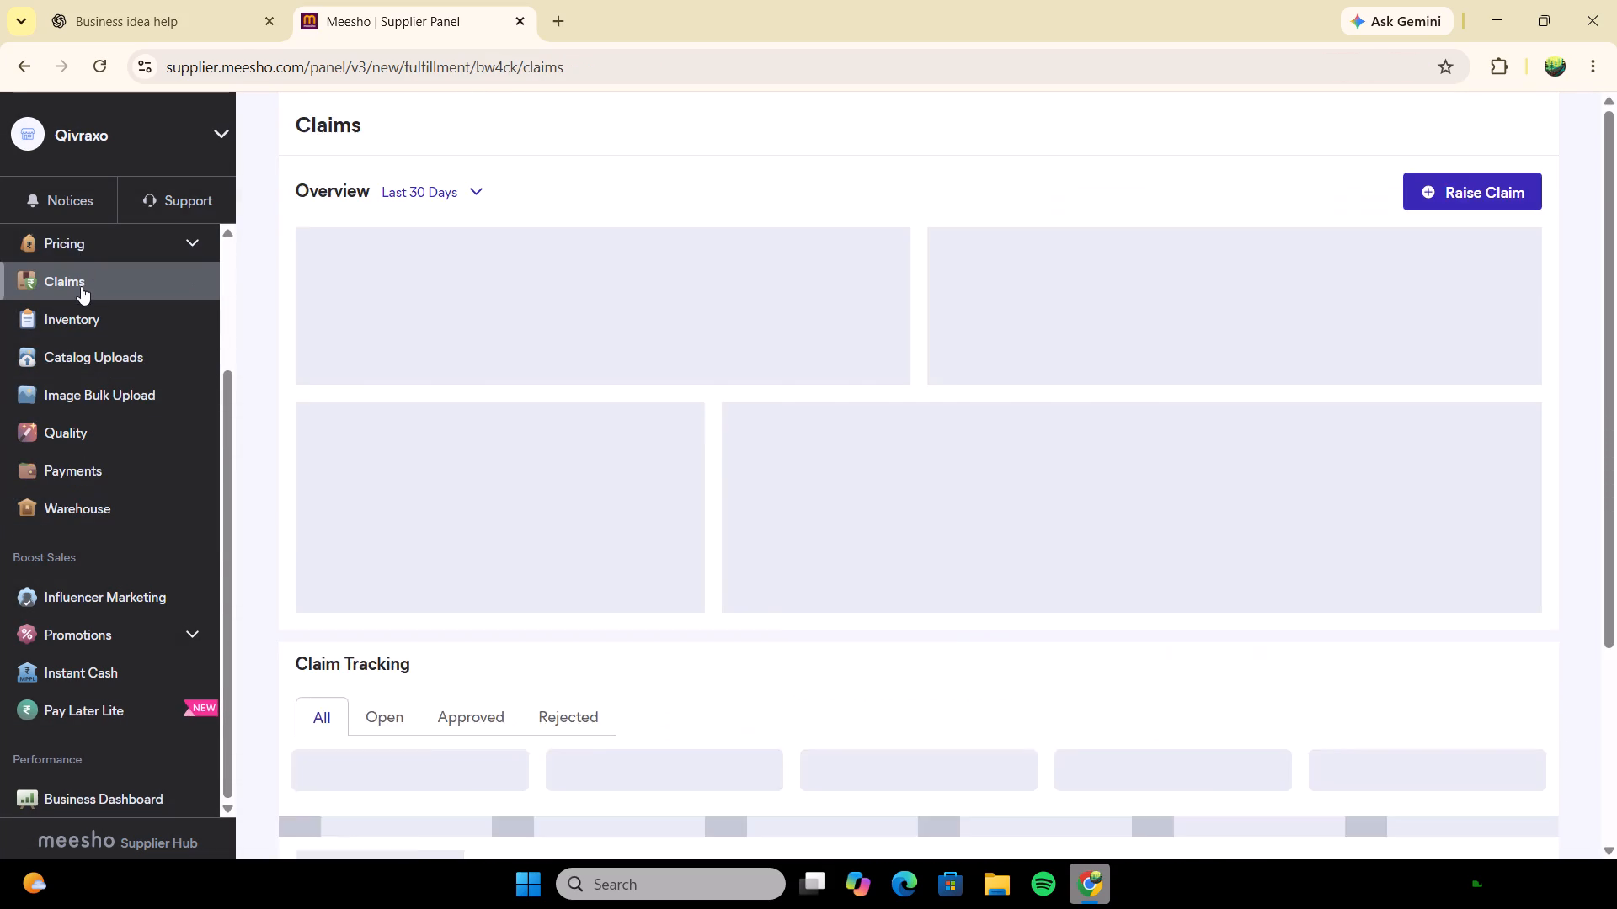
# Open the Pricing page and compare all products' current and recommended customer prices and insights.
pyautogui.click(81, 242)
pyautogui.scroll(-1, 664, 353)
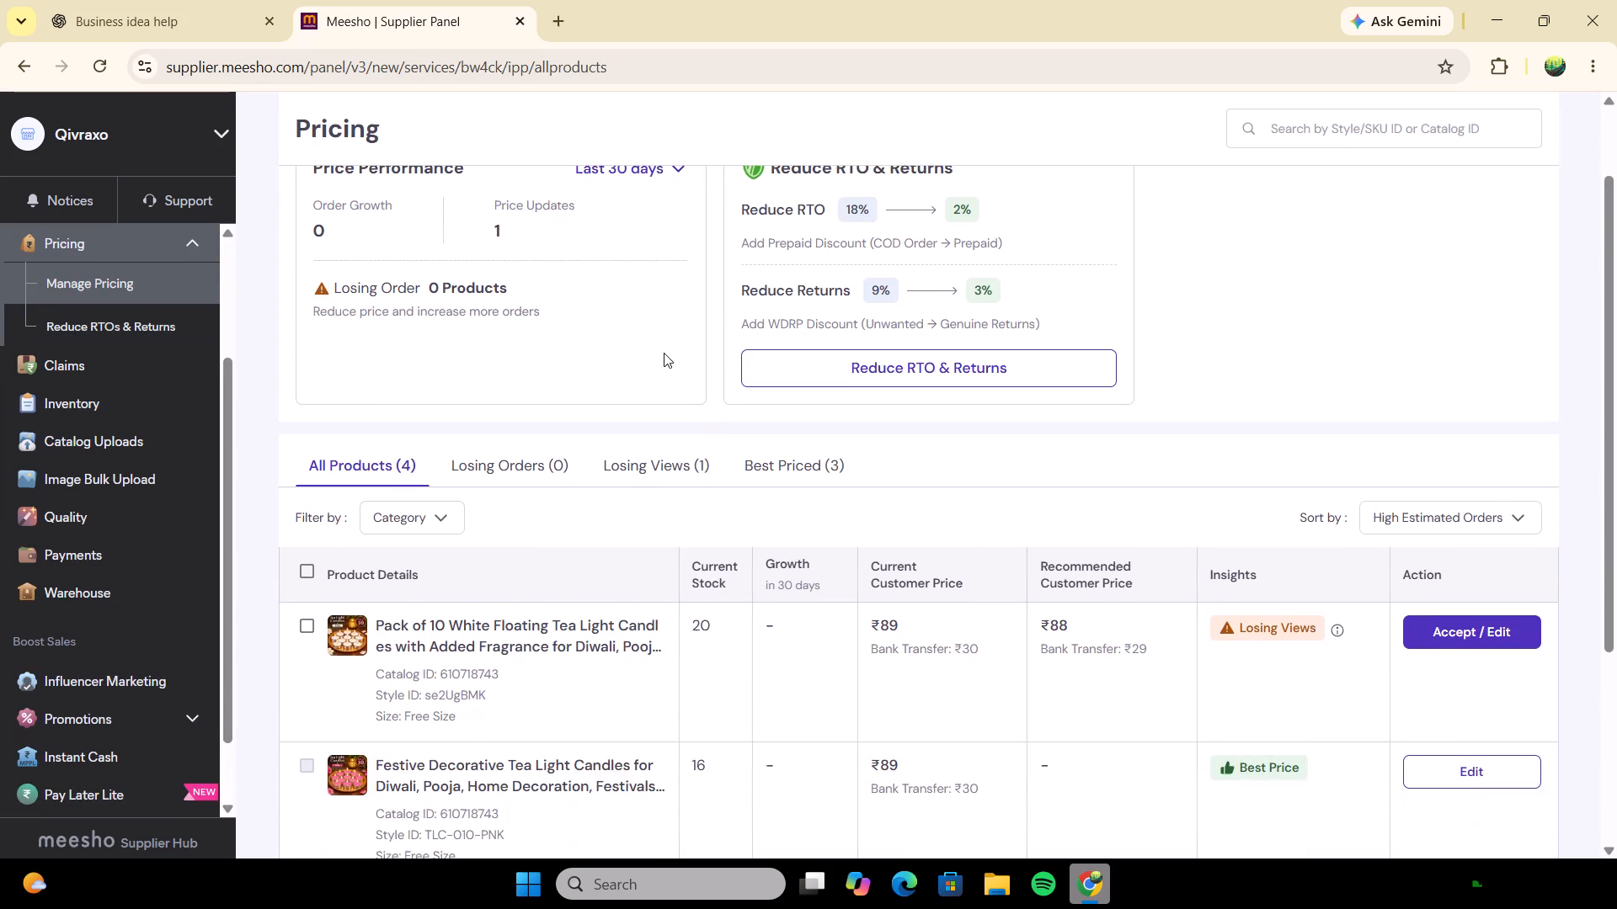
pyautogui.scroll(-2, 664, 353)
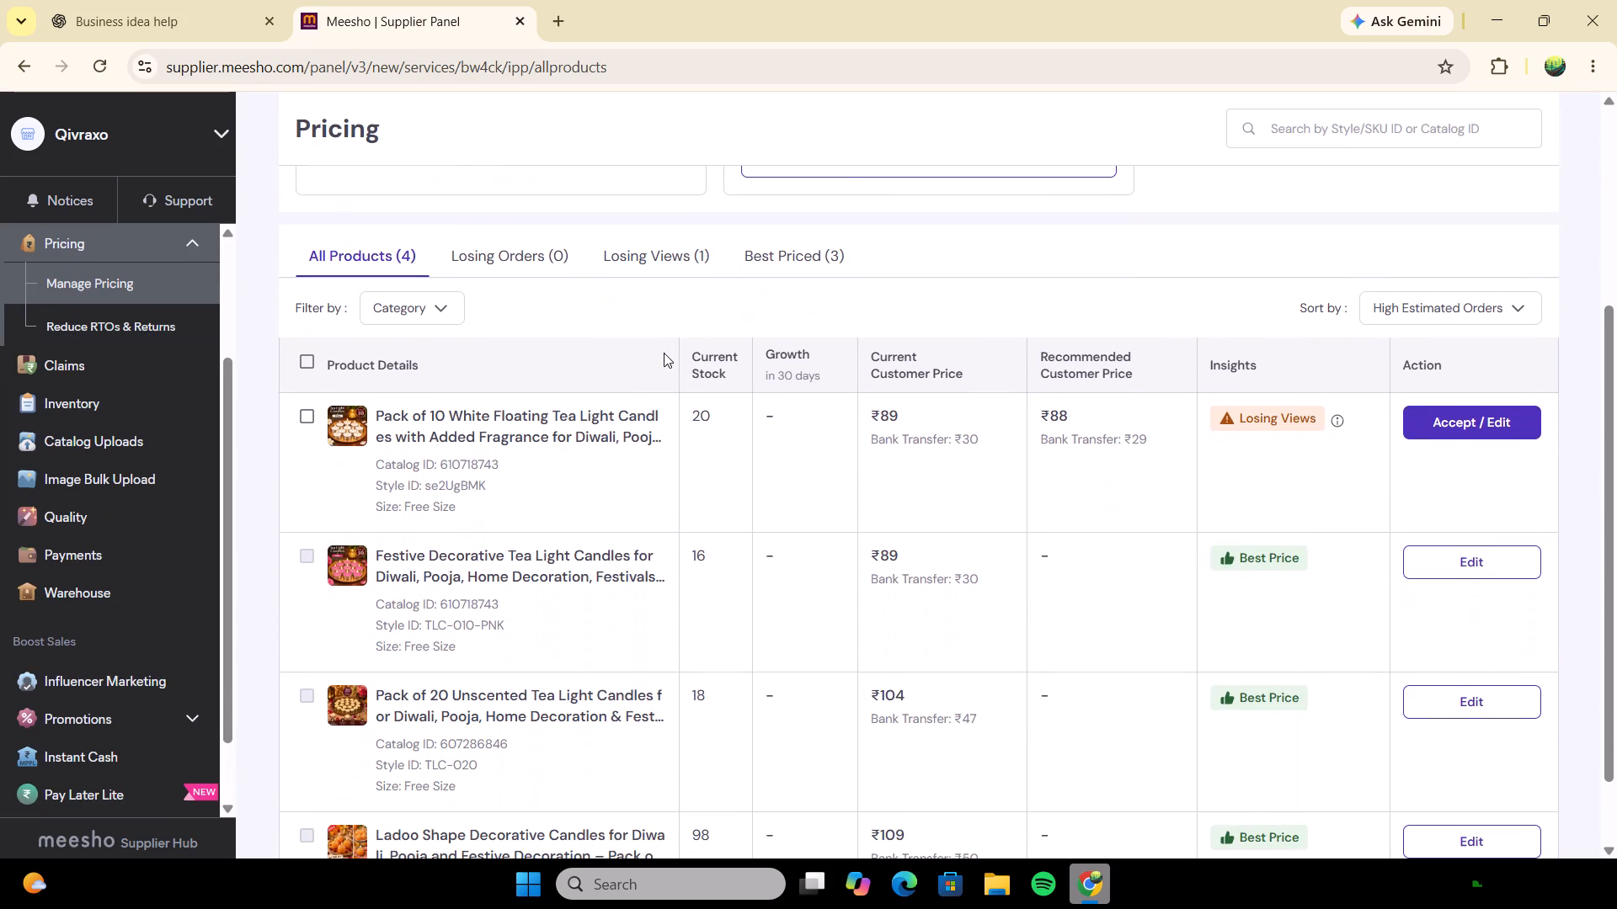
pyautogui.scroll(-1, 664, 353)
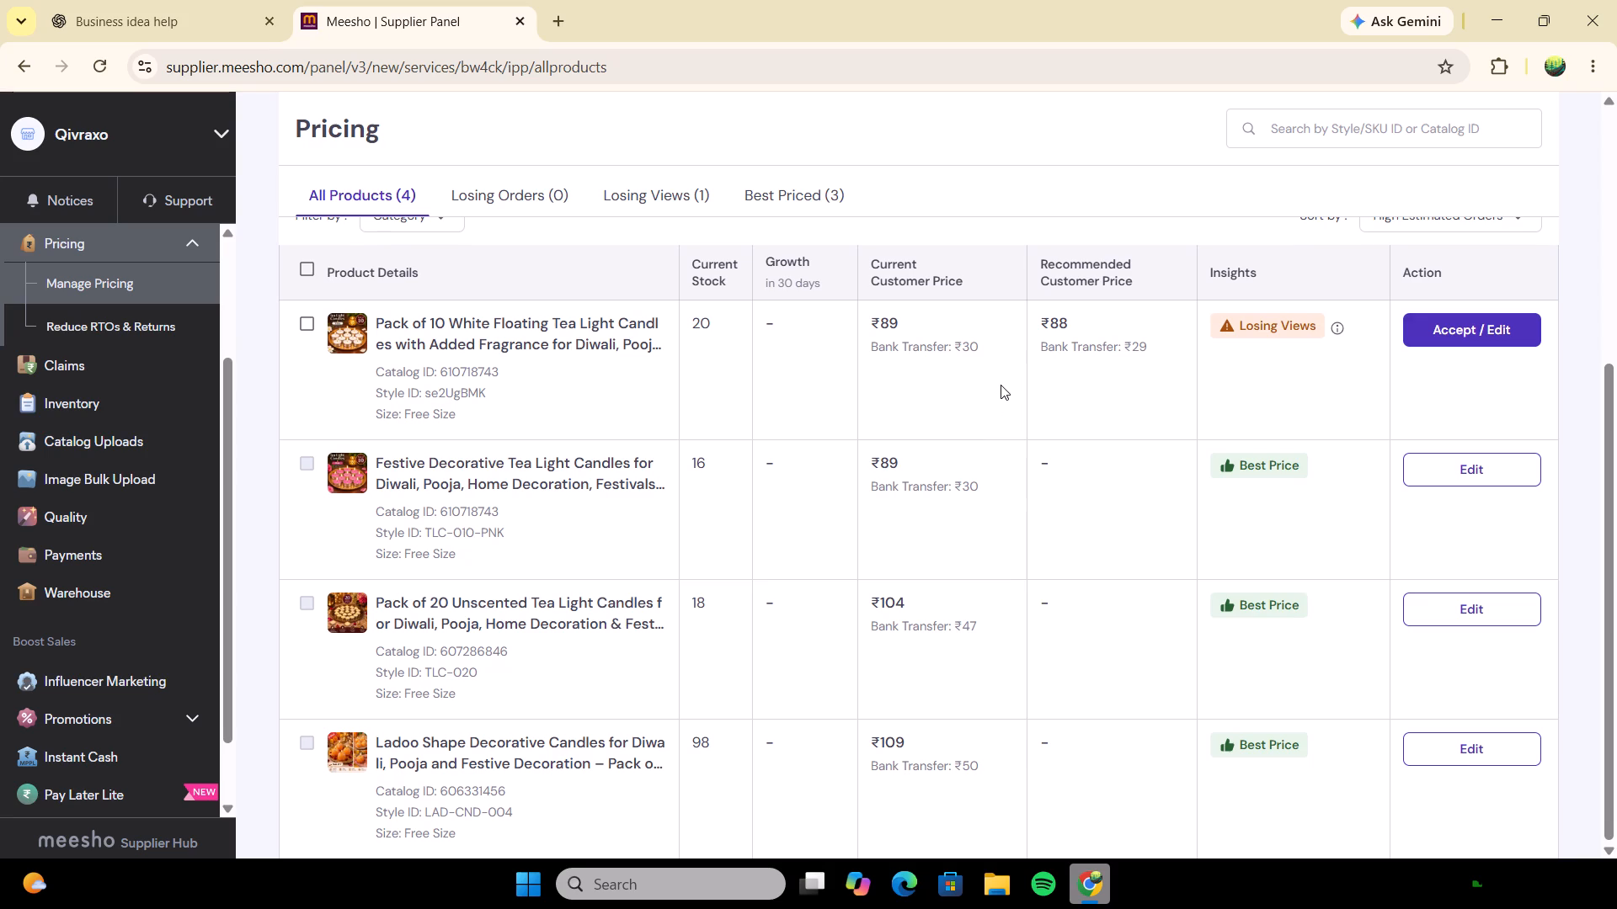
pyautogui.scroll(1, 1001, 385)
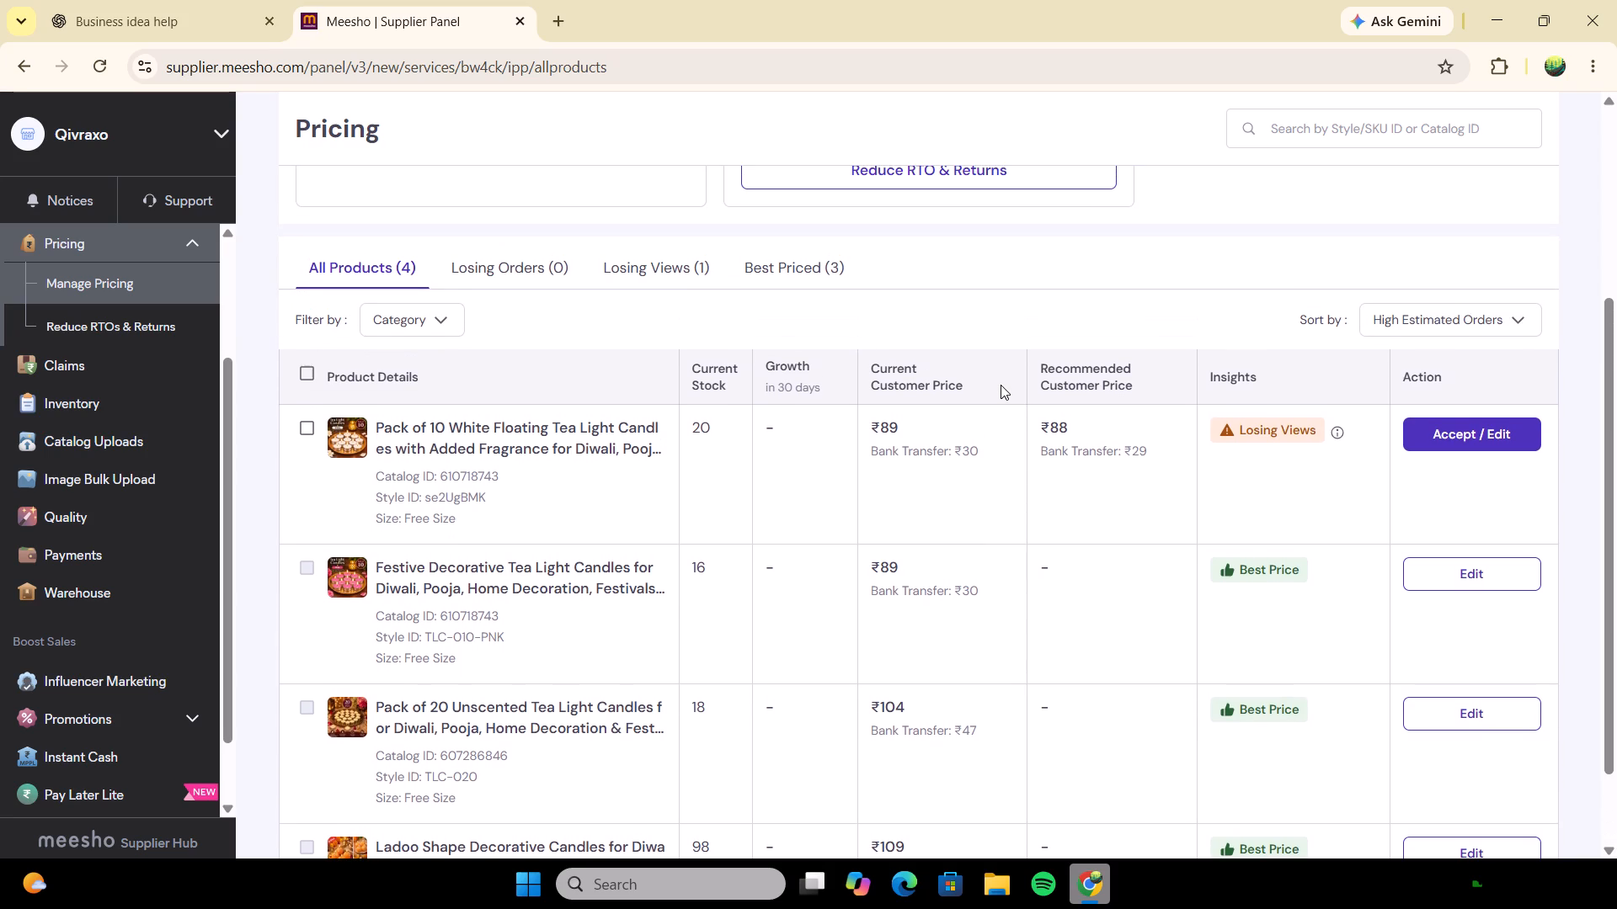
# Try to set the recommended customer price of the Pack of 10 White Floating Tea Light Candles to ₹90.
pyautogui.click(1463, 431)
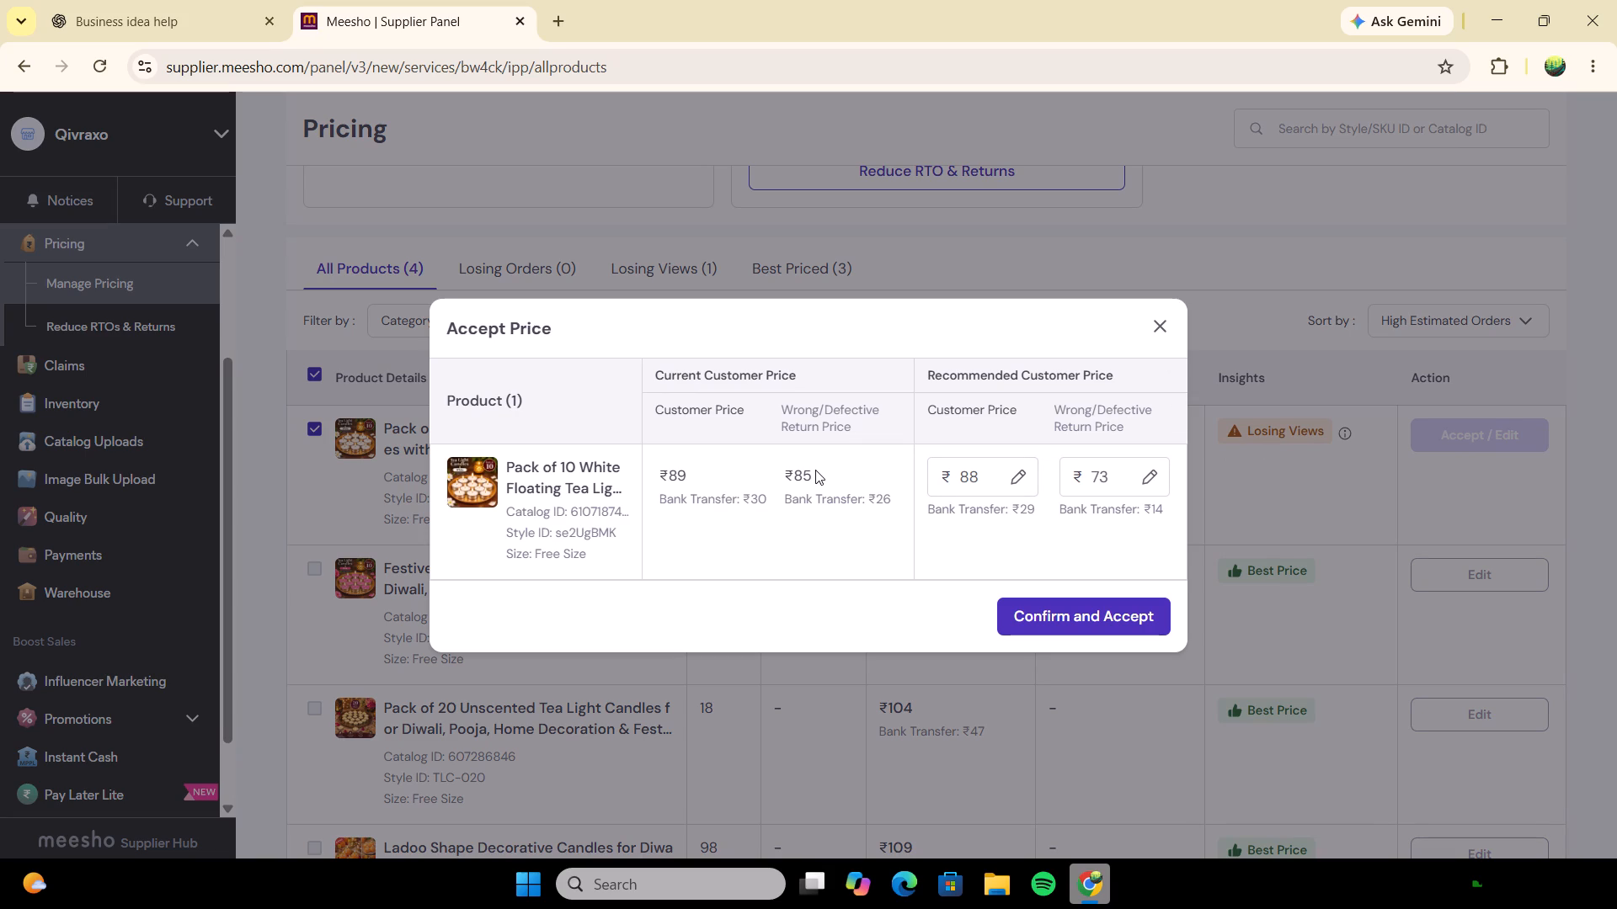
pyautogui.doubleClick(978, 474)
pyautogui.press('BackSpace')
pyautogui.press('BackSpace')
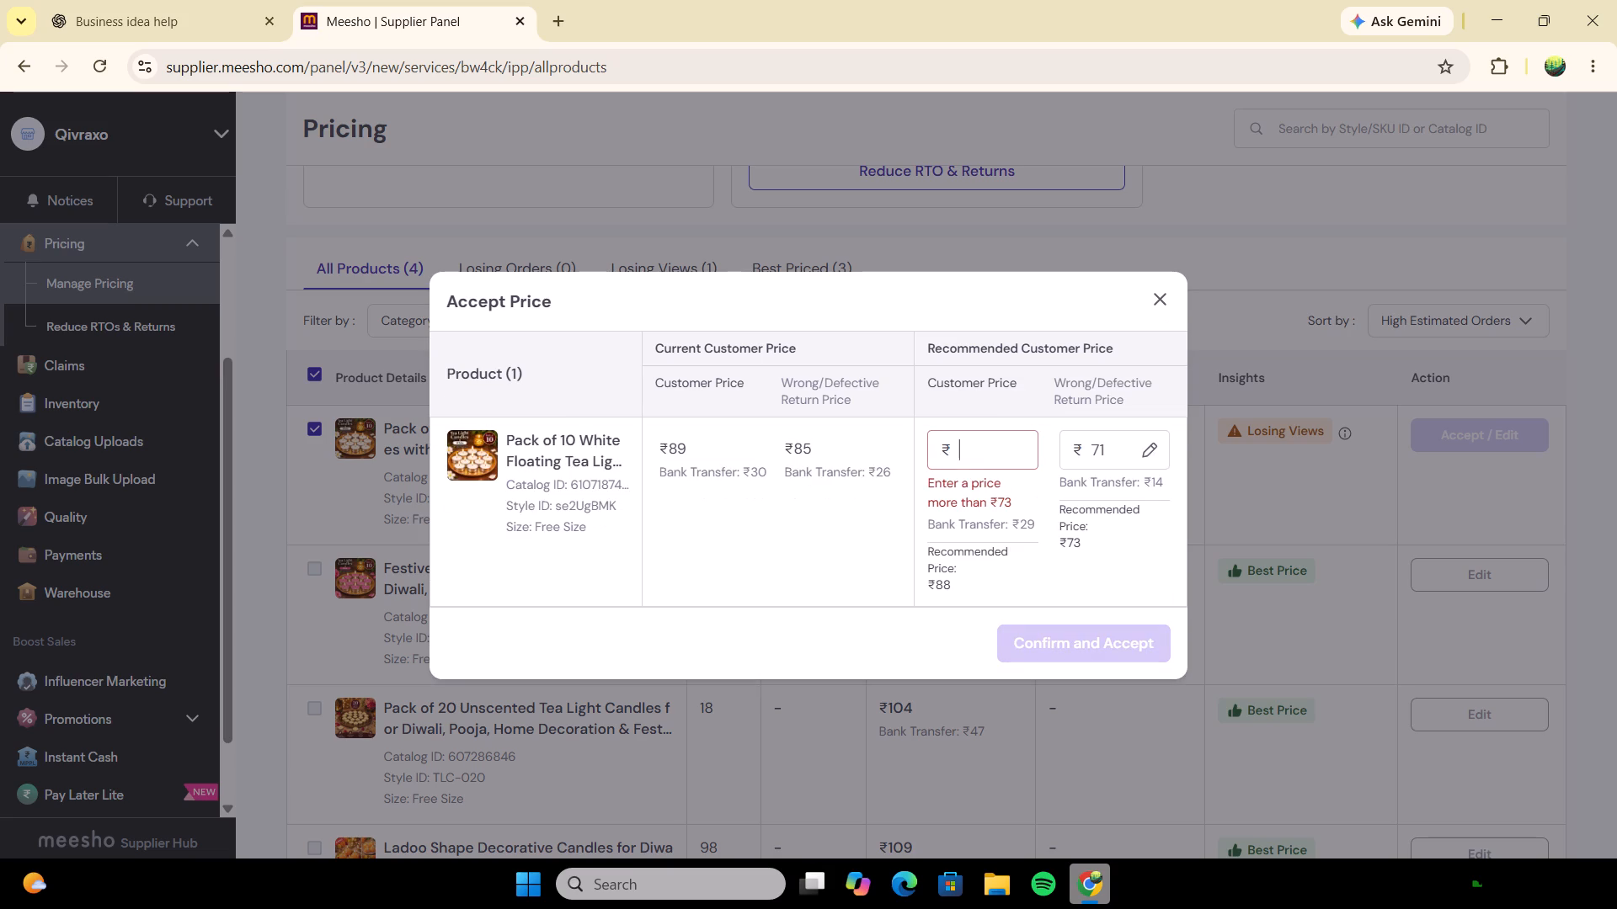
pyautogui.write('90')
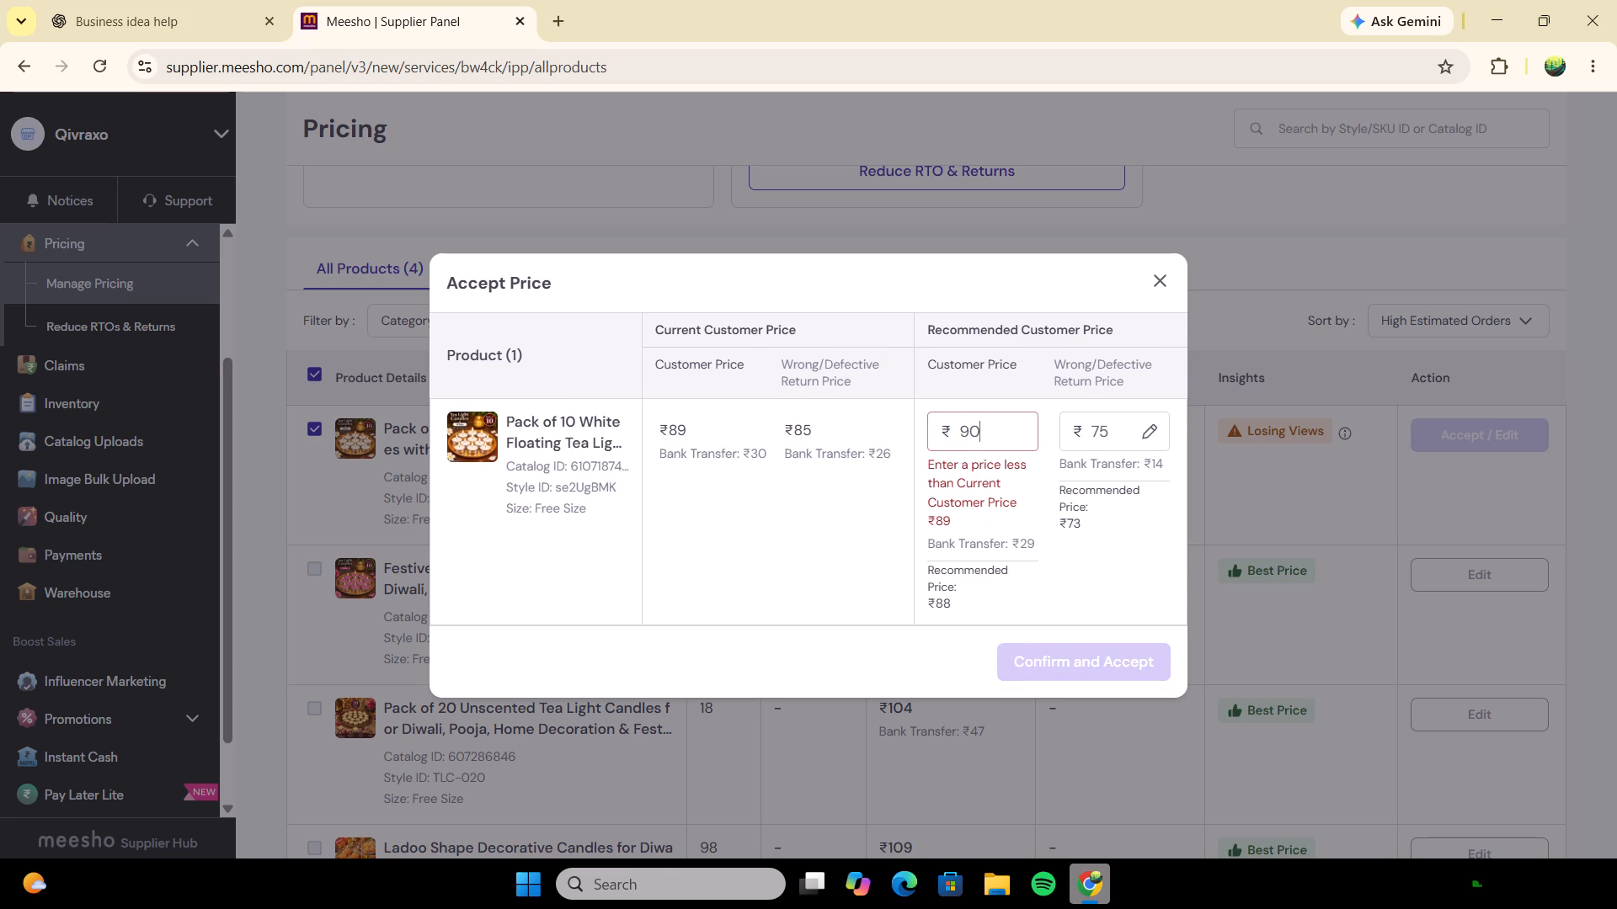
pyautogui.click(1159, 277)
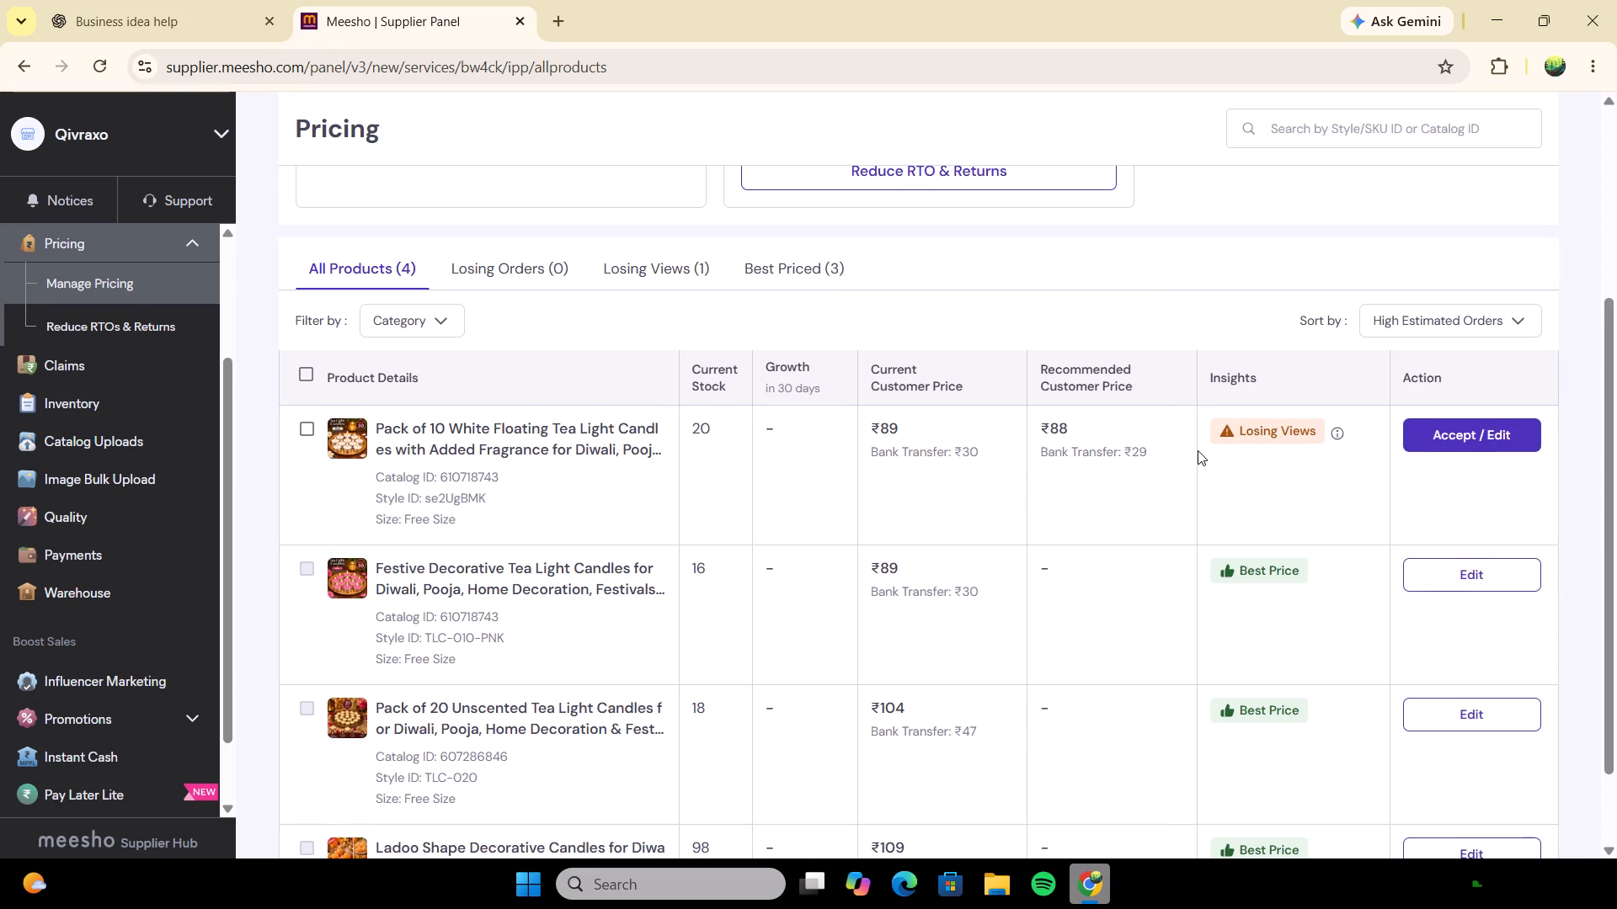
pyautogui.scroll(-1, 1198, 453)
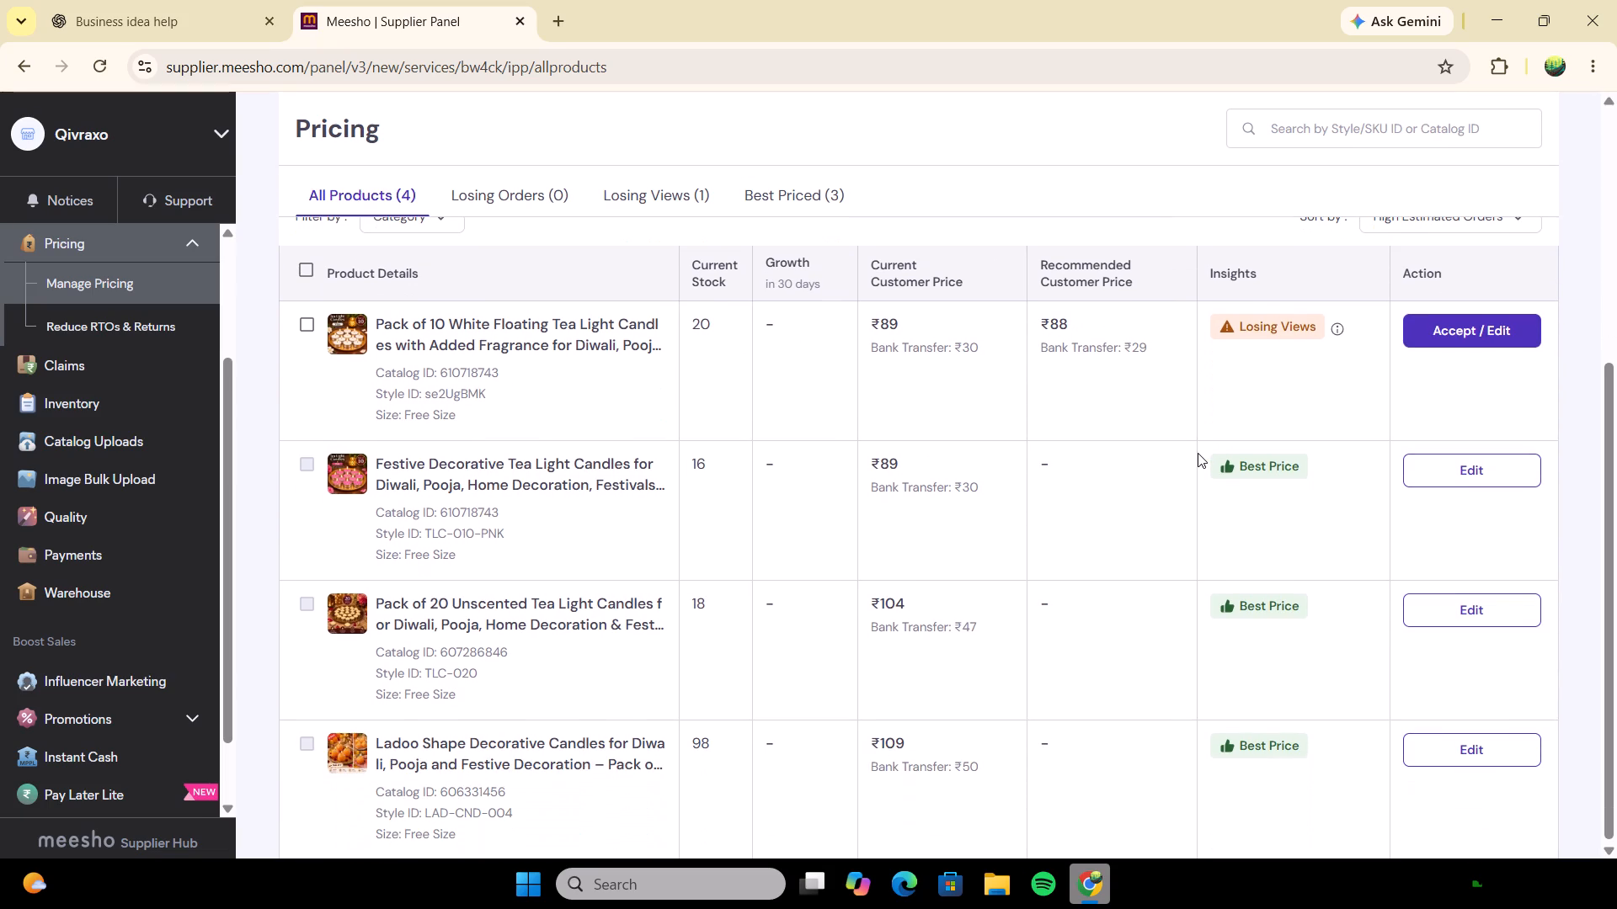
pyautogui.scroll(-3, 1196, 453)
pyautogui.scroll(4, 1204, 432)
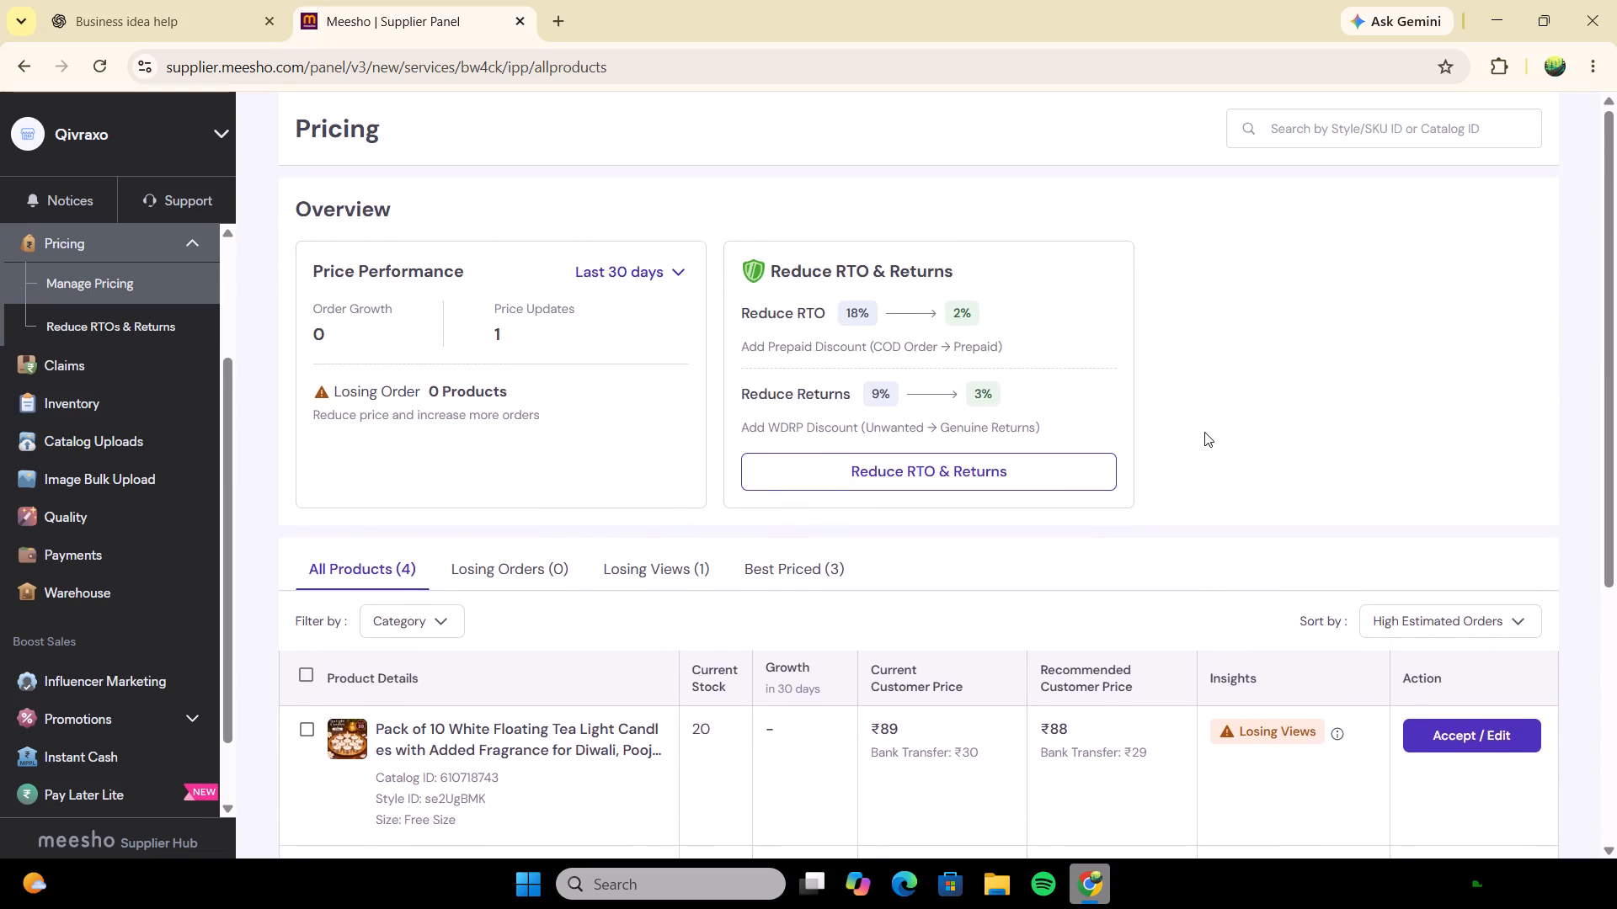
pyautogui.scroll(-4, 1204, 432)
pyautogui.scroll(4, 1204, 436)
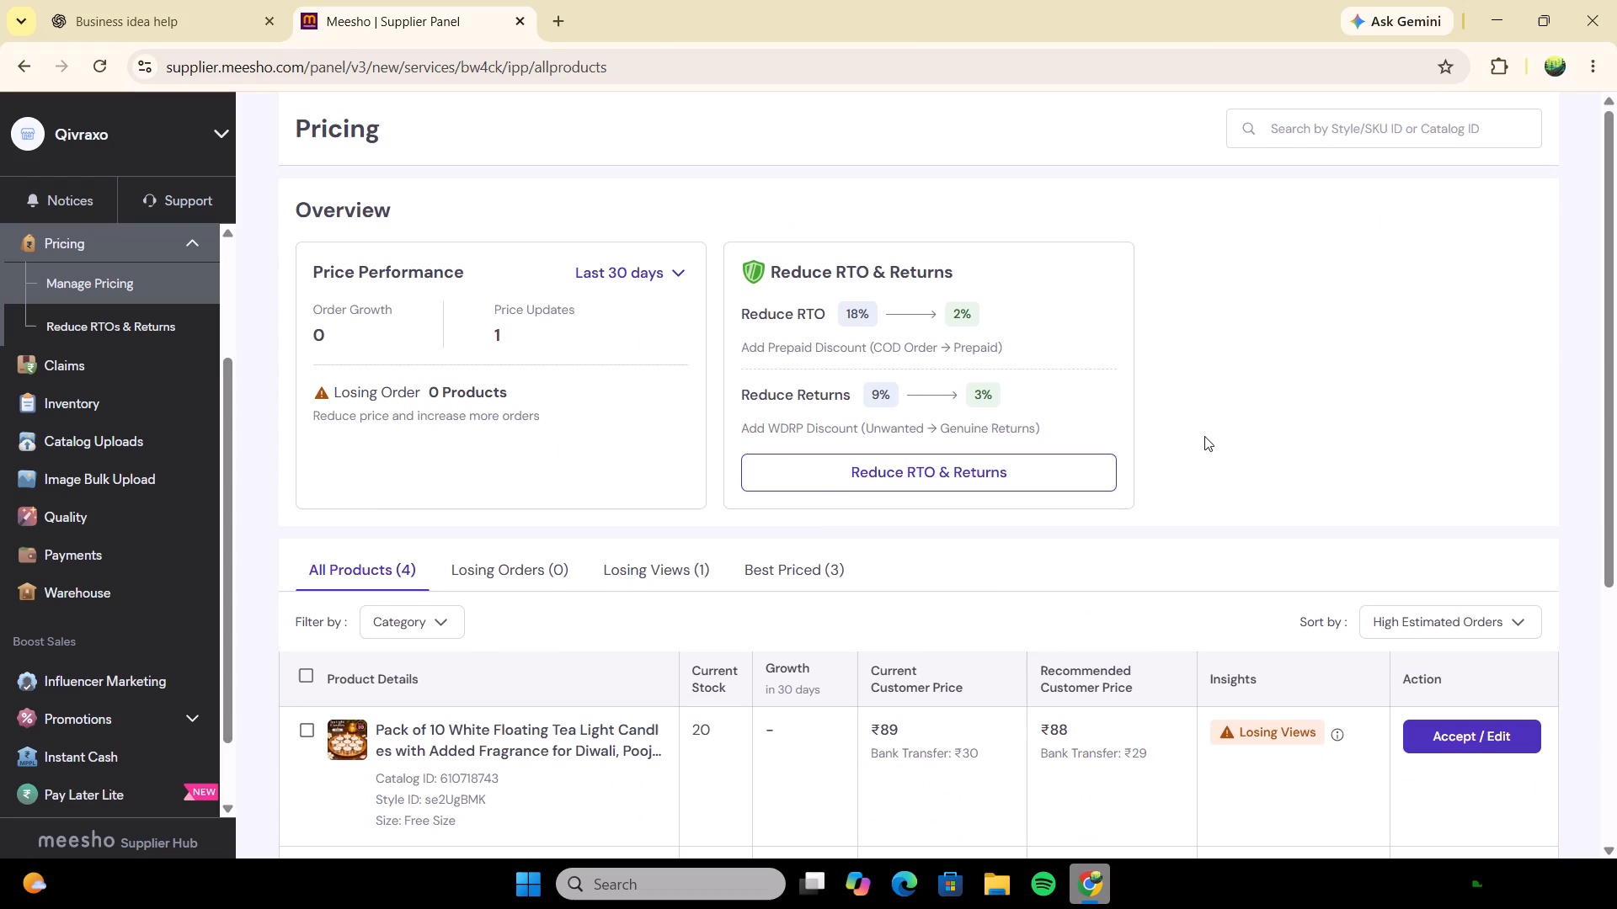
pyautogui.scroll(-9, 1204, 436)
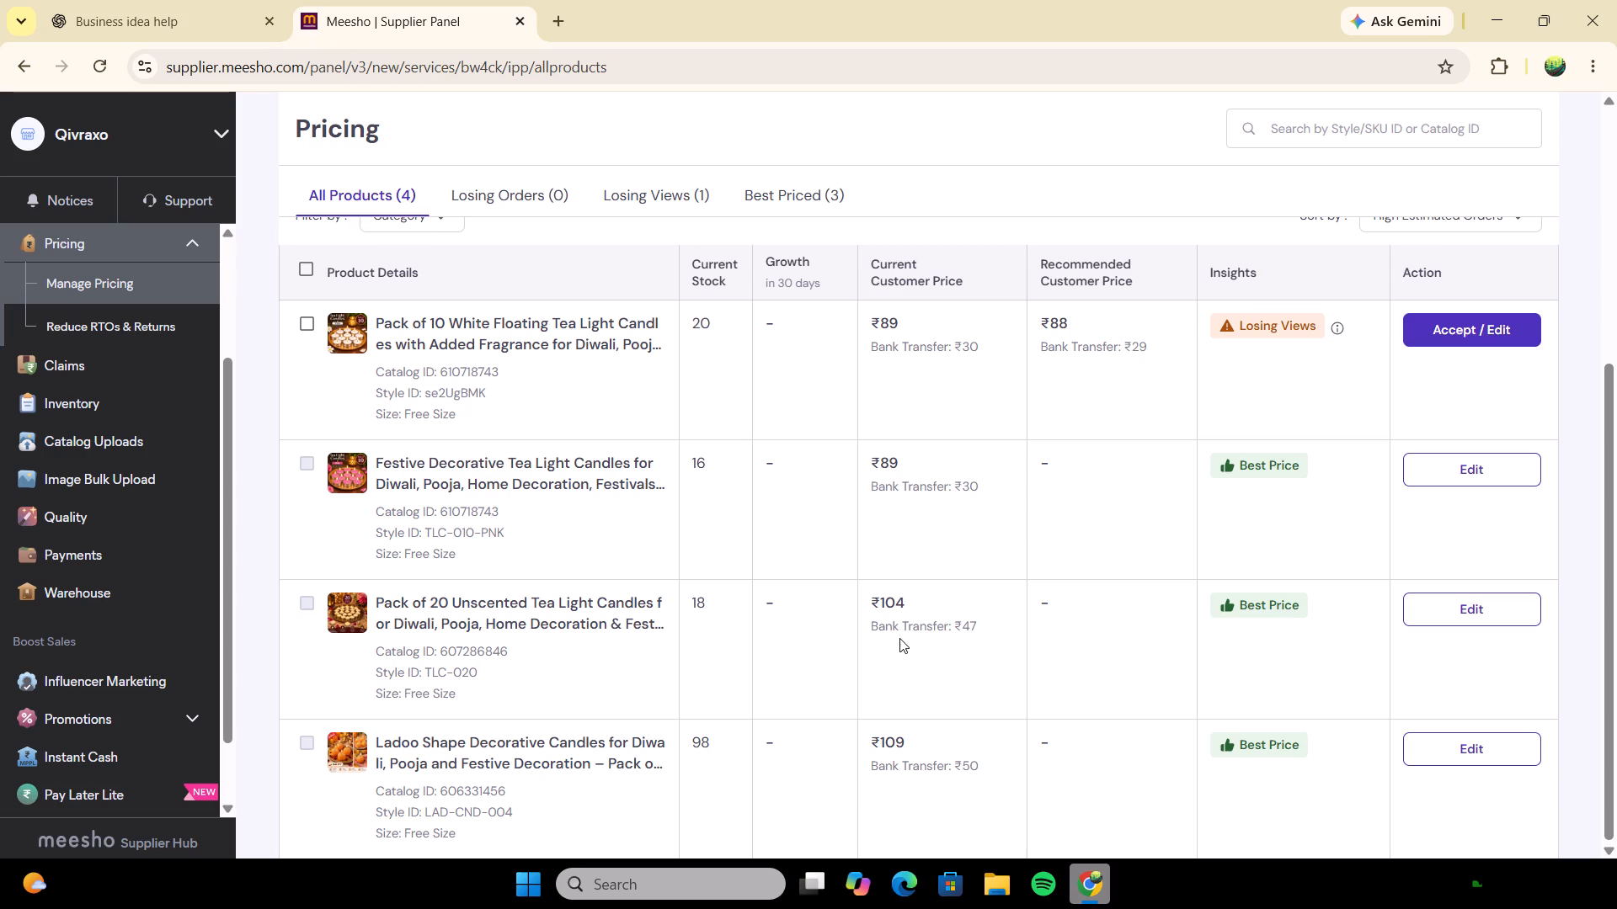
pyautogui.click(1455, 602)
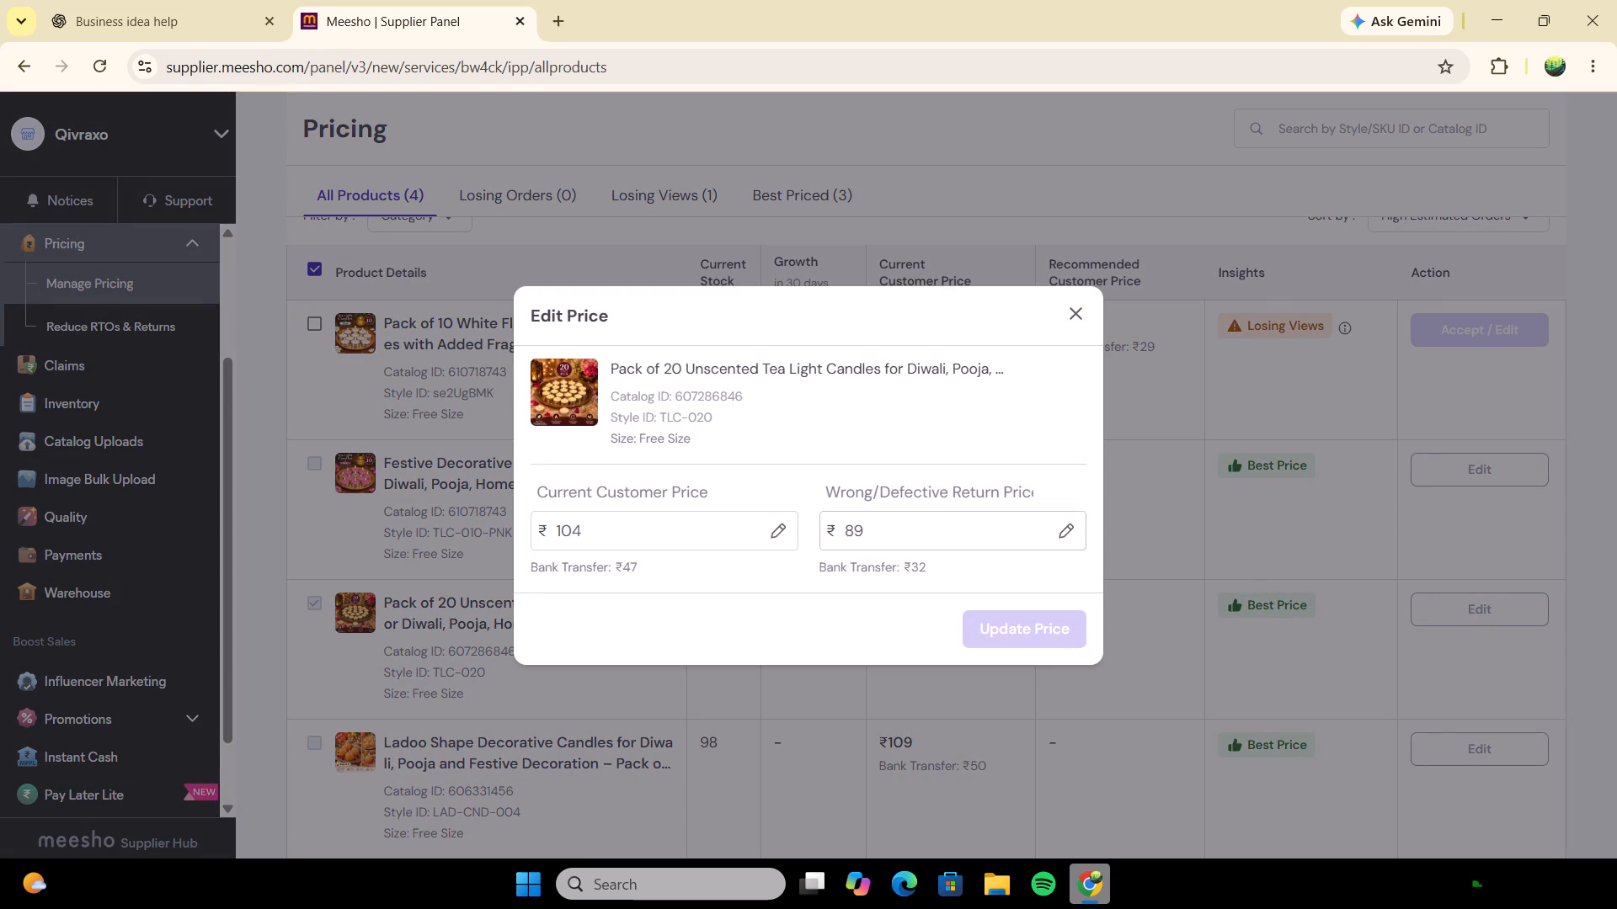
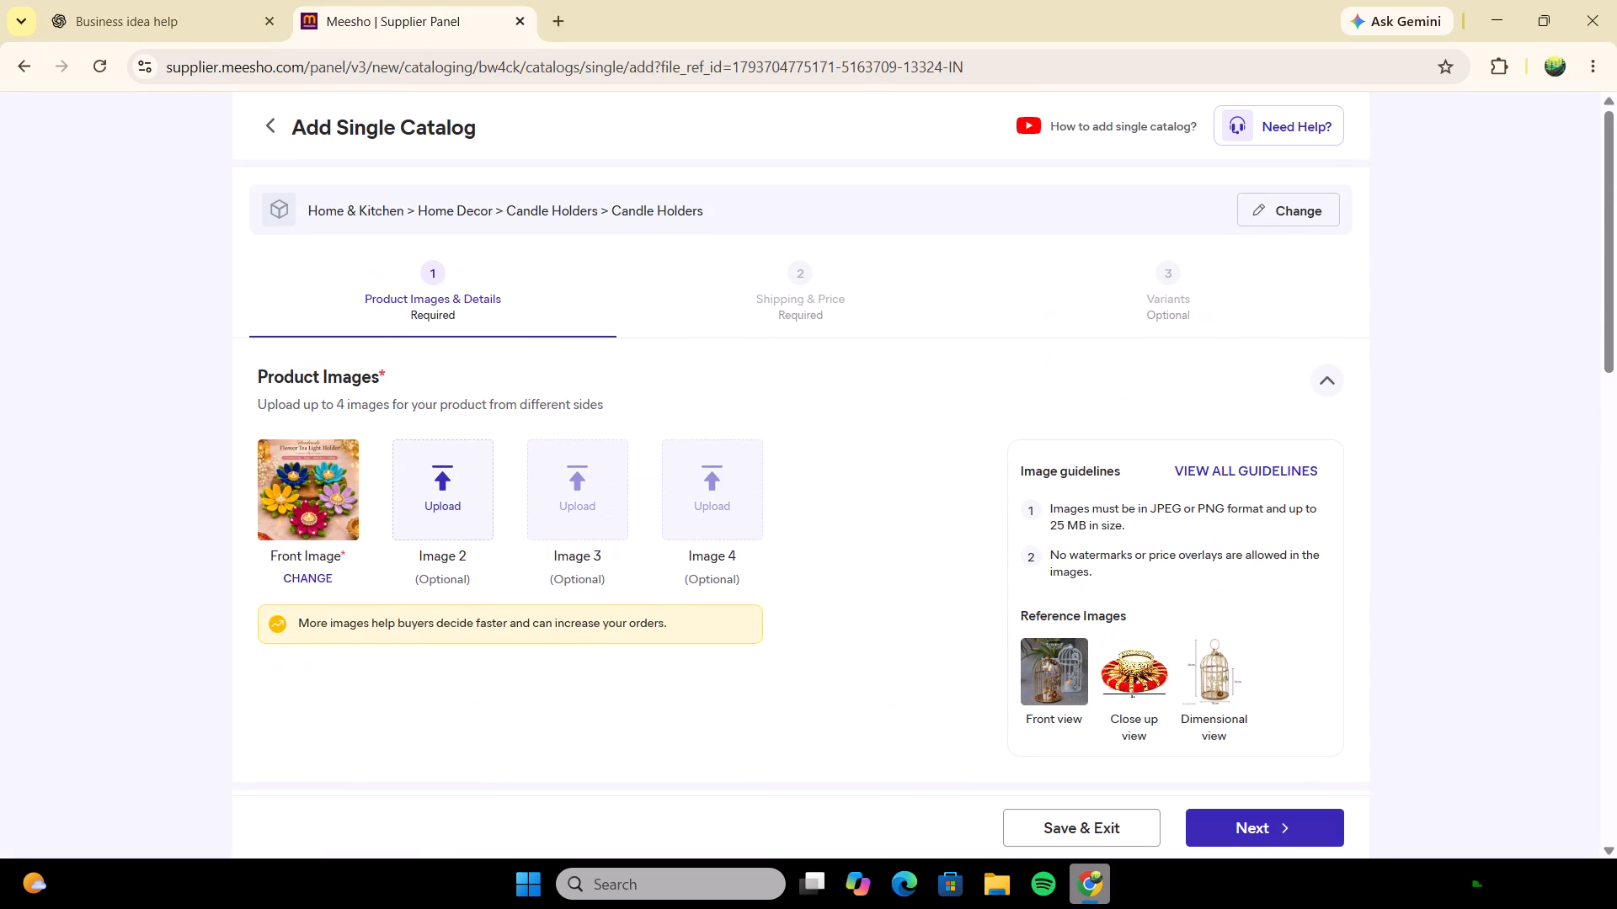
pyautogui.tripleClick(294, 508)
# Start changing the listing's category and choose Home & Kitchen as the top-level product type.
pyautogui.click(1265, 214)
pyautogui.doubleClick(945, 564)
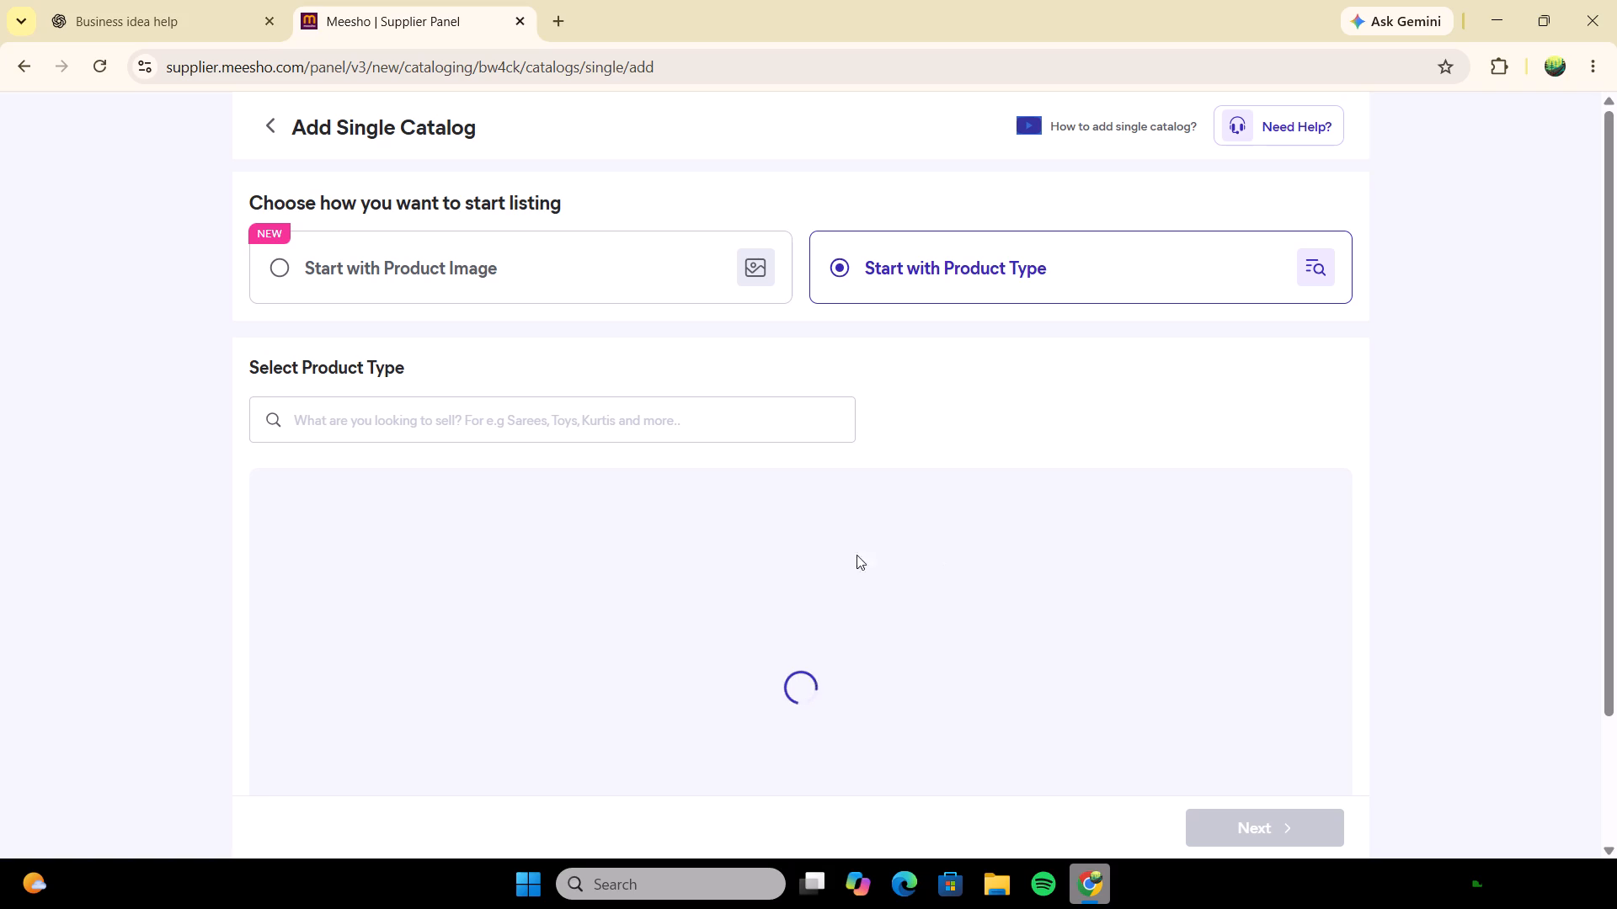
pyautogui.scroll(-2, 594, 488)
pyautogui.scroll(-1, 322, 466)
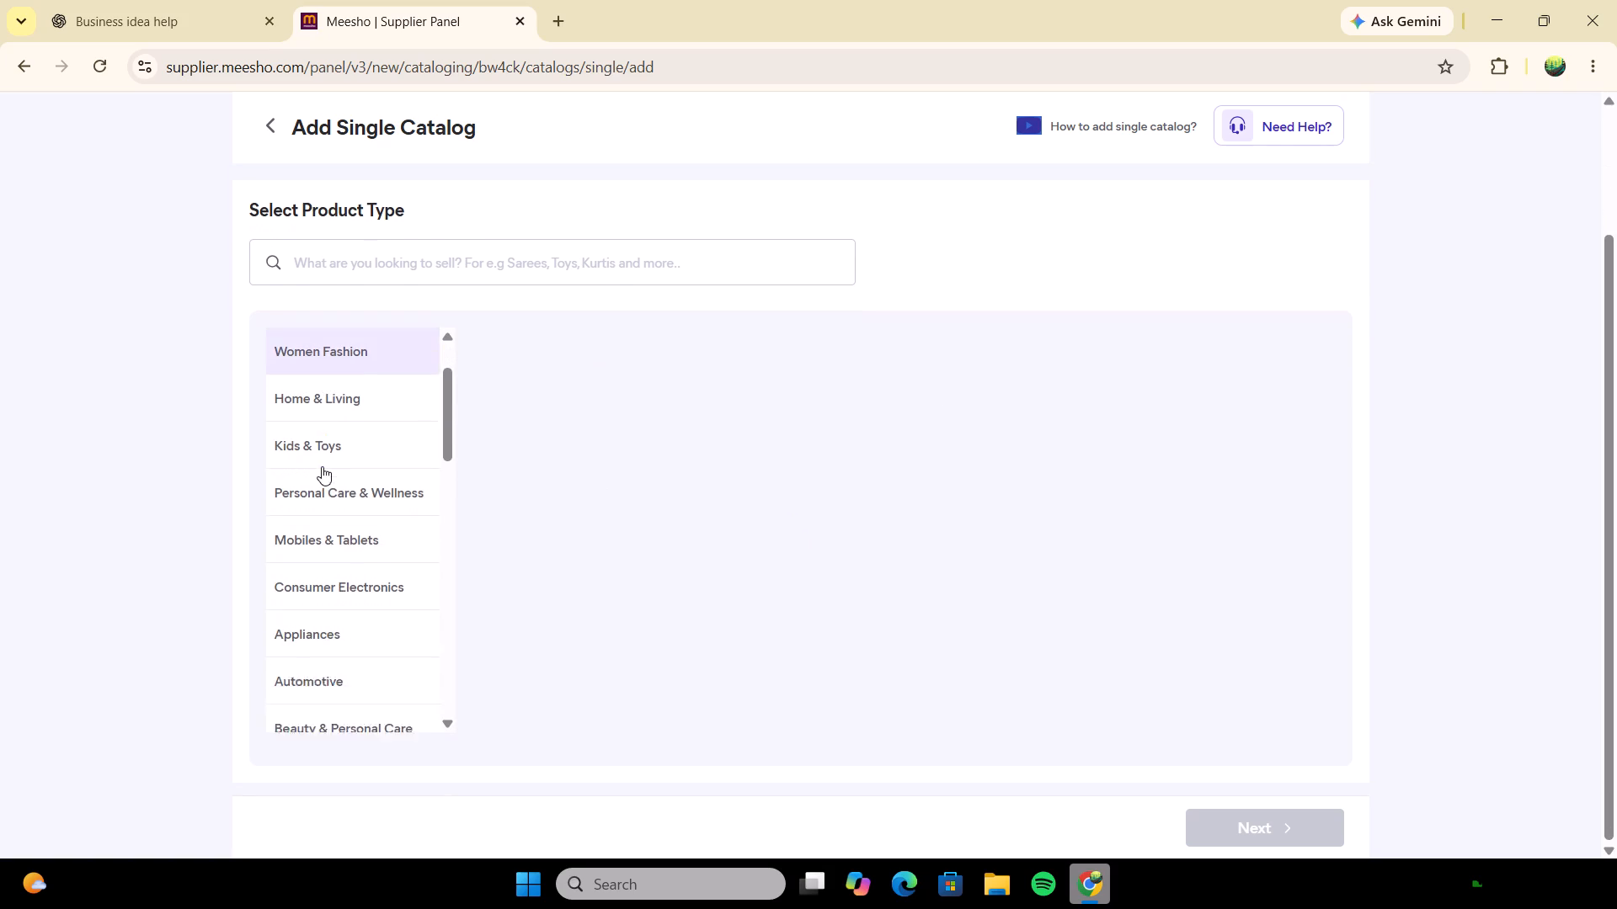
pyautogui.scroll(-4, 331, 466)
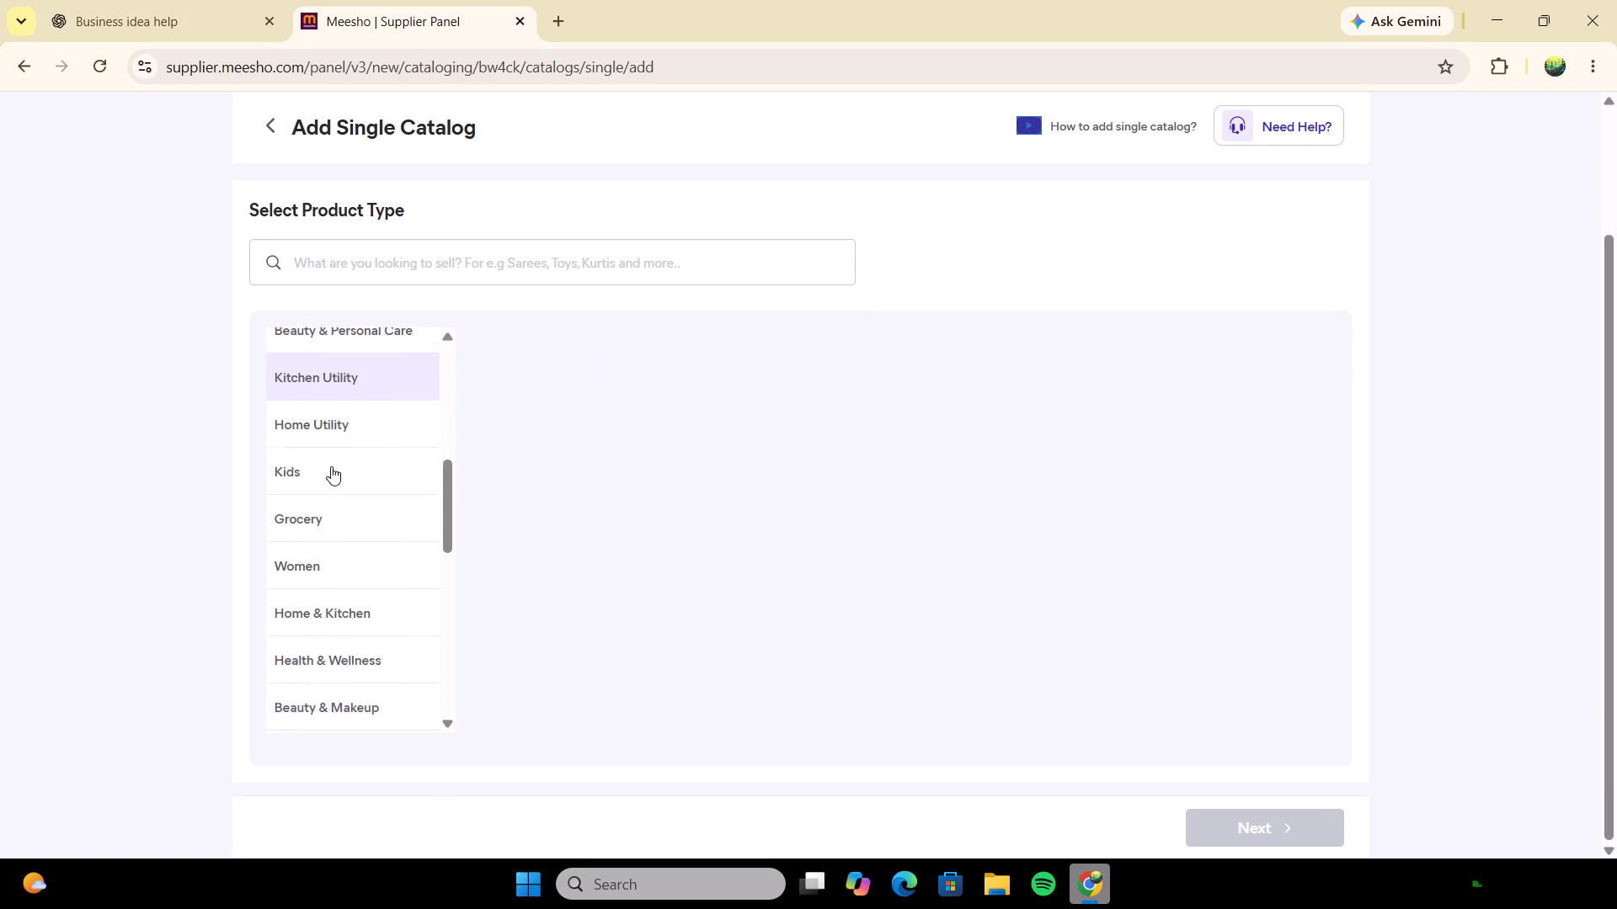
pyautogui.scroll(-2, 331, 466)
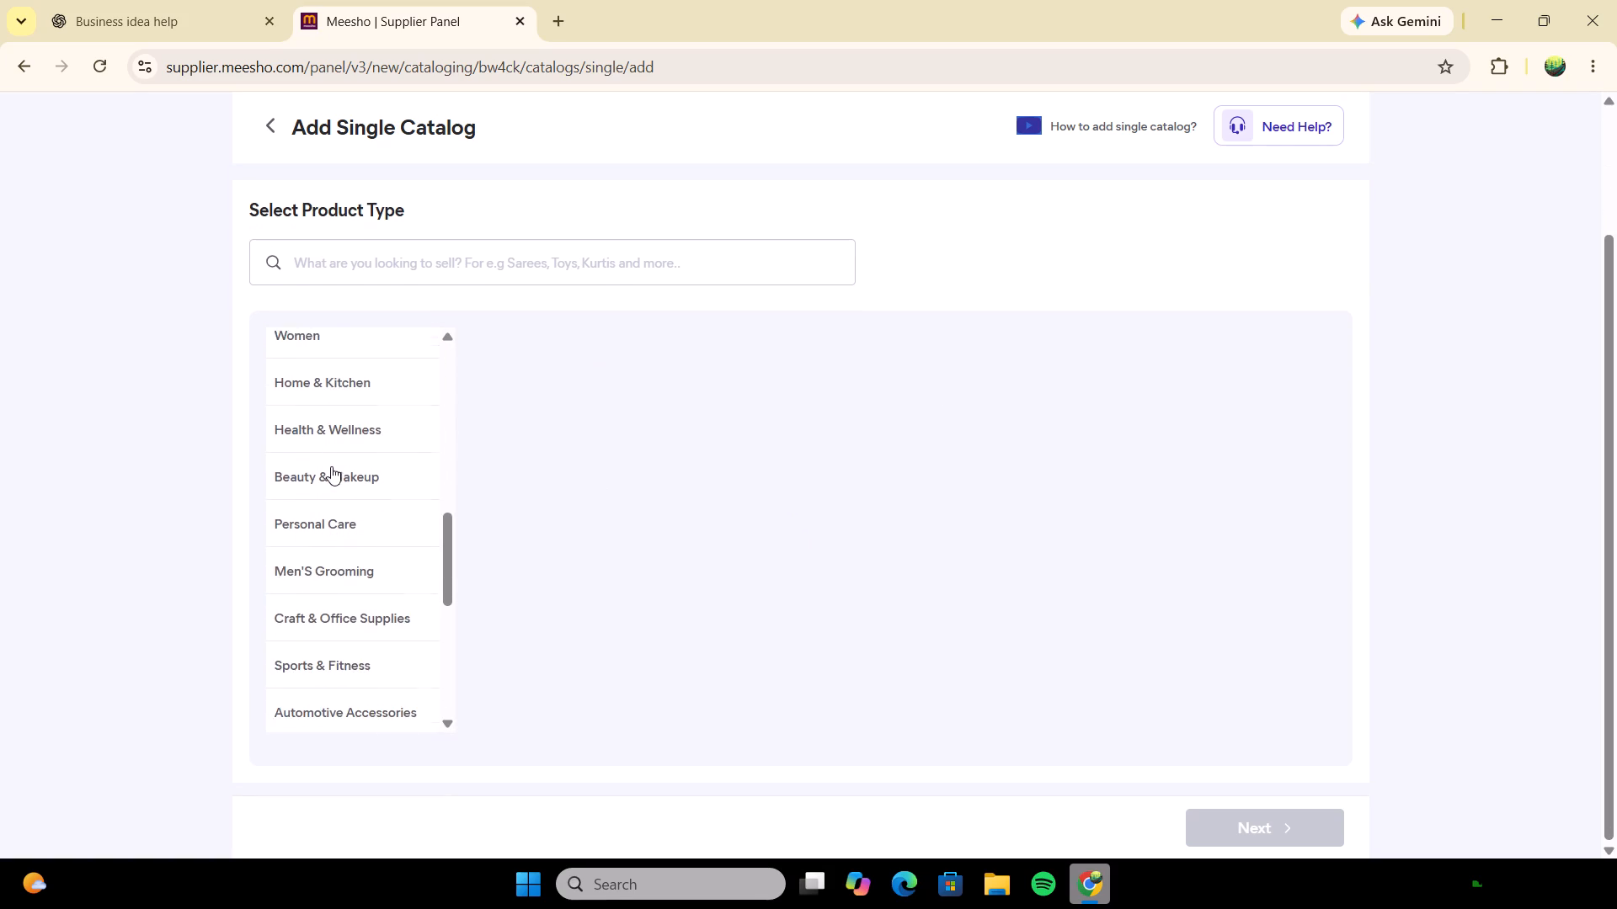
pyautogui.scroll(-4, 331, 466)
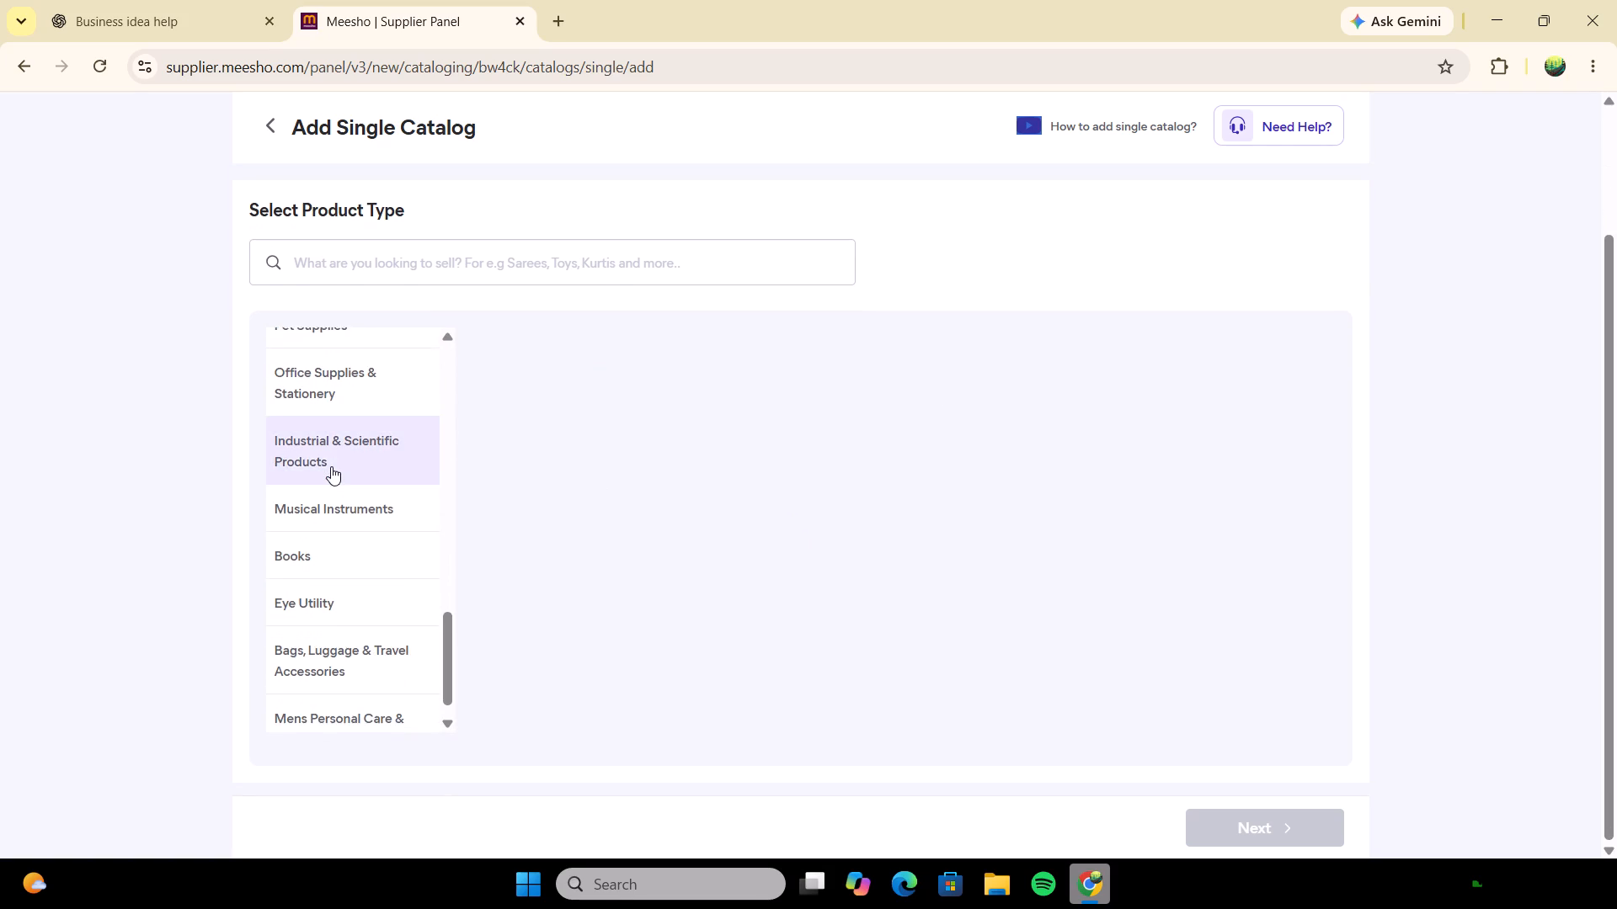
pyautogui.scroll(-3, 331, 466)
pyautogui.scroll(4, 331, 466)
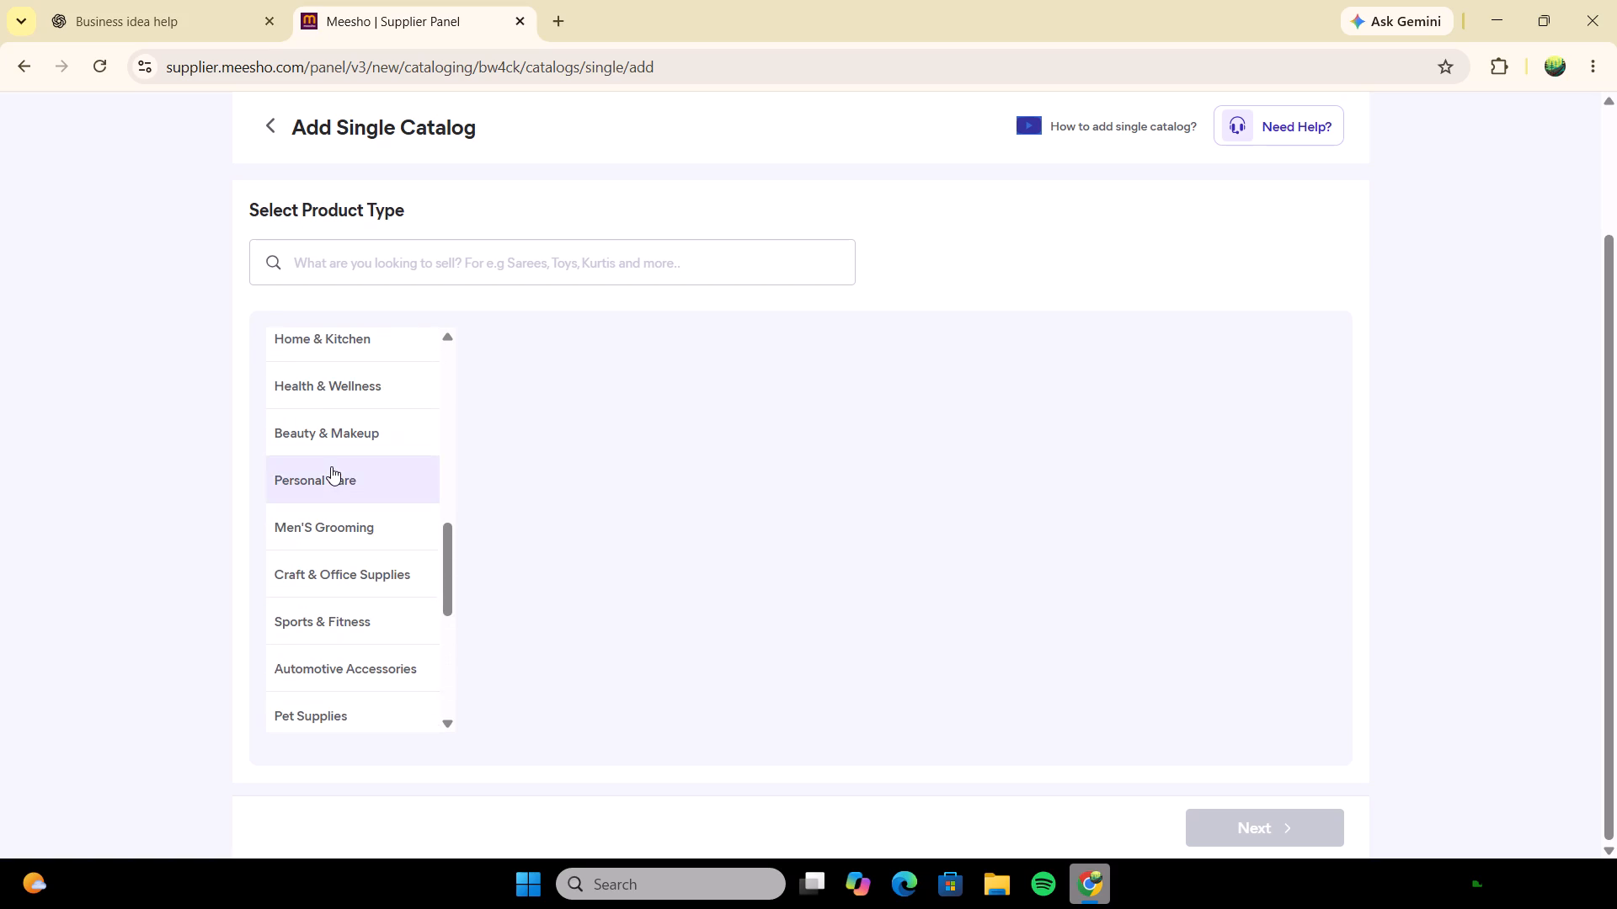
pyautogui.scroll(1, 331, 466)
pyautogui.click(332, 446)
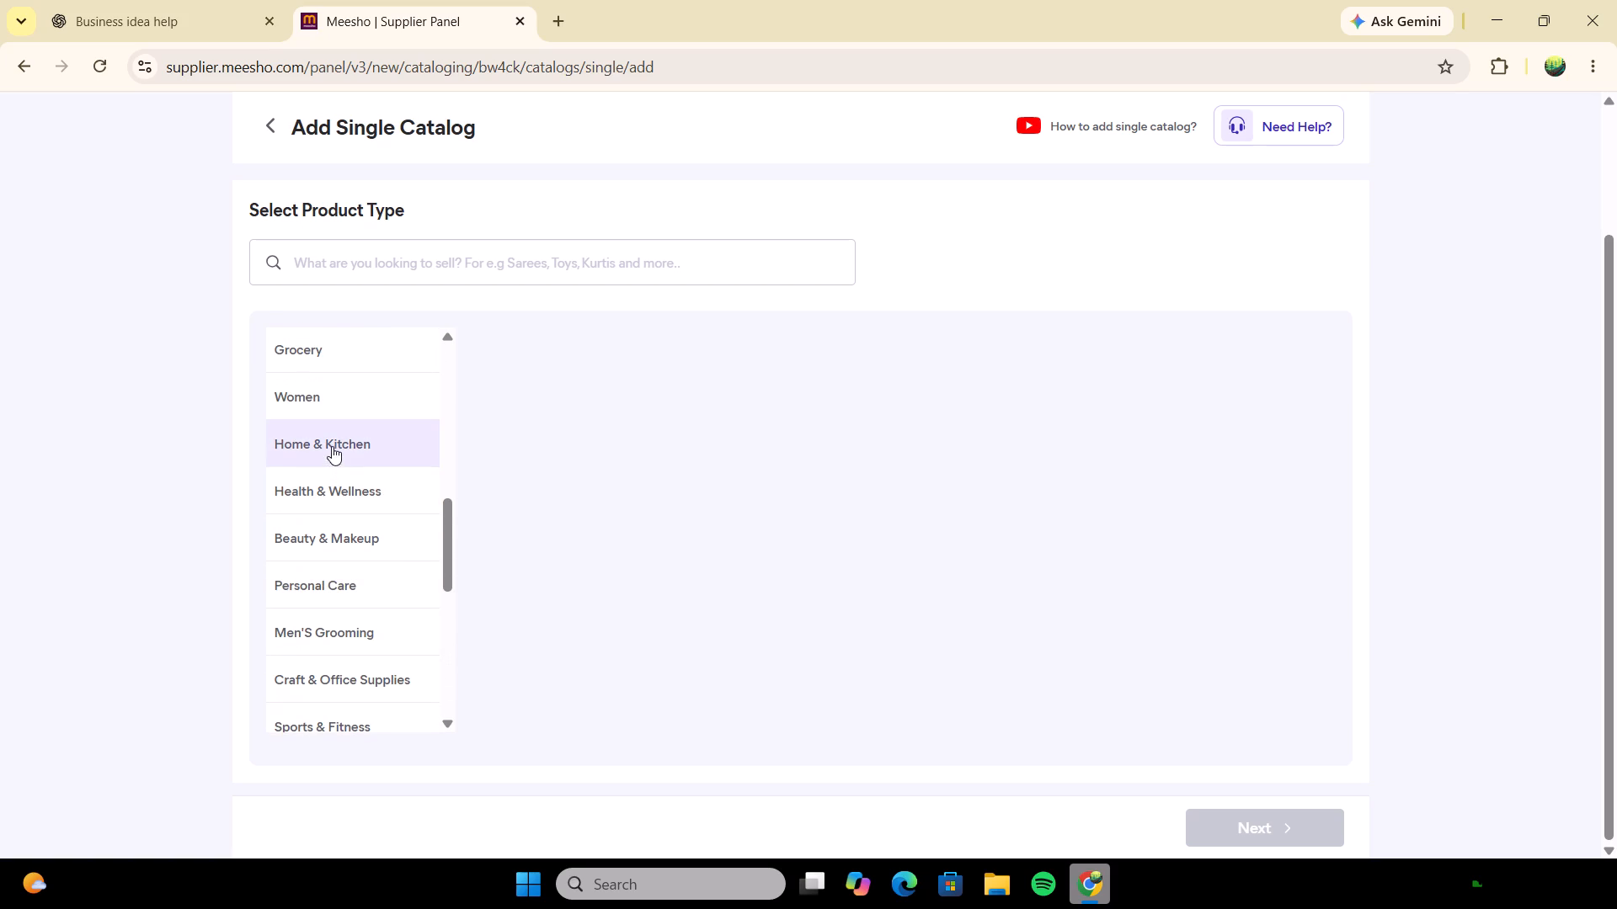
pyautogui.scroll(-1, 514, 429)
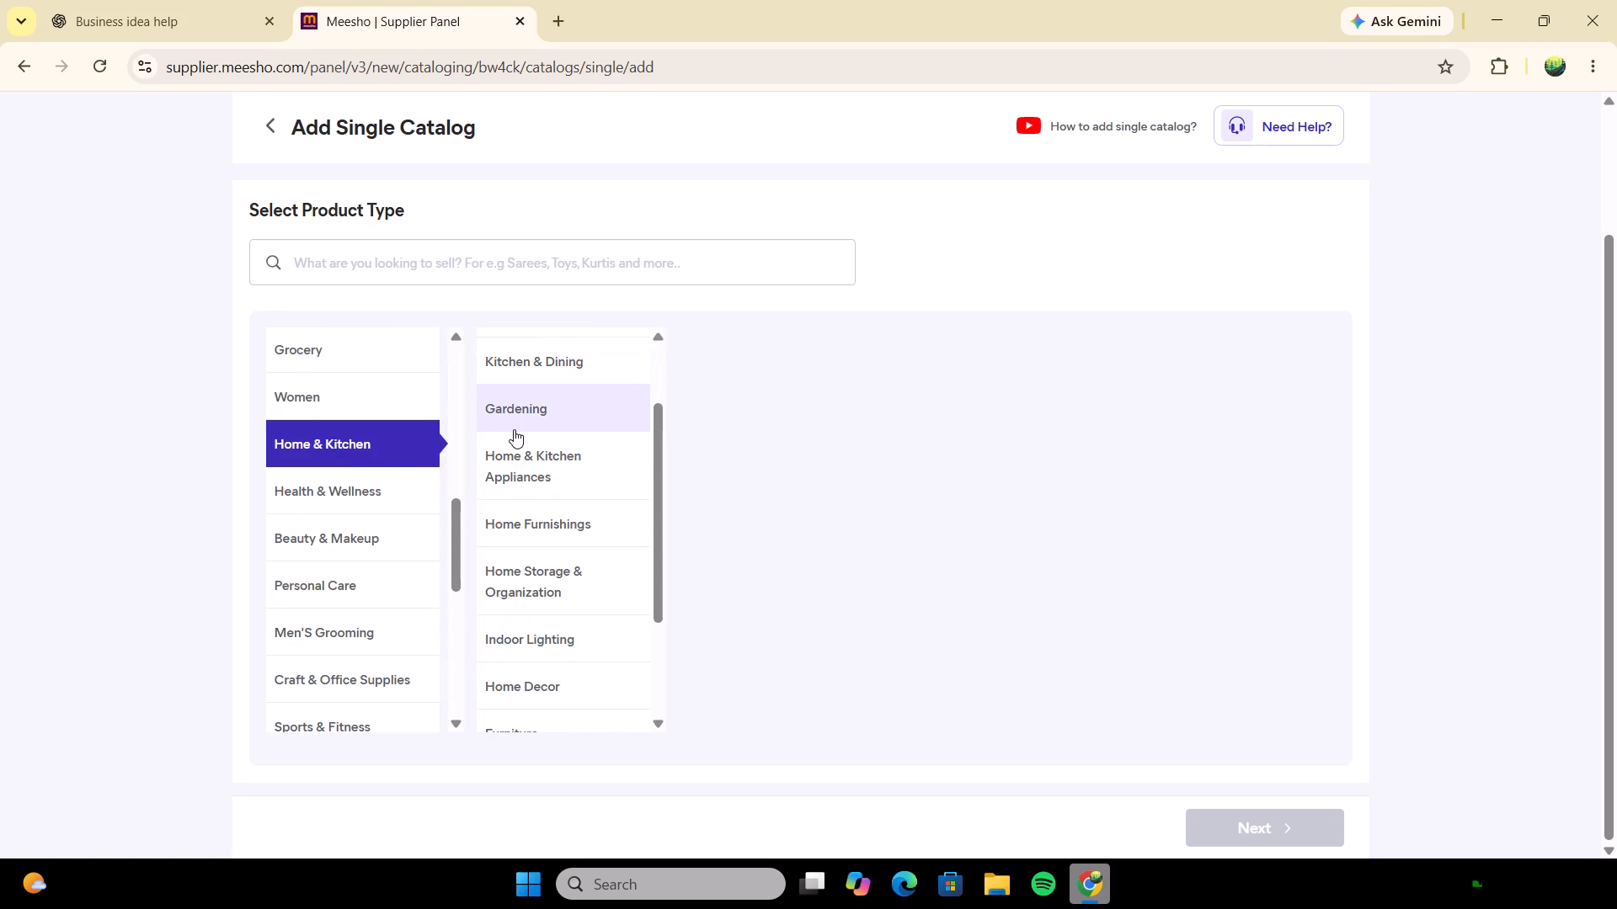
pyautogui.scroll(-1, 514, 429)
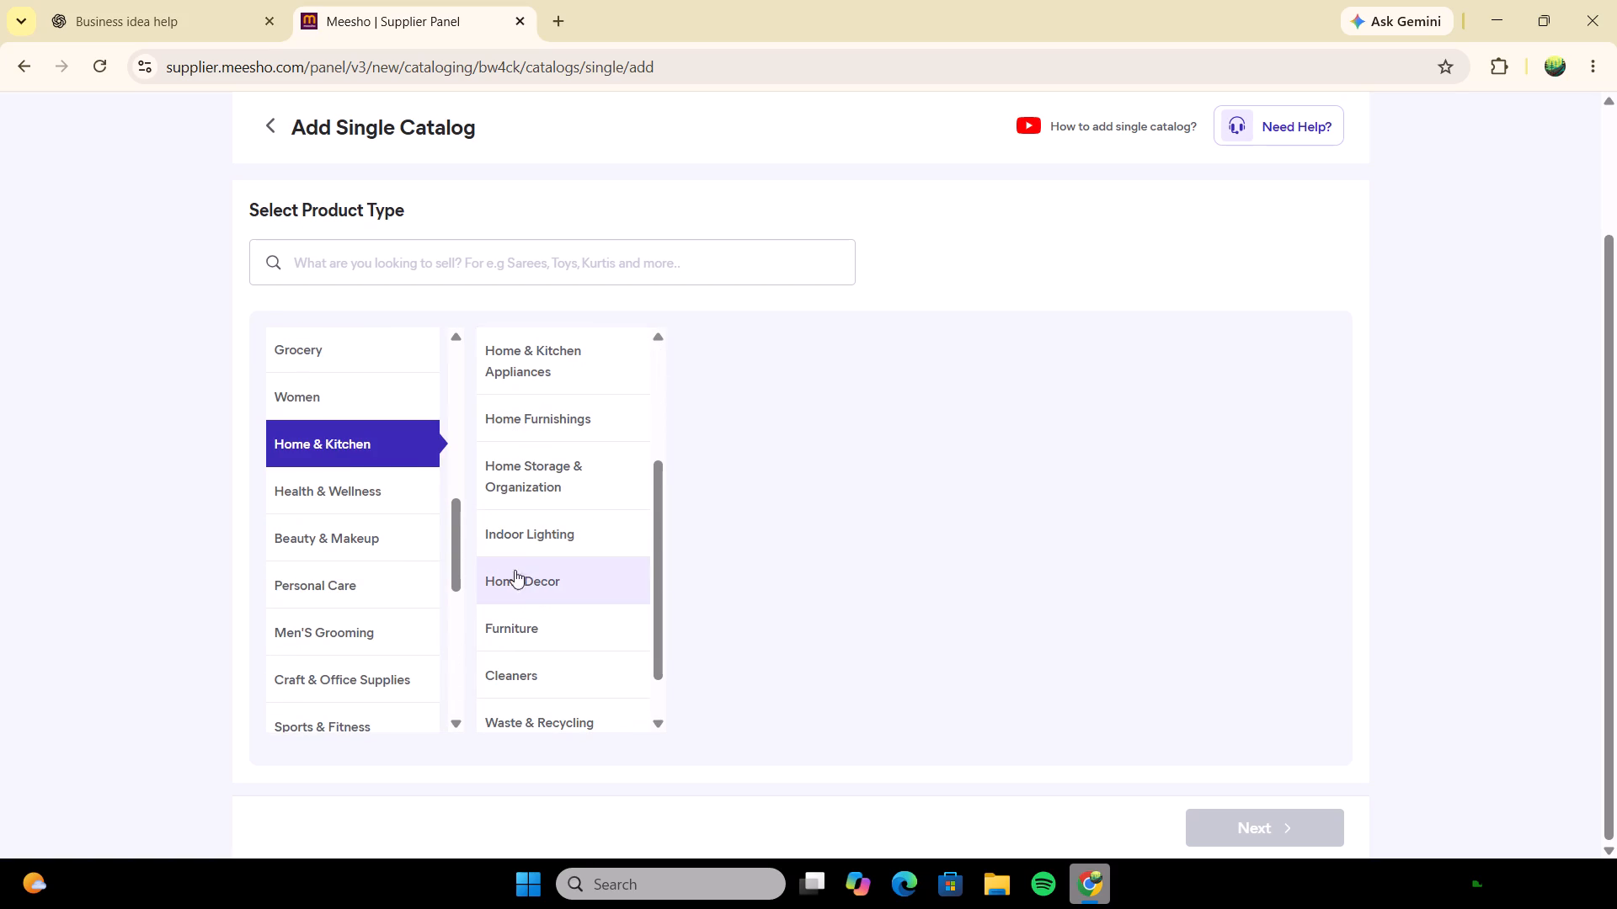
pyautogui.click(520, 577)
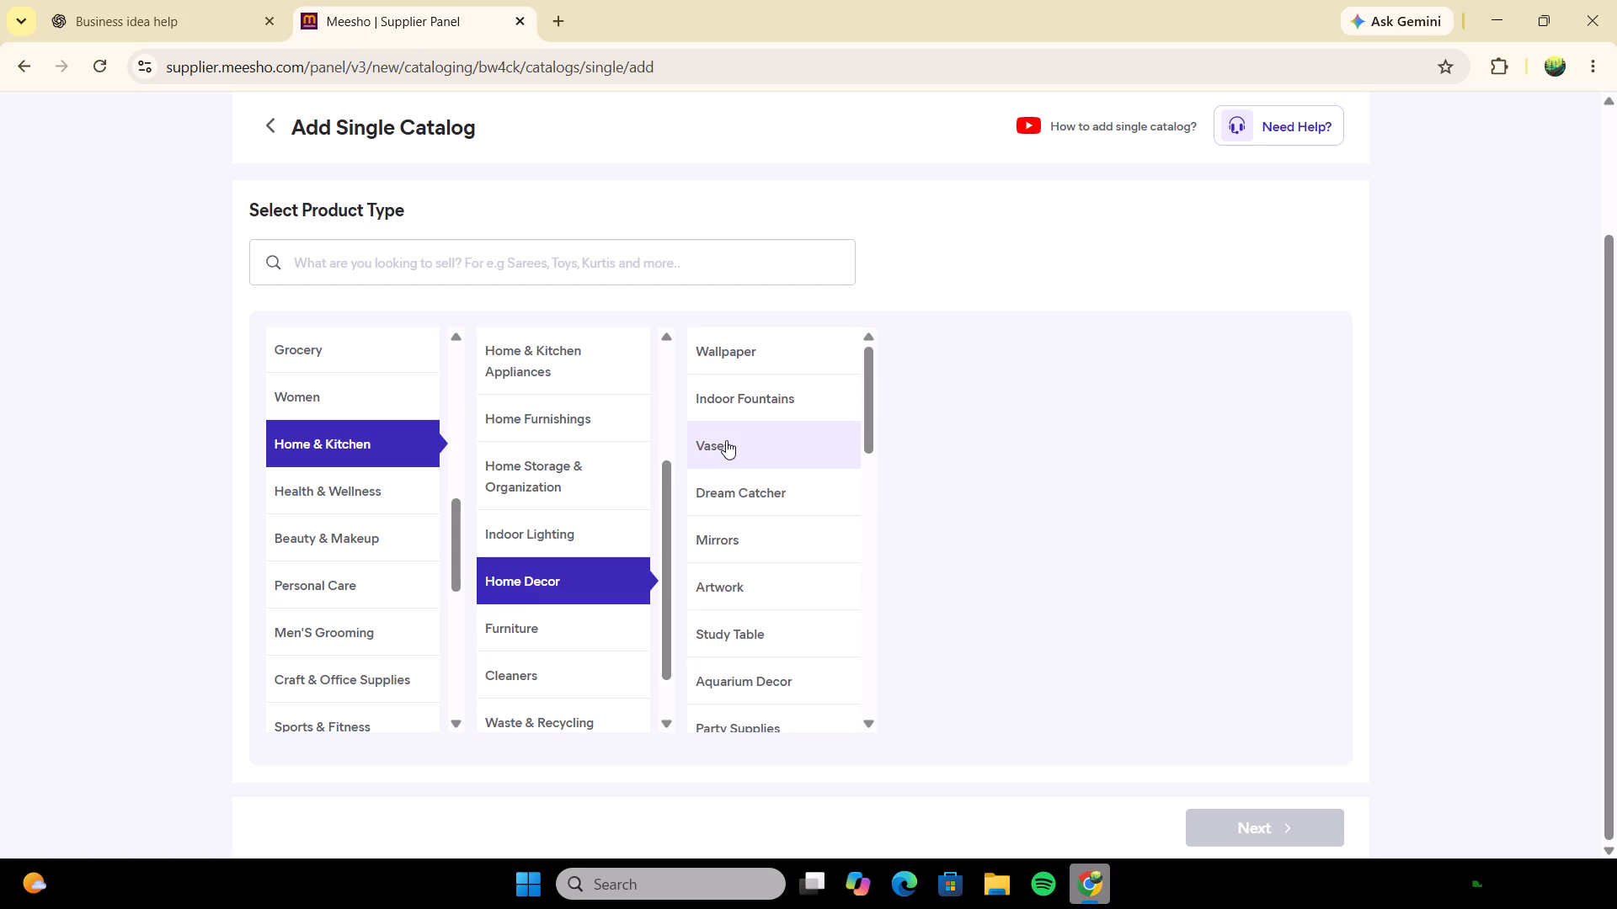
pyautogui.scroll(-2, 726, 440)
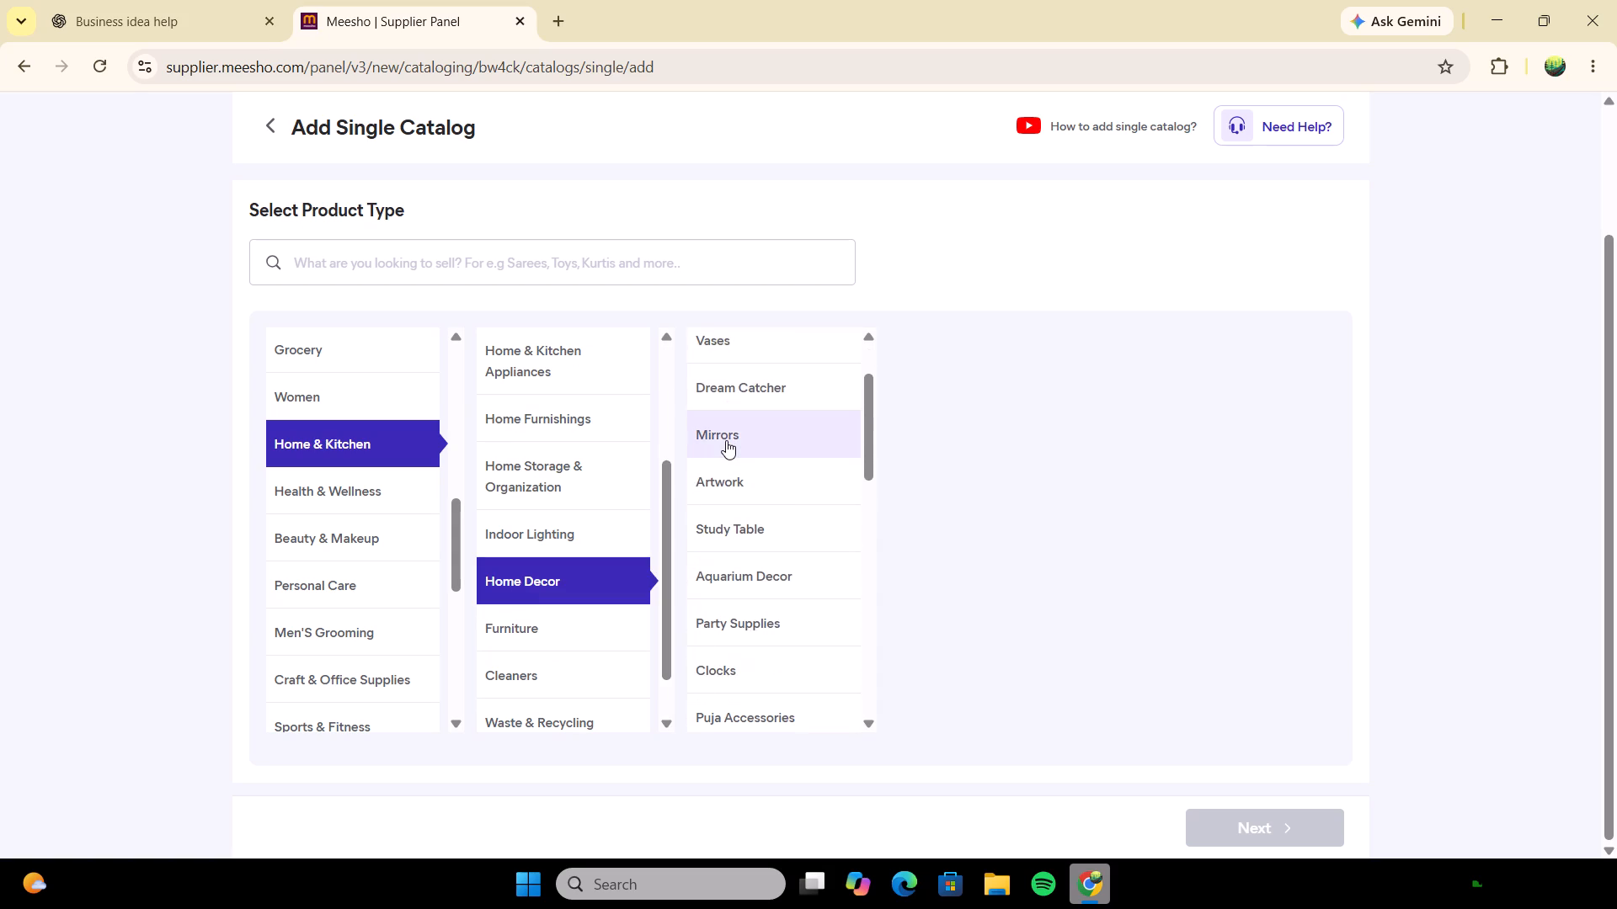
pyautogui.scroll(-2, 726, 440)
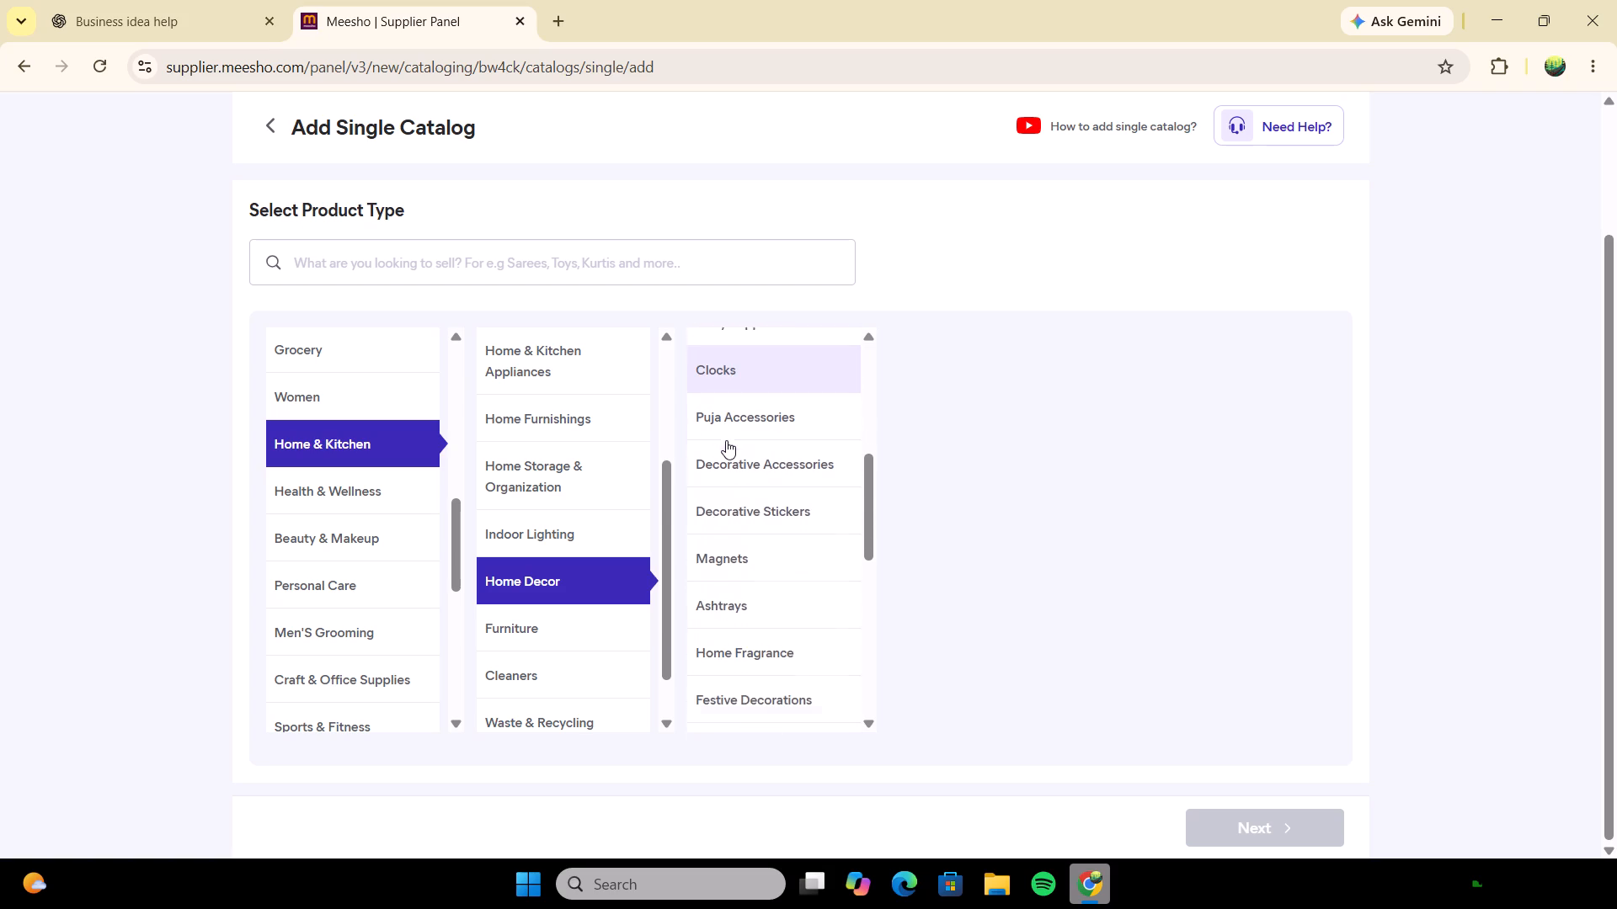
pyautogui.scroll(-1, 726, 440)
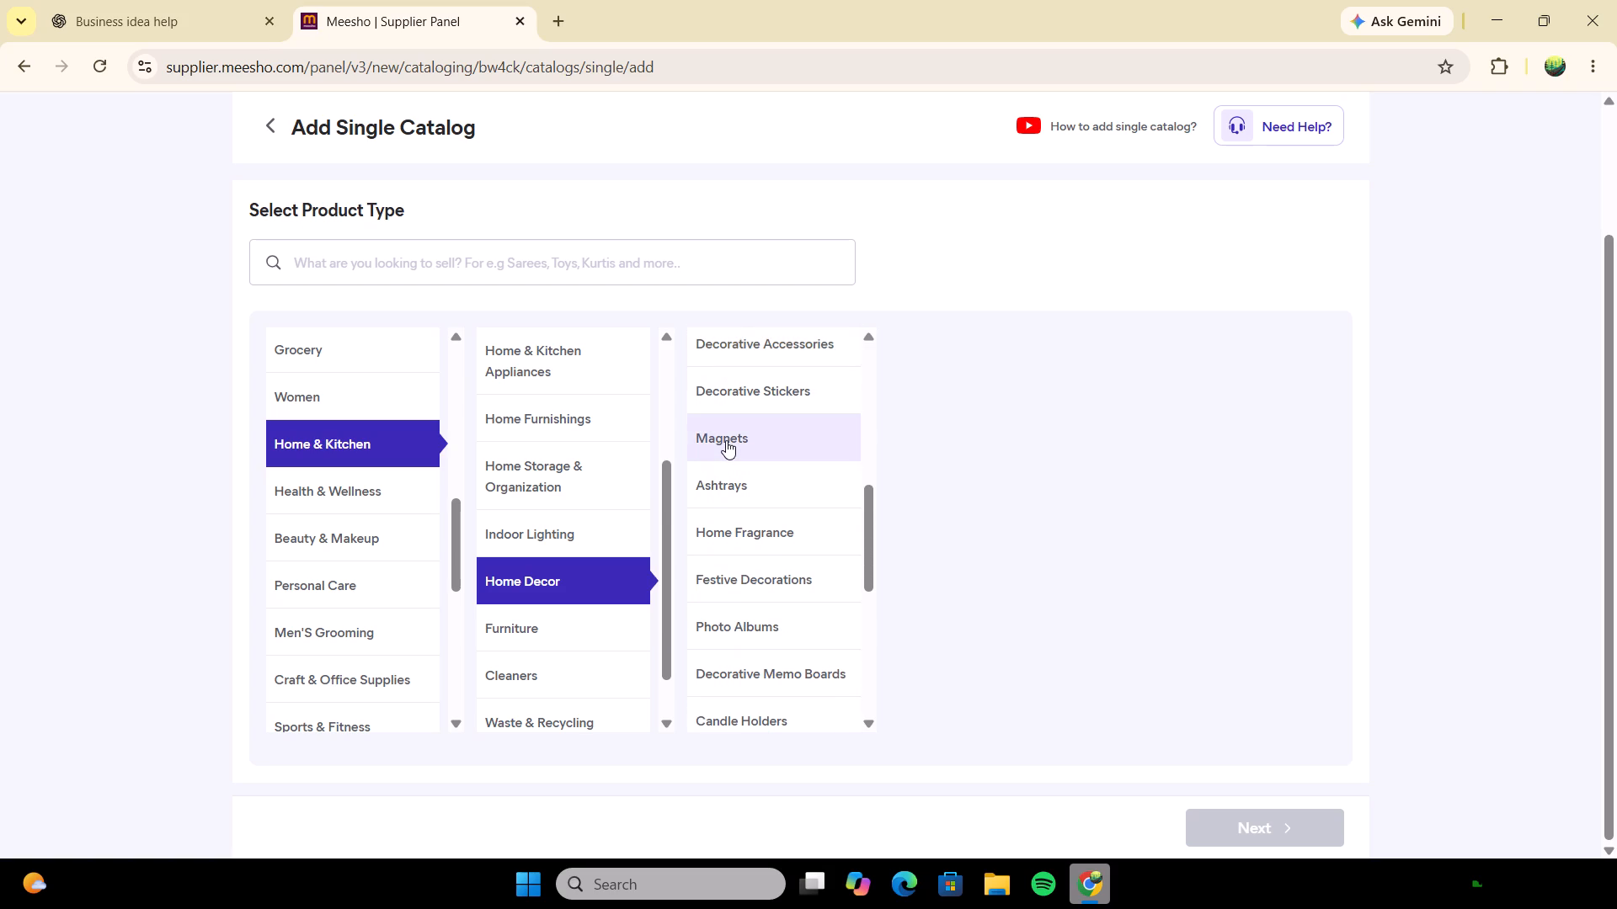
pyautogui.scroll(-1, 726, 440)
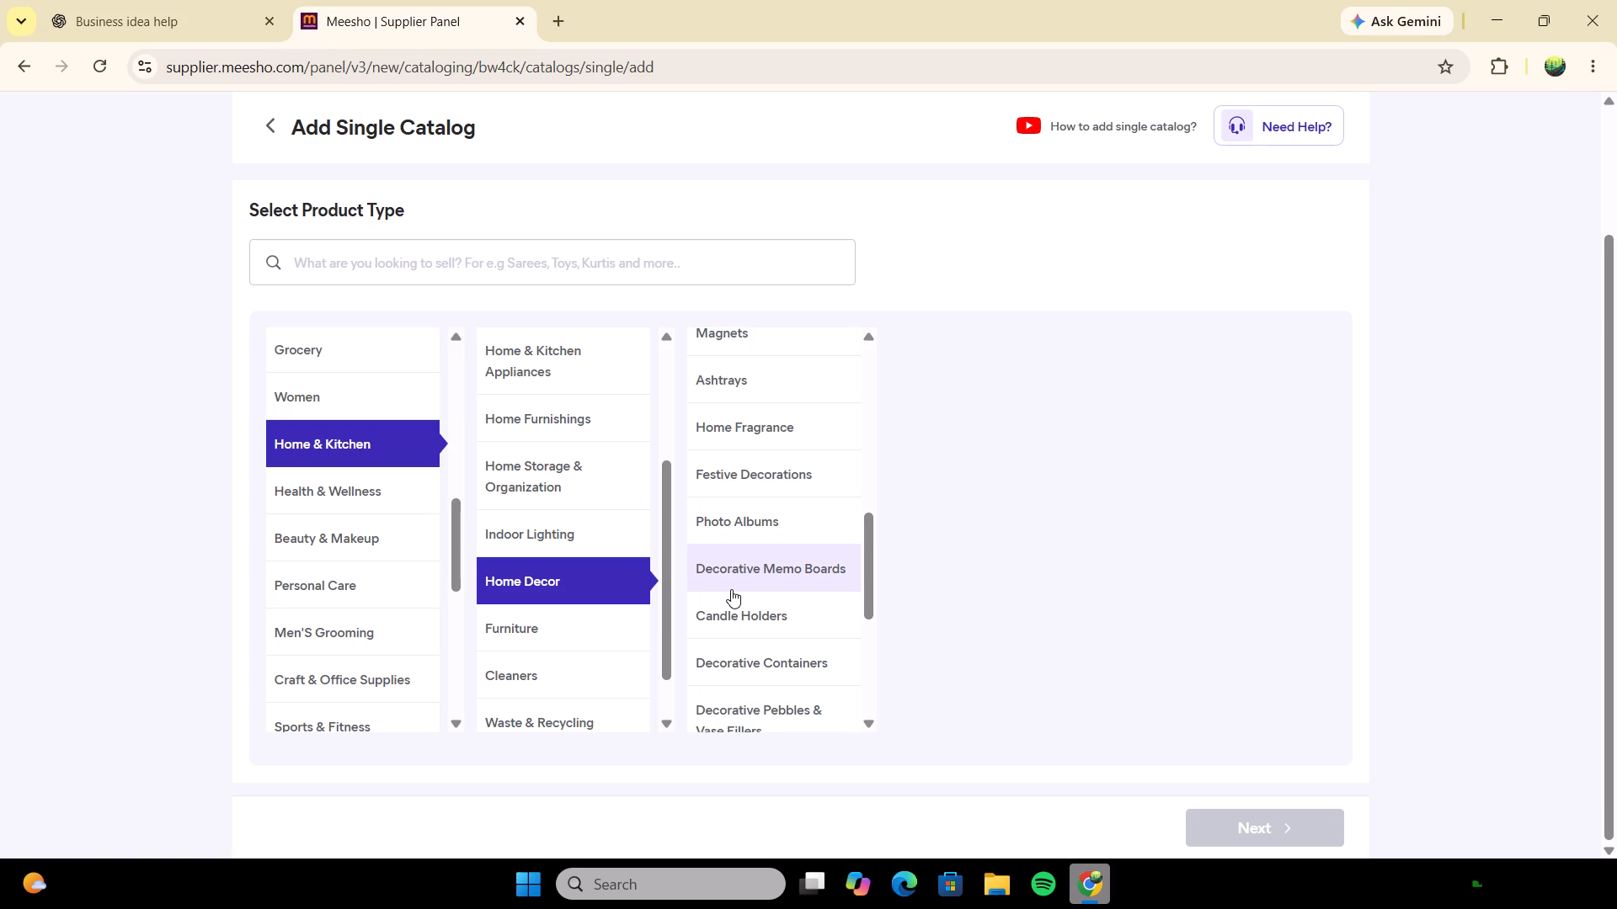
pyautogui.scroll(4, 731, 589)
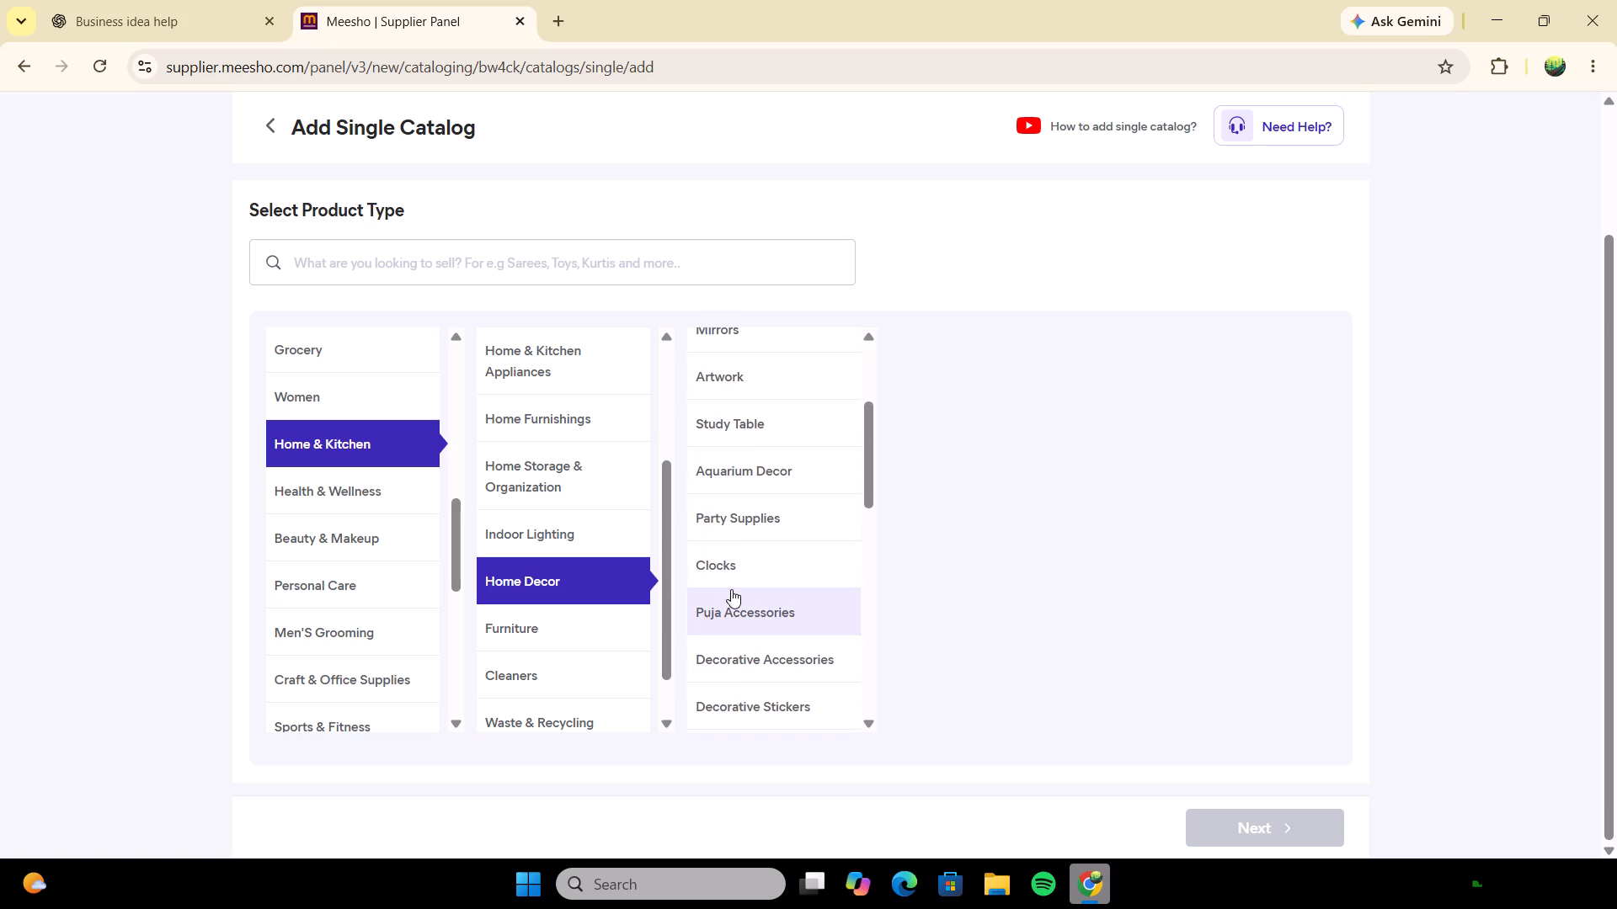
pyautogui.scroll(4, 728, 561)
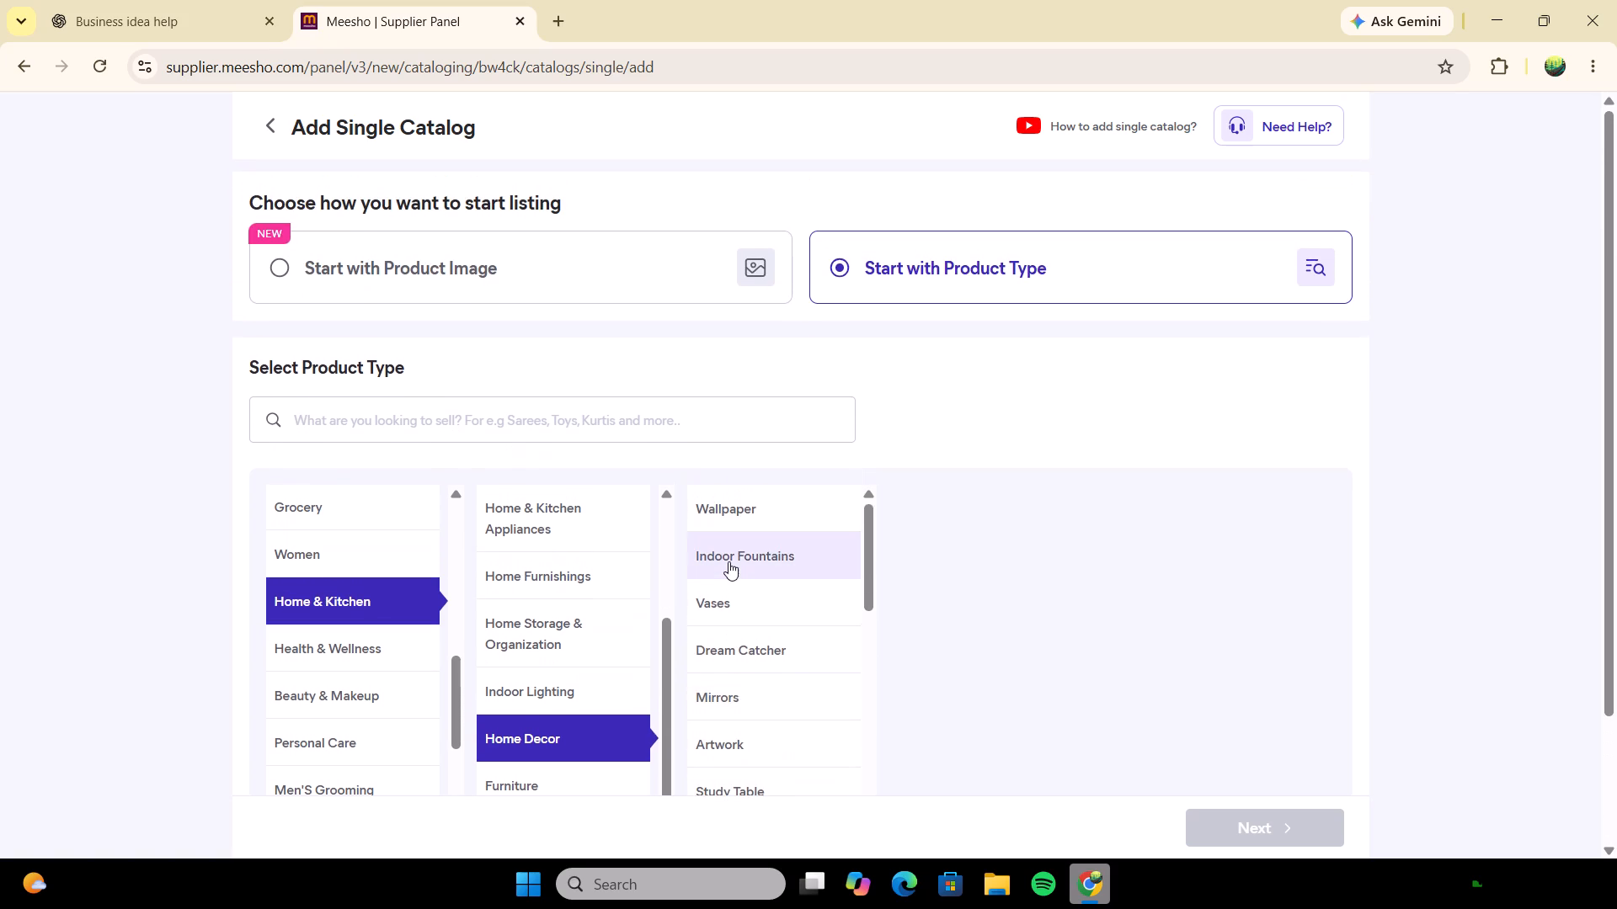
pyautogui.scroll(-2, 728, 561)
pyautogui.scroll(-2, 992, 531)
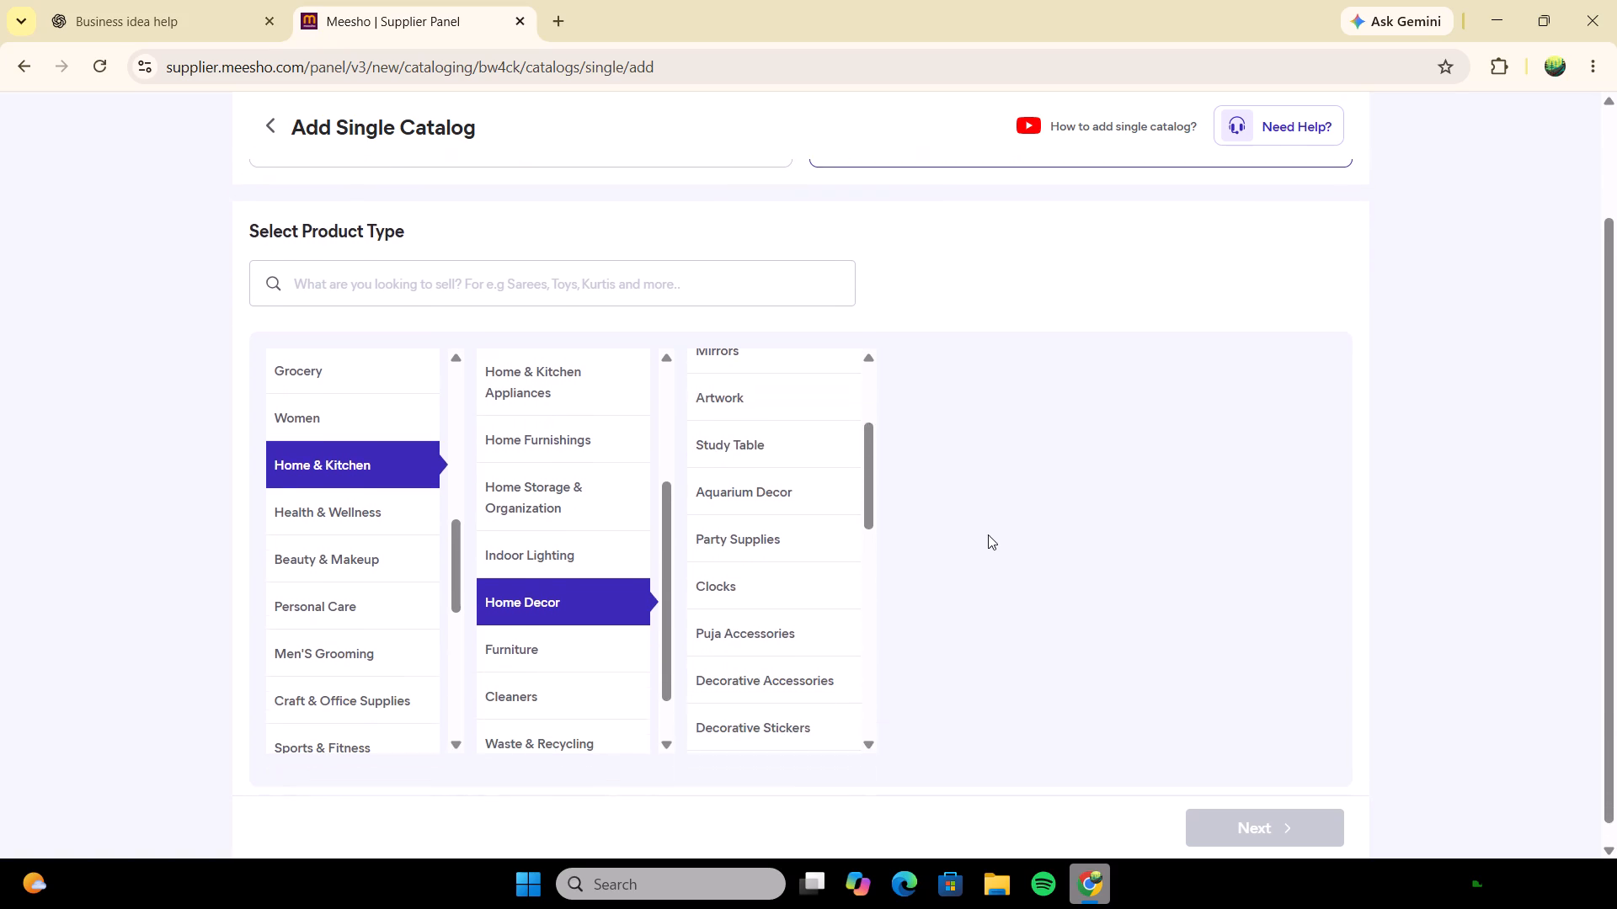
pyautogui.scroll(-5, 804, 564)
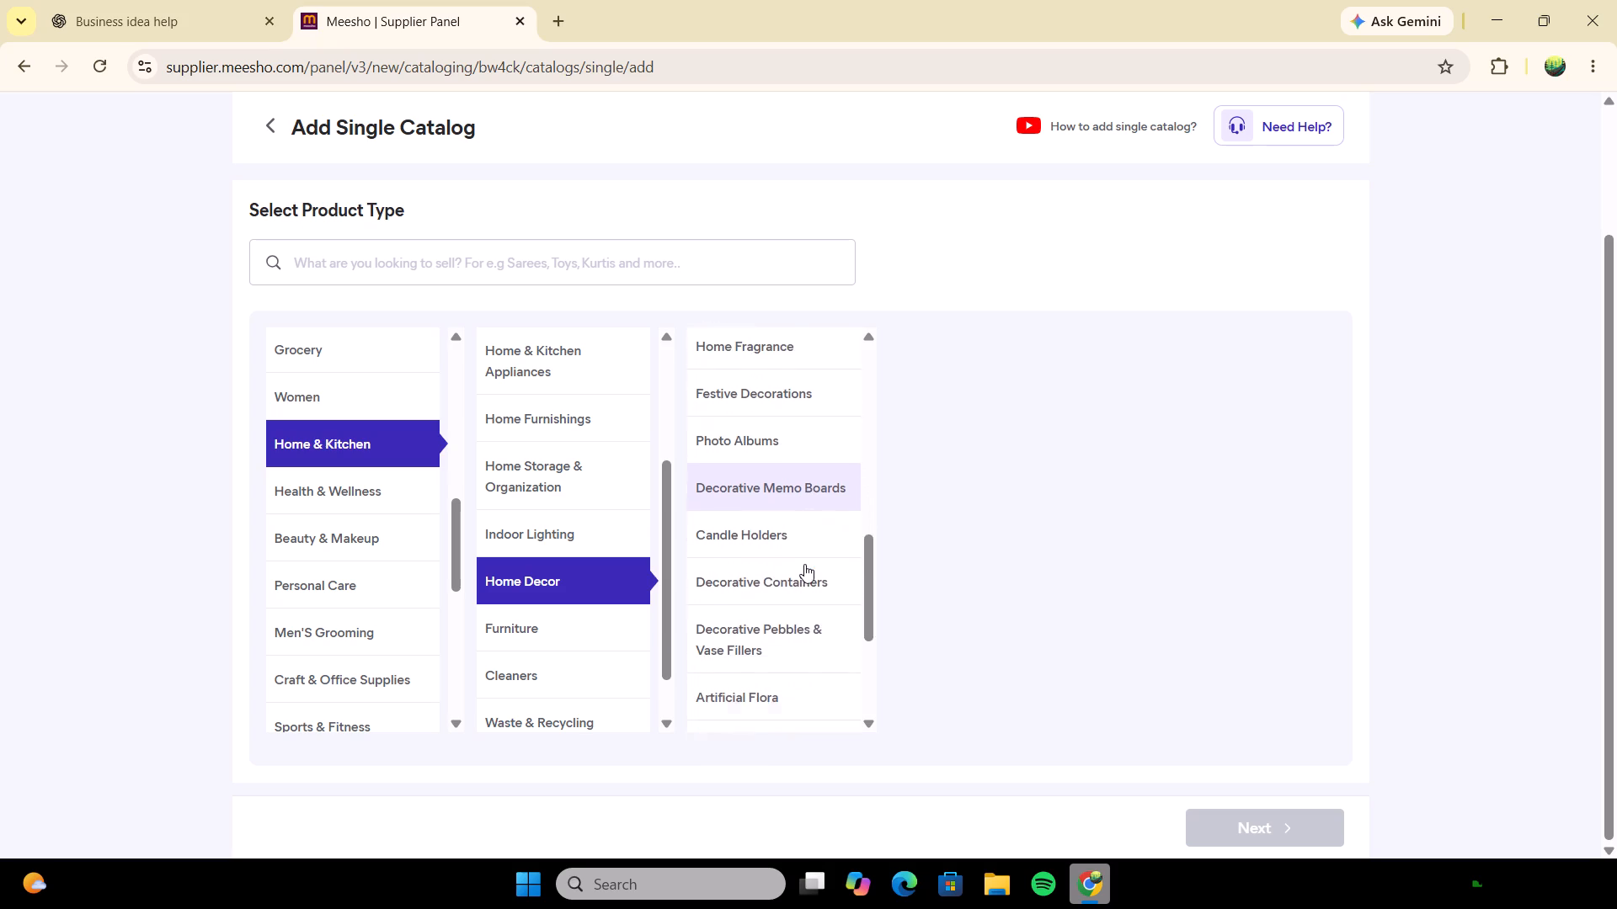
pyautogui.scroll(-1, 804, 564)
pyautogui.click(728, 613)
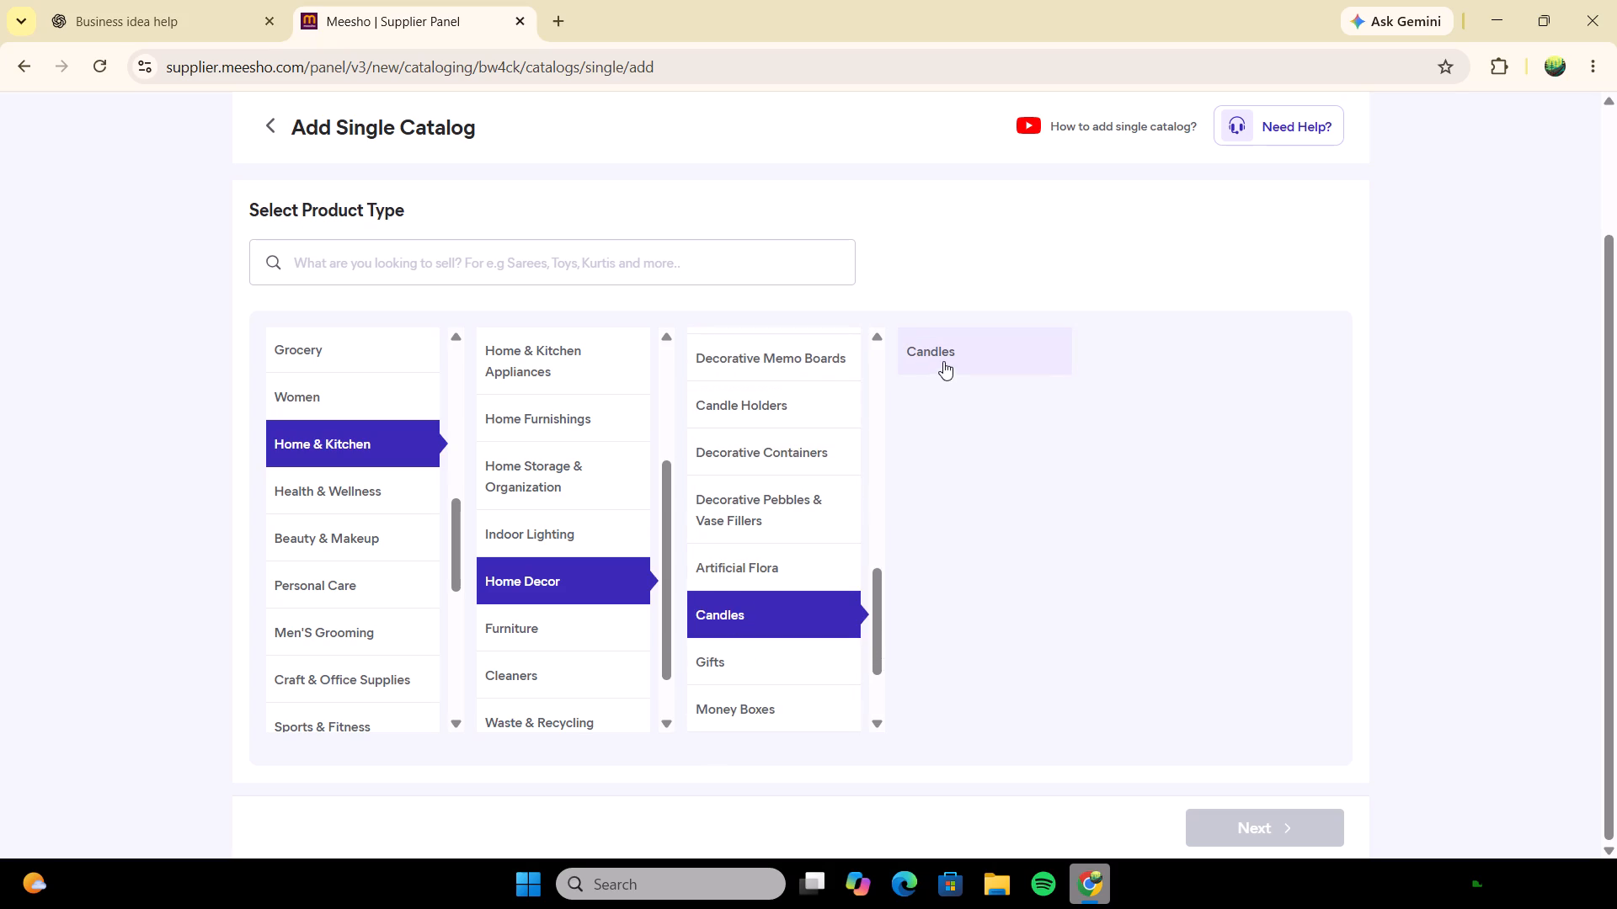
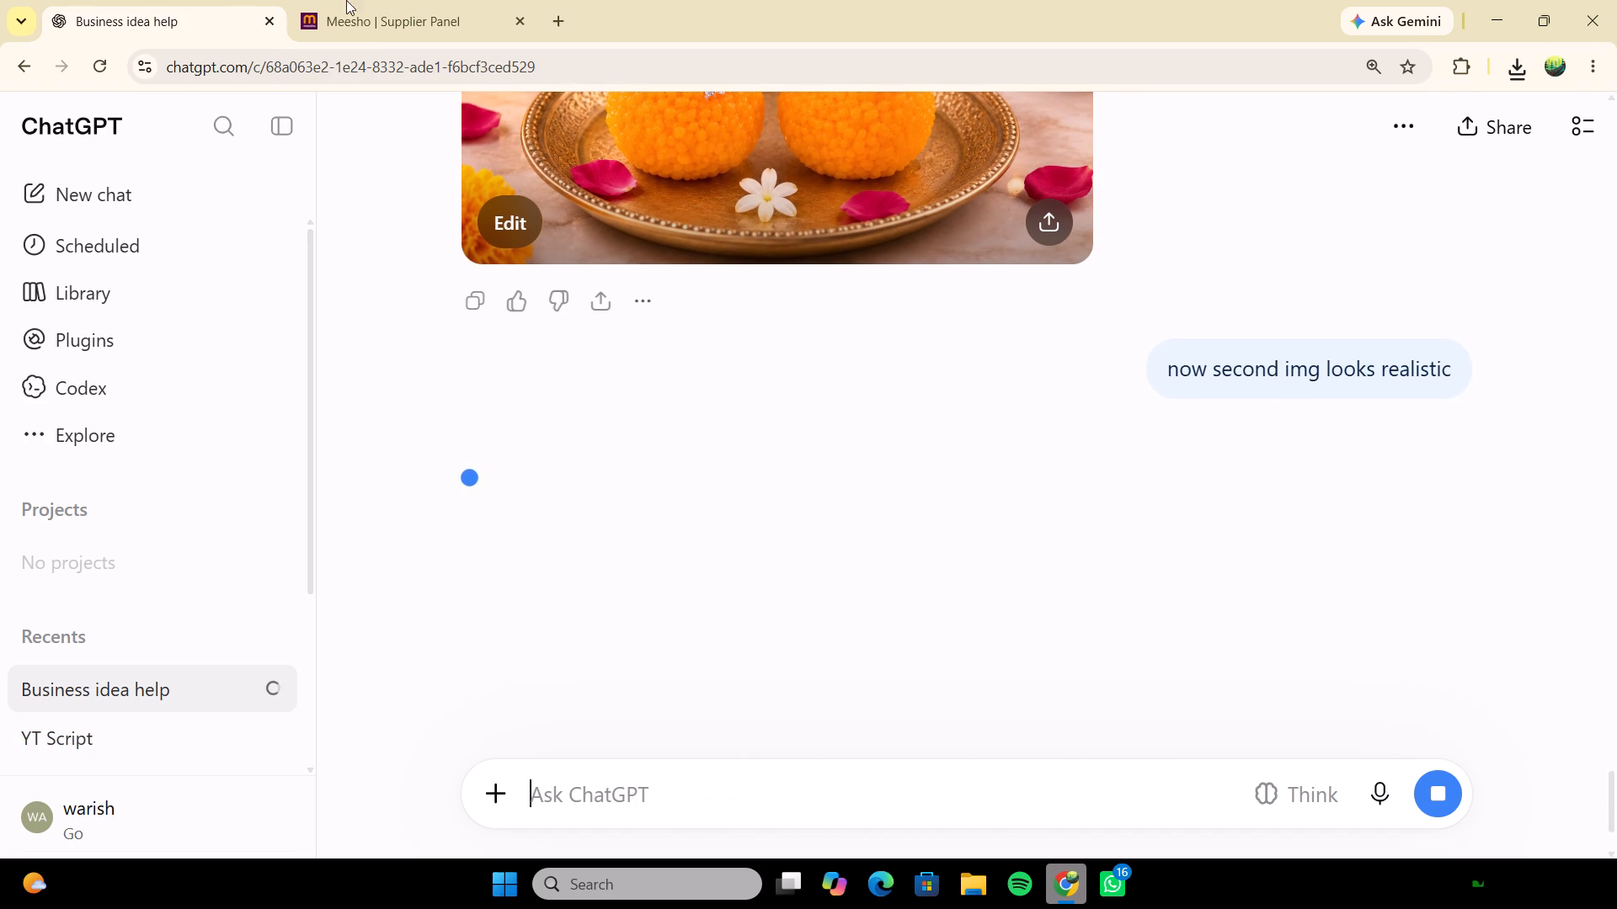
# Return to the Meesho catalog form and set the product's Material to Wax.
pyautogui.click(364, 0)
pyautogui.scroll(-5, 602, 449)
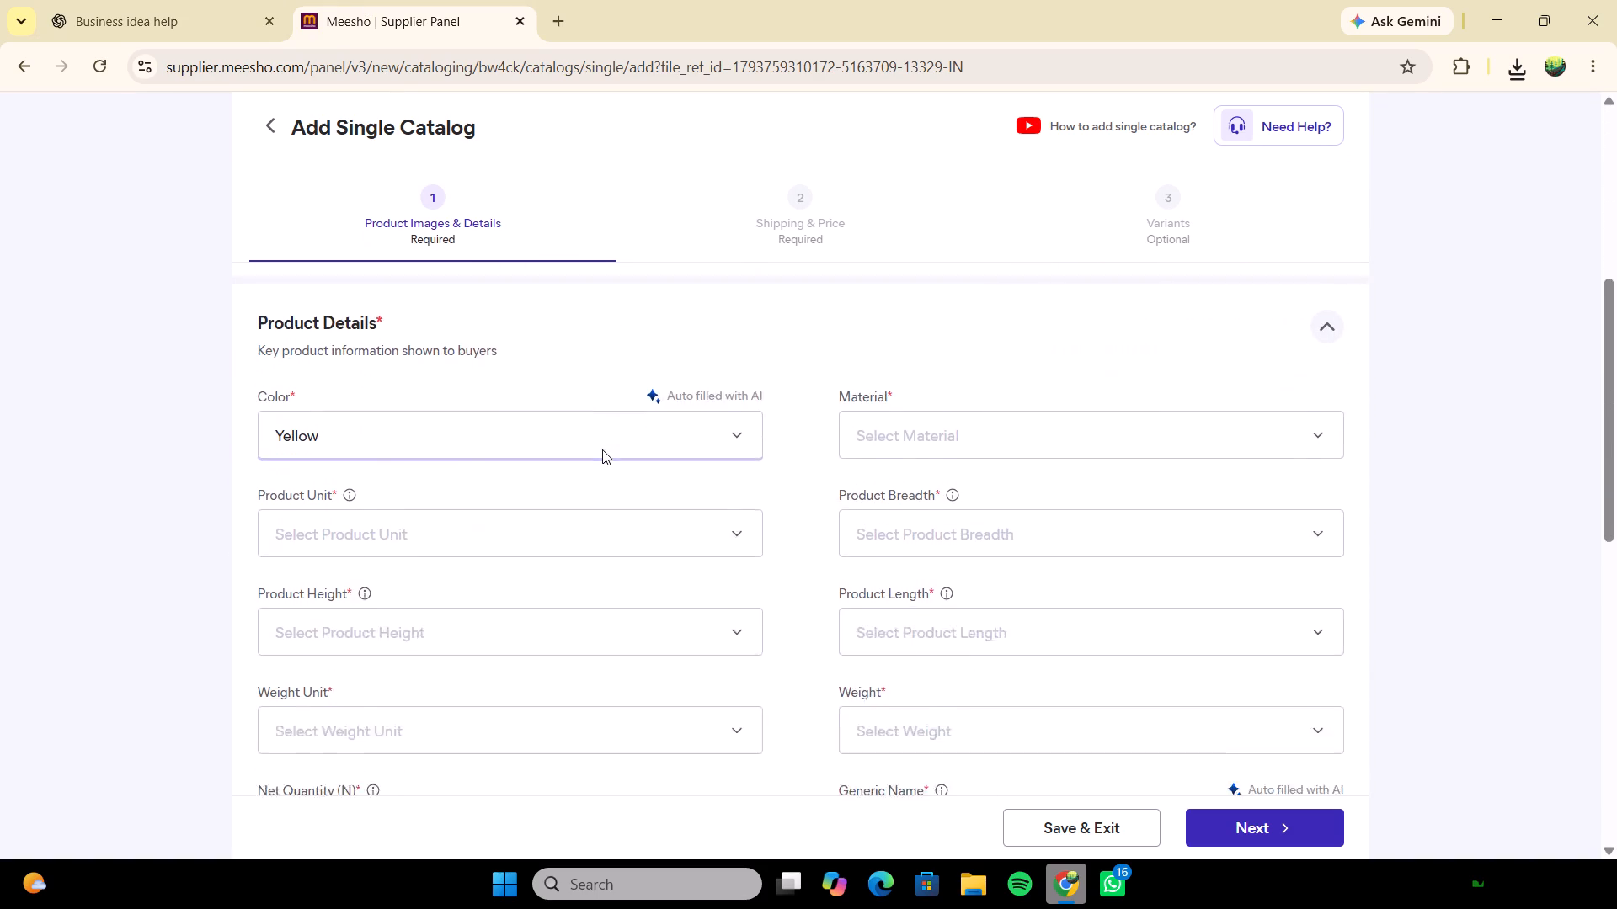
pyautogui.scroll(2, 702, 389)
pyautogui.scroll(-1, 702, 389)
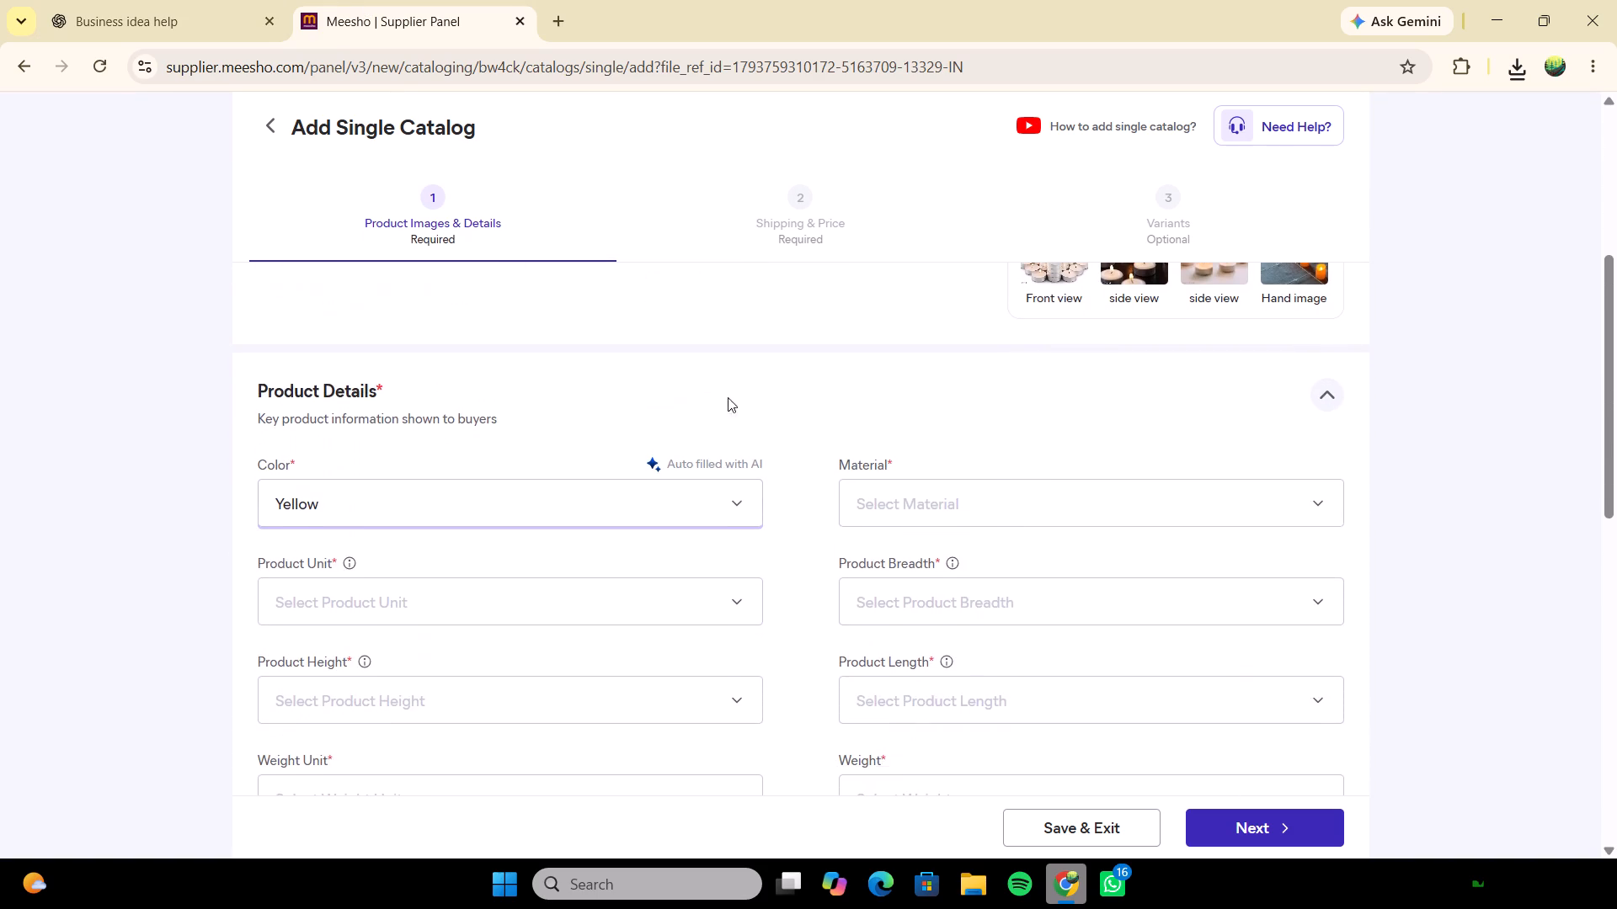
pyautogui.click(909, 484)
pyautogui.press('w')
pyautogui.press('a')
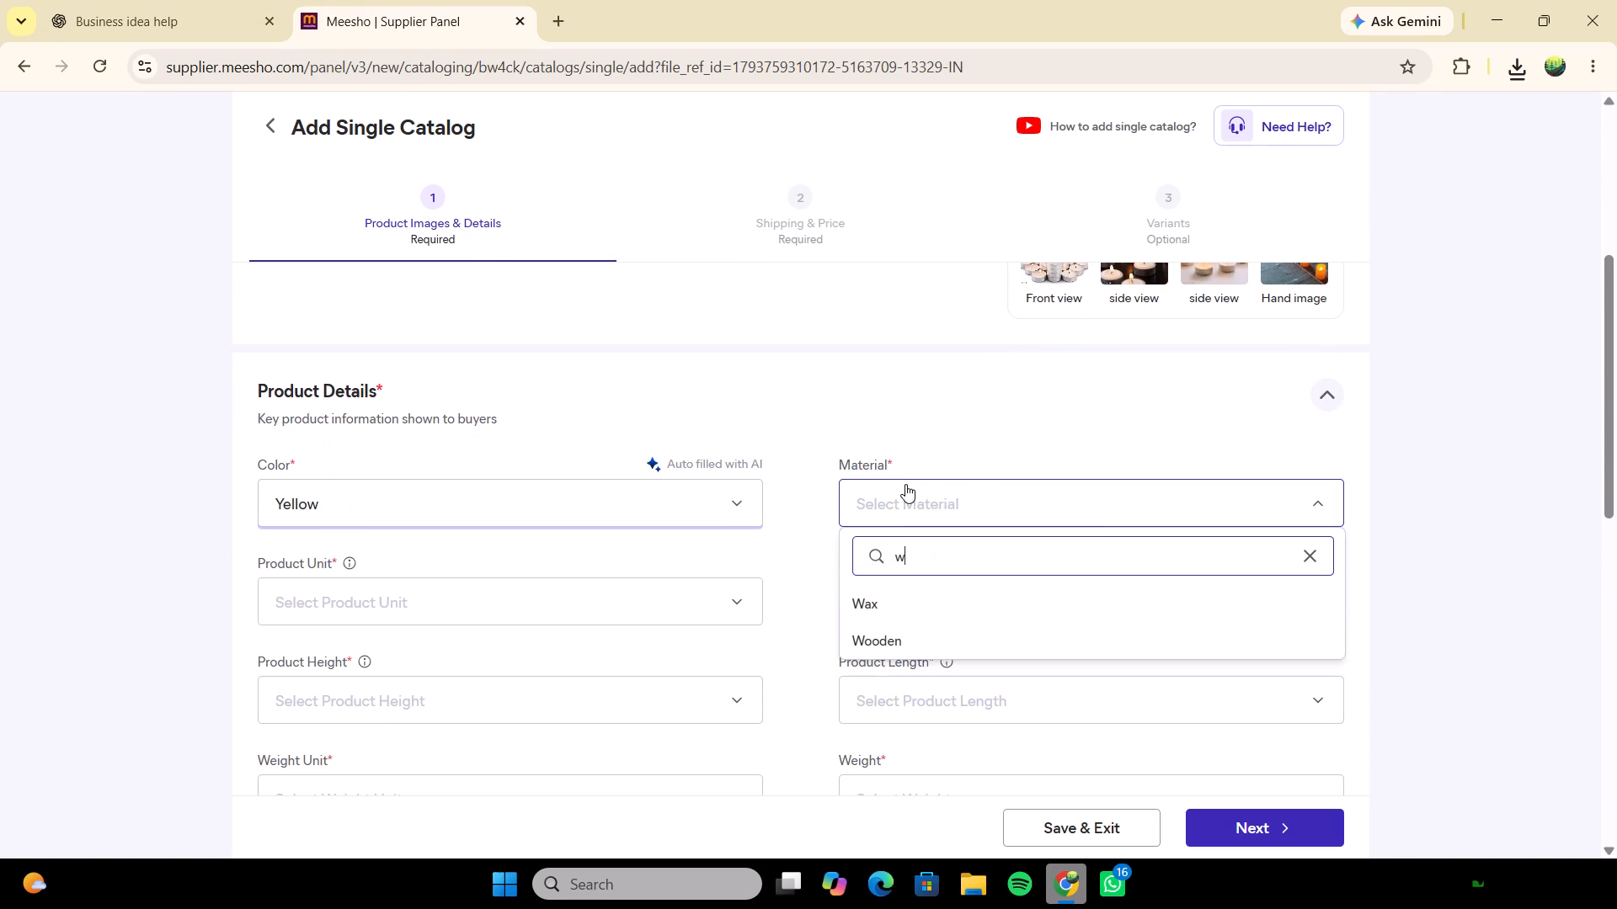
pyautogui.click(893, 611)
# Set the Product Unit to cm and the Product Breadth to 4.
pyautogui.scroll(-2, 446, 491)
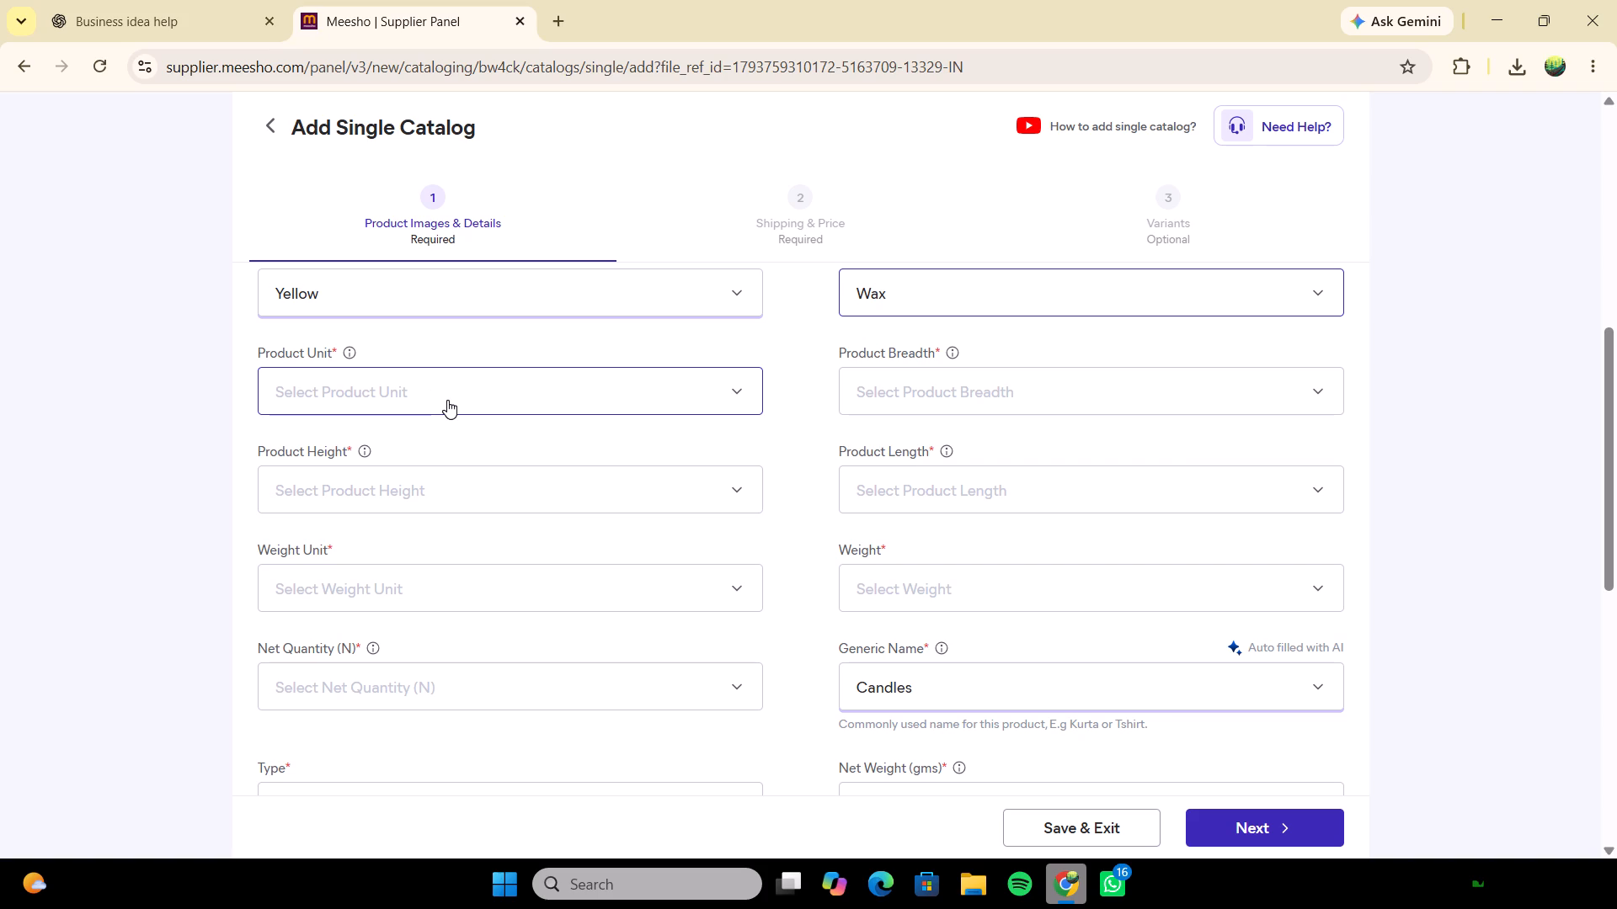
pyautogui.click(467, 402)
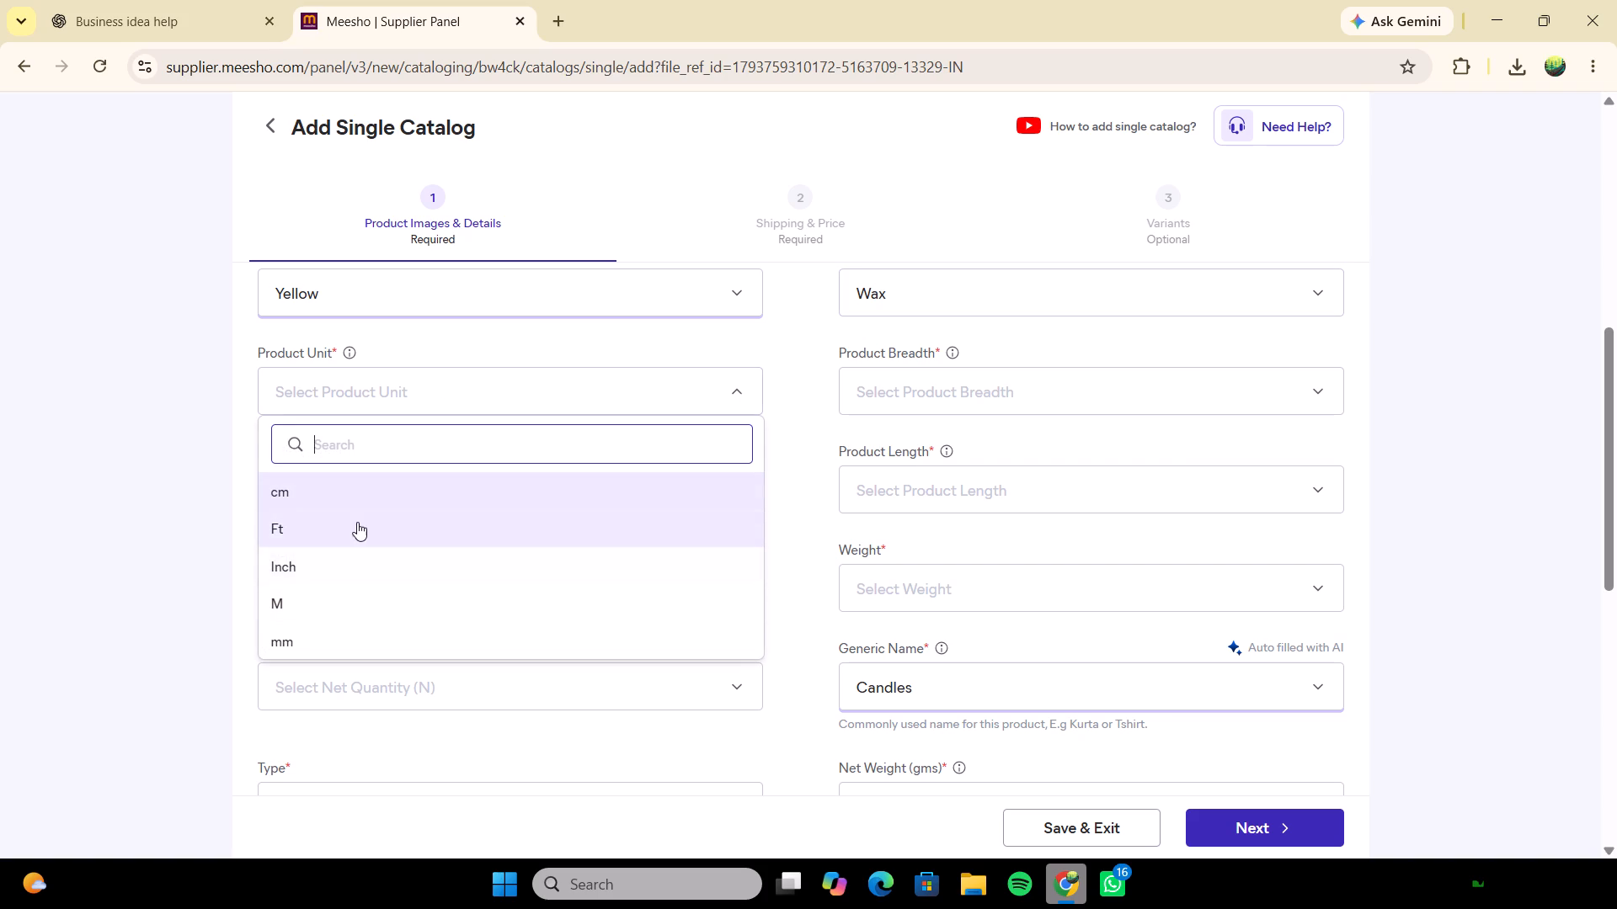
pyautogui.click(363, 497)
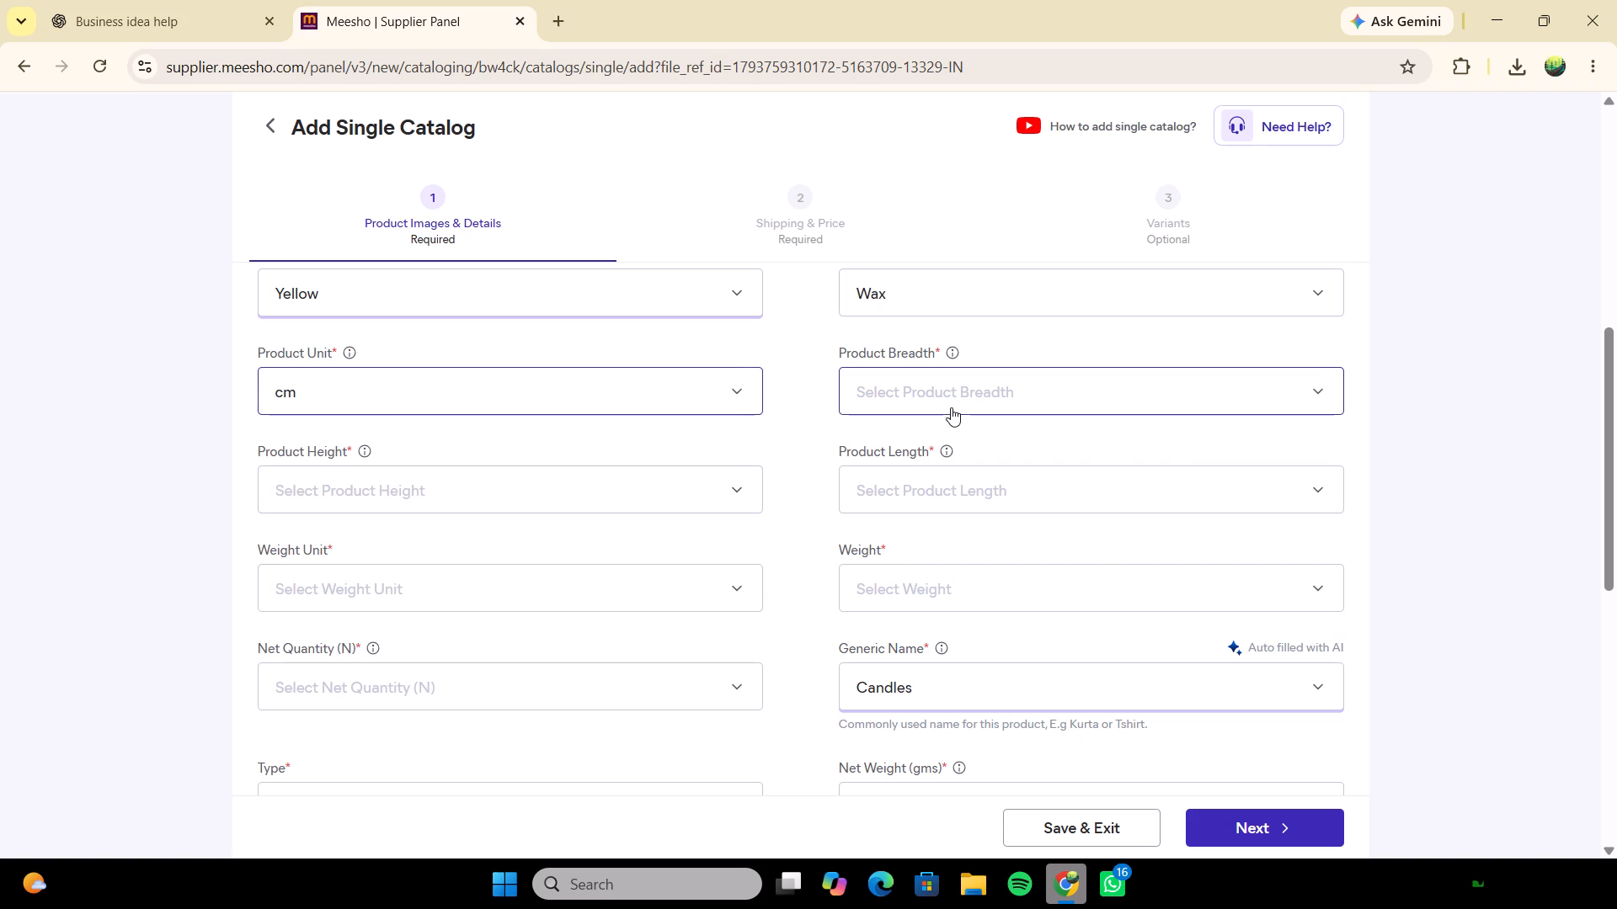
pyautogui.click(951, 407)
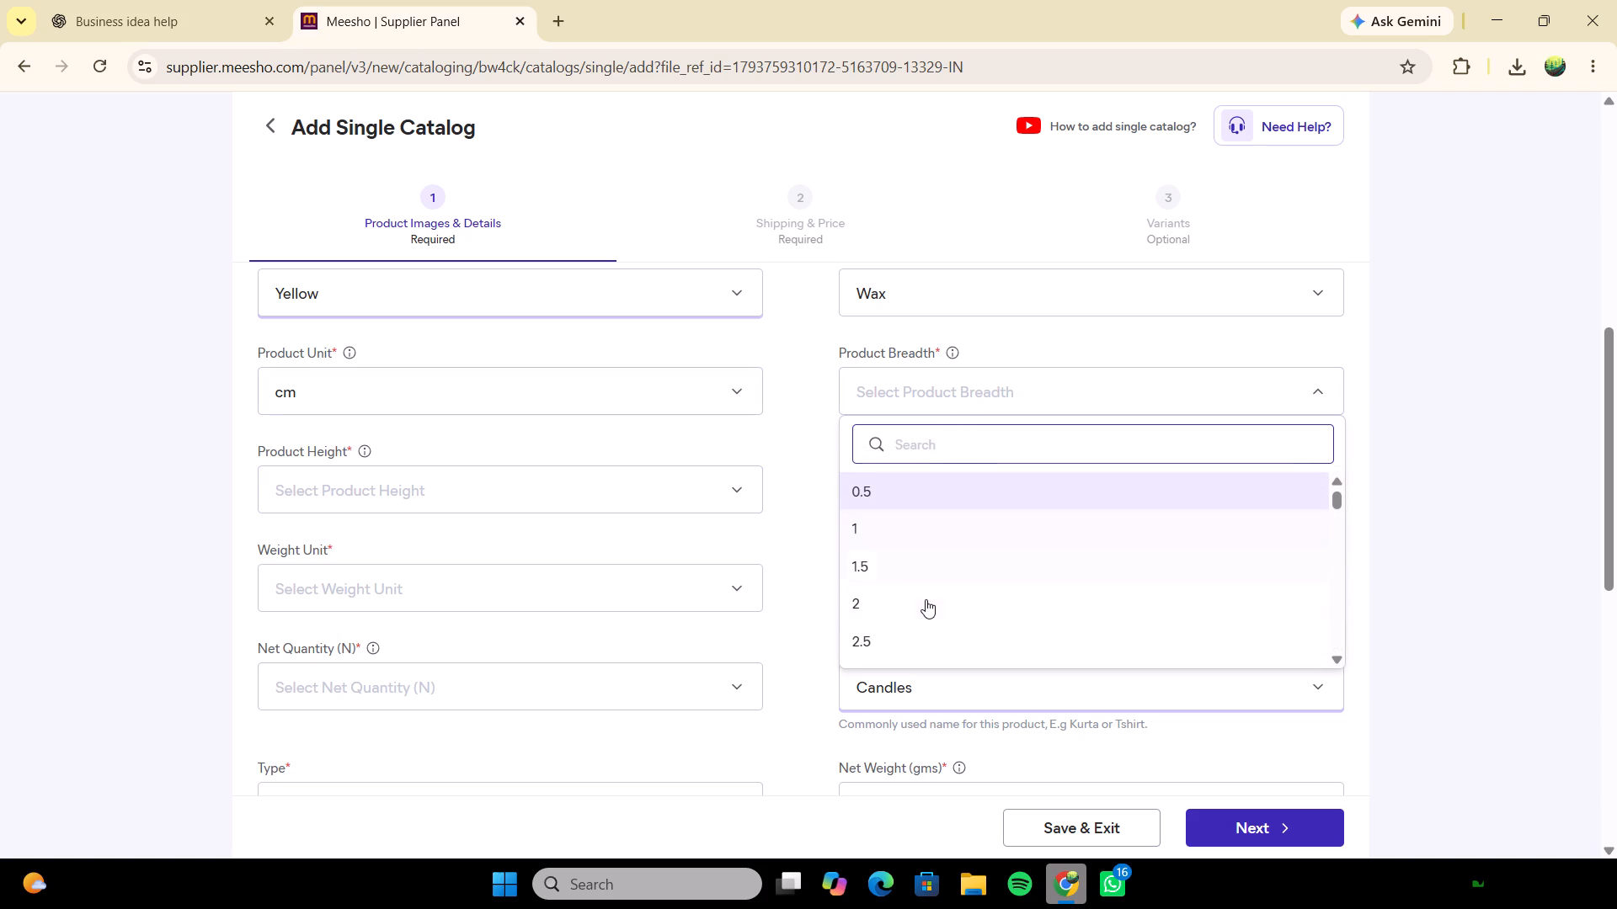
pyautogui.scroll(-2, 924, 604)
pyautogui.click(860, 541)
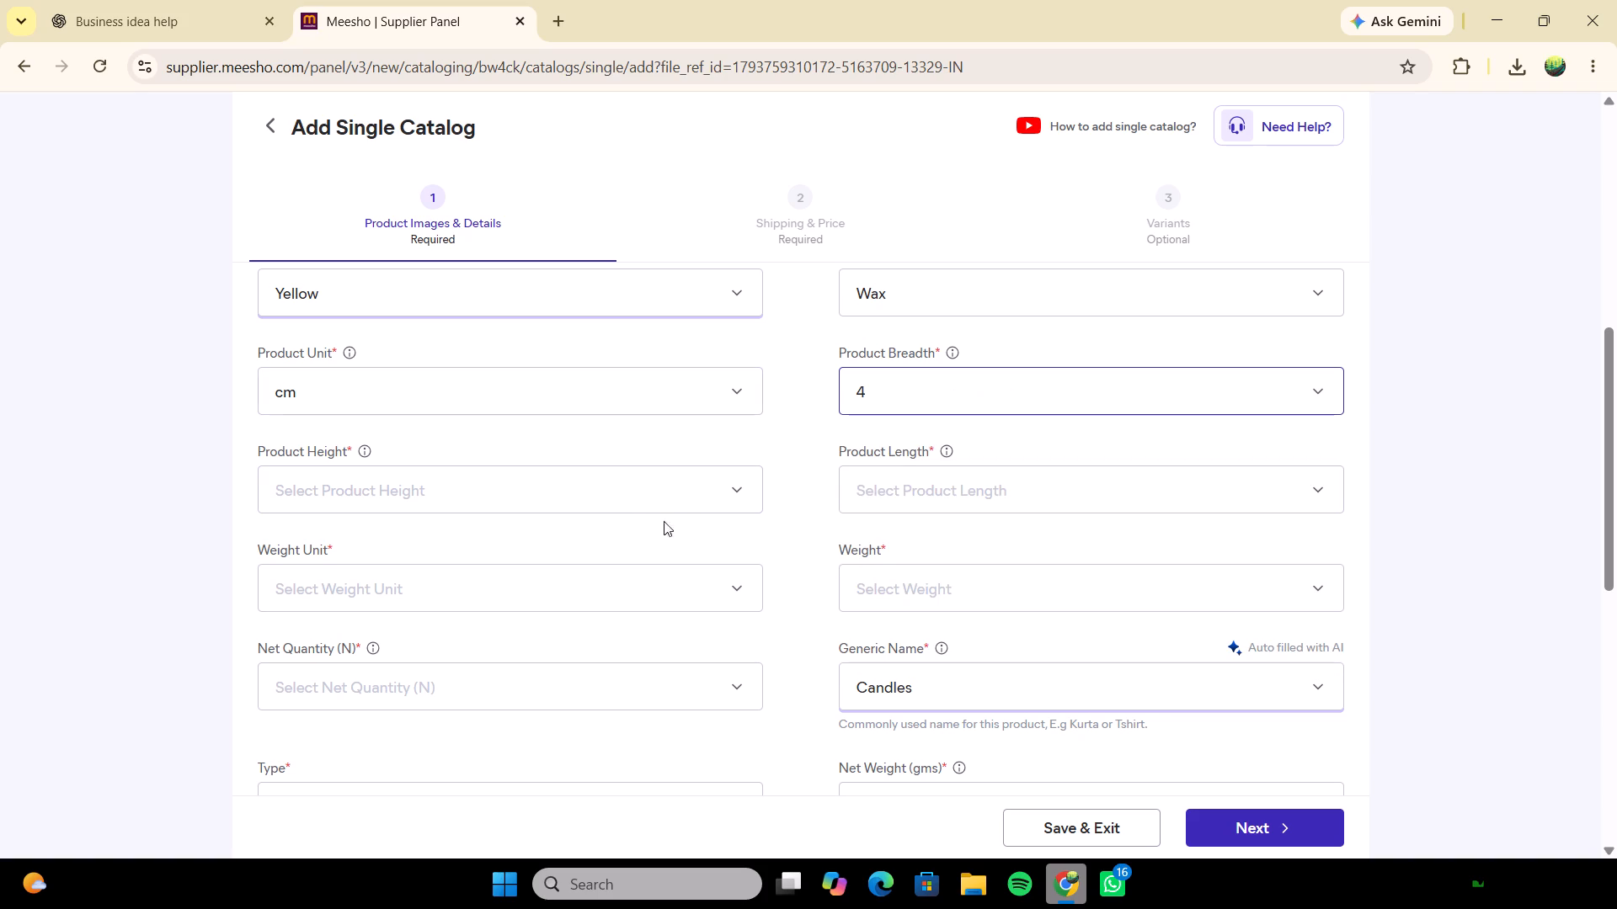
# Set both the Product Height and the Product Length to 4.
pyautogui.doubleClick(433, 488)
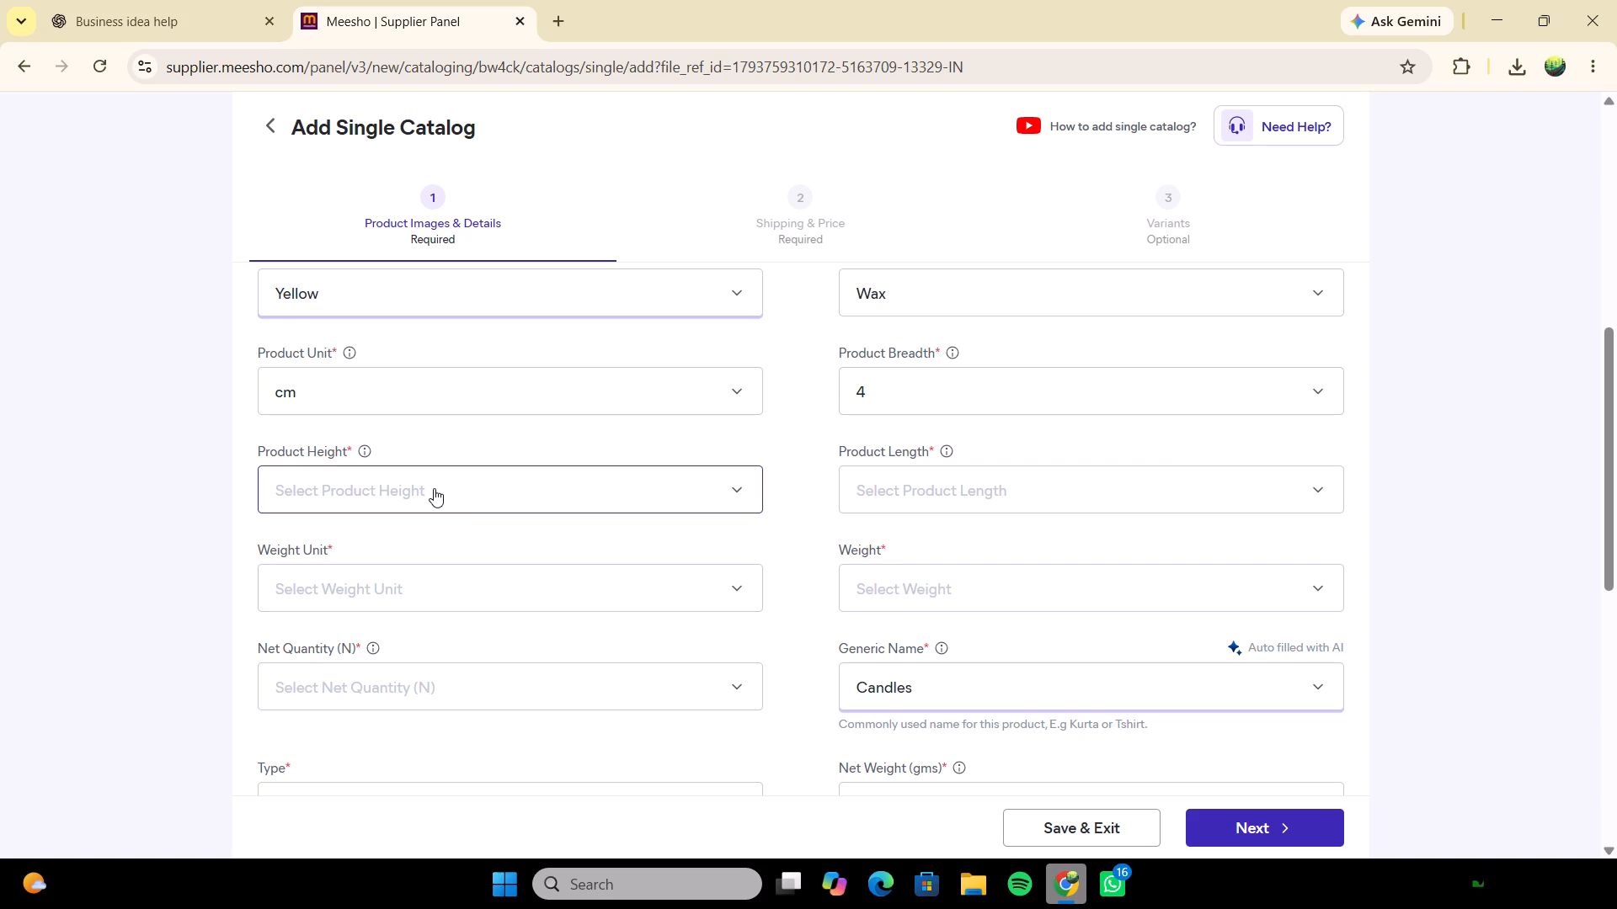
pyautogui.click(434, 490)
pyautogui.scroll(-1, 366, 671)
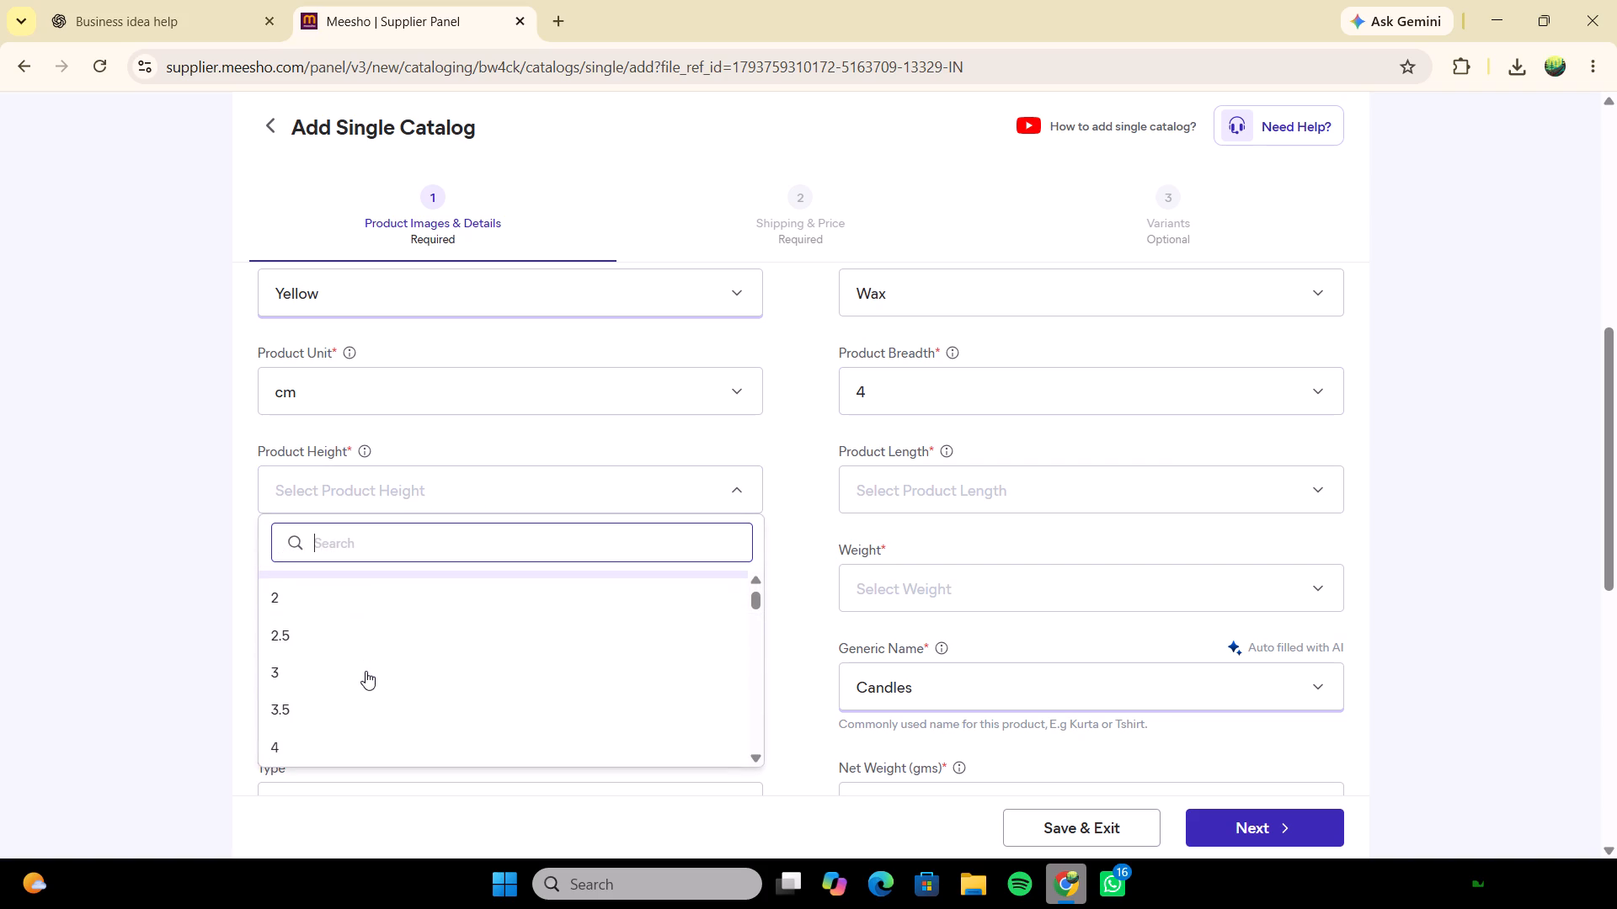
pyautogui.click(304, 745)
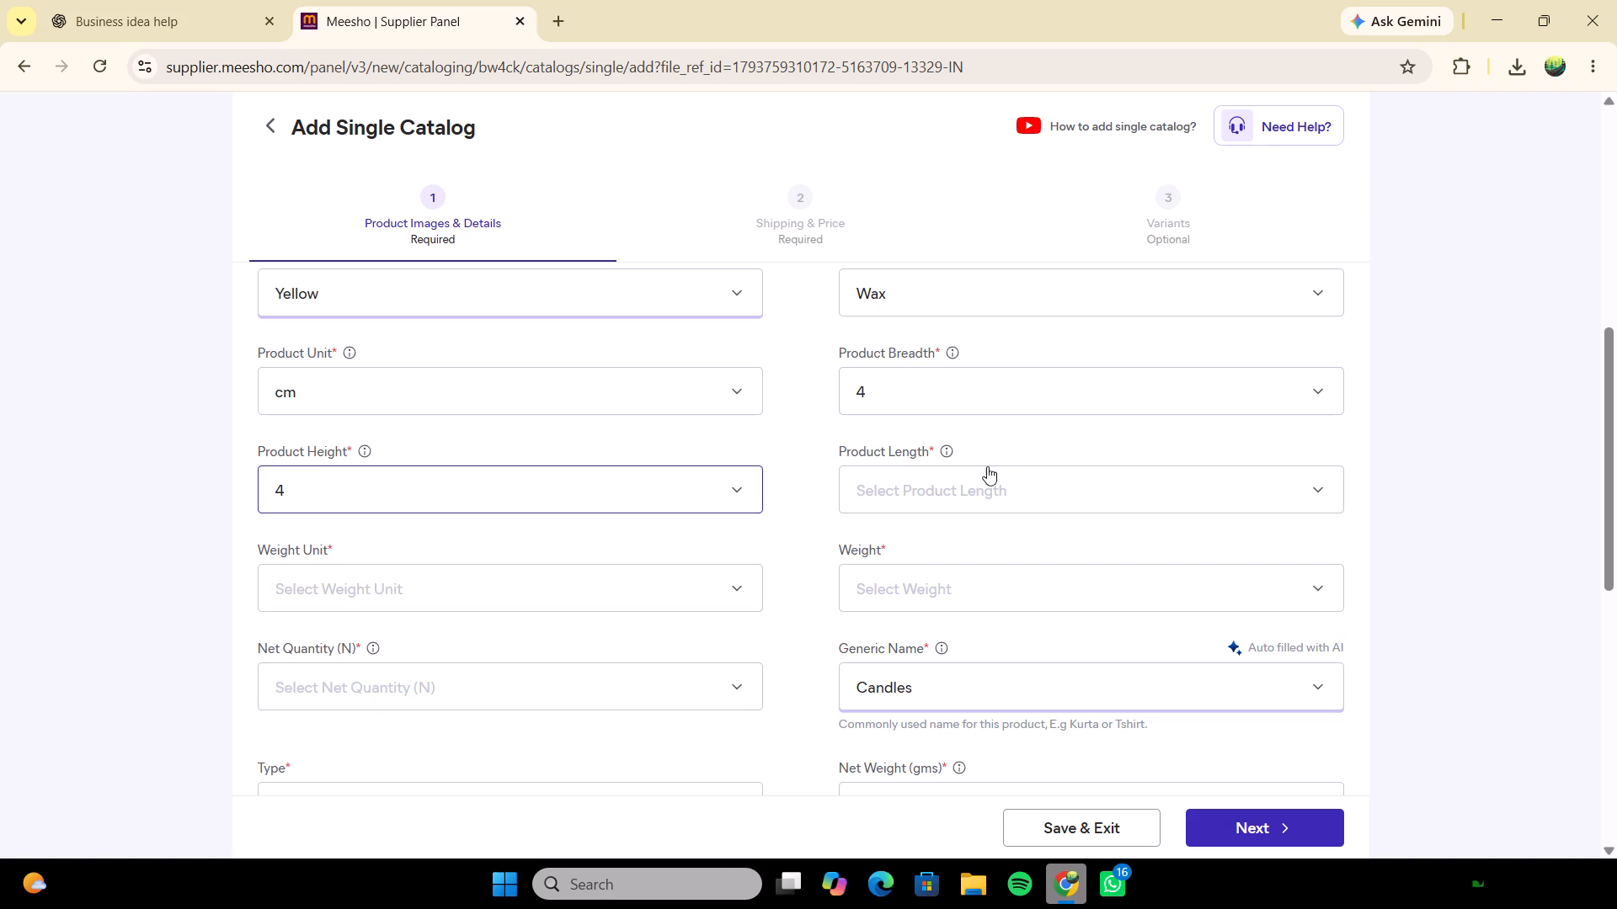
pyautogui.click(984, 481)
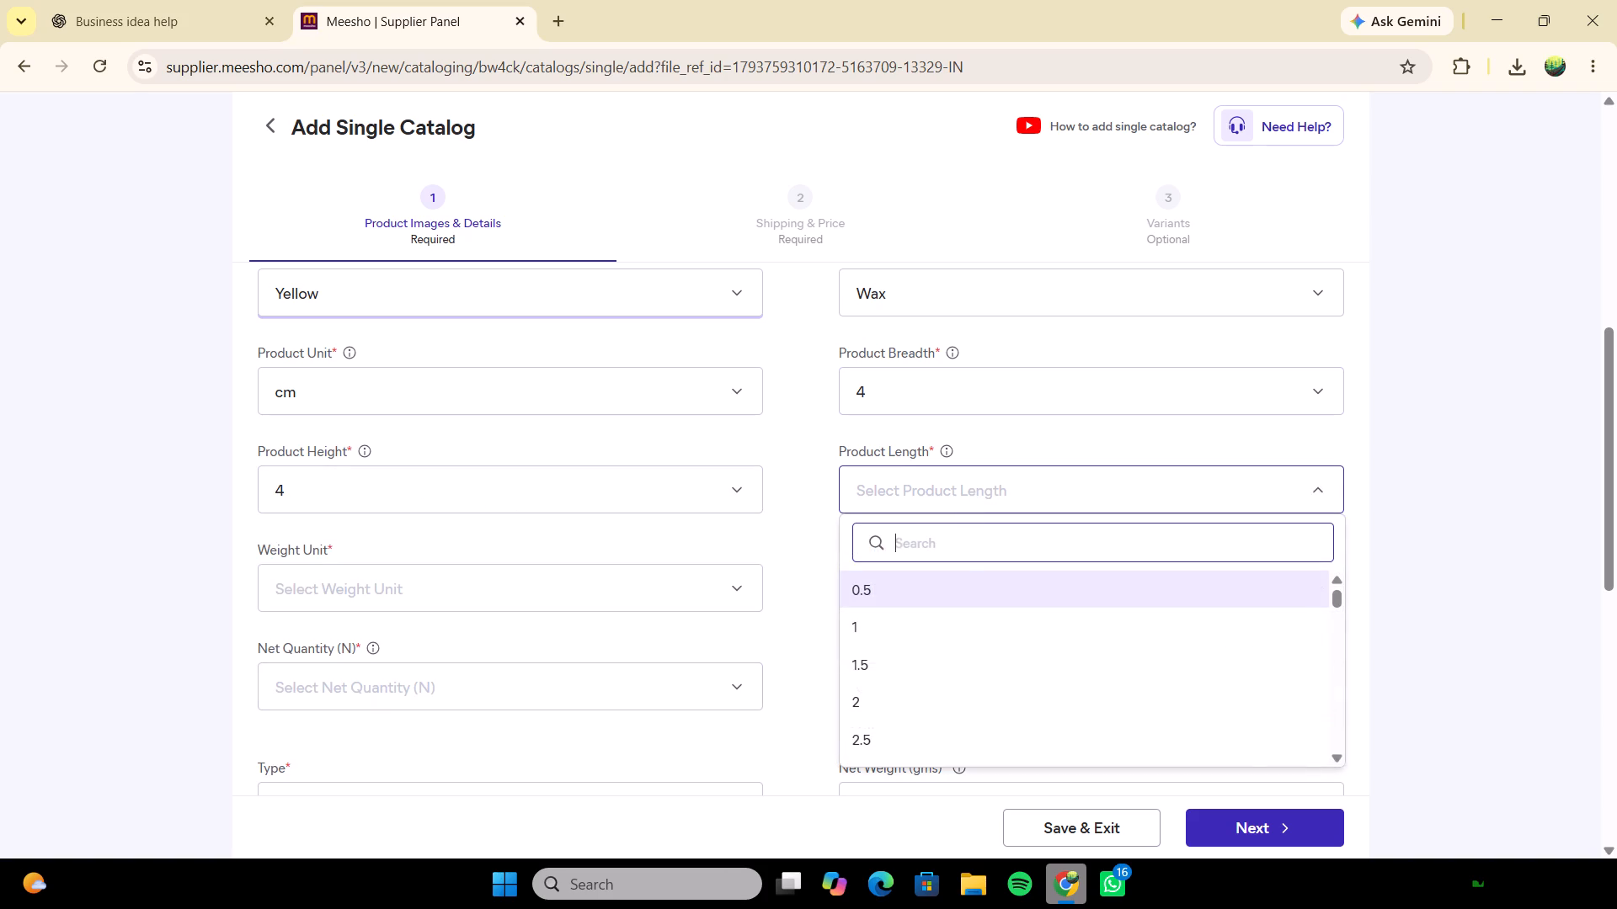
pyautogui.scroll(-2, 960, 544)
pyautogui.scroll(-2, 941, 468)
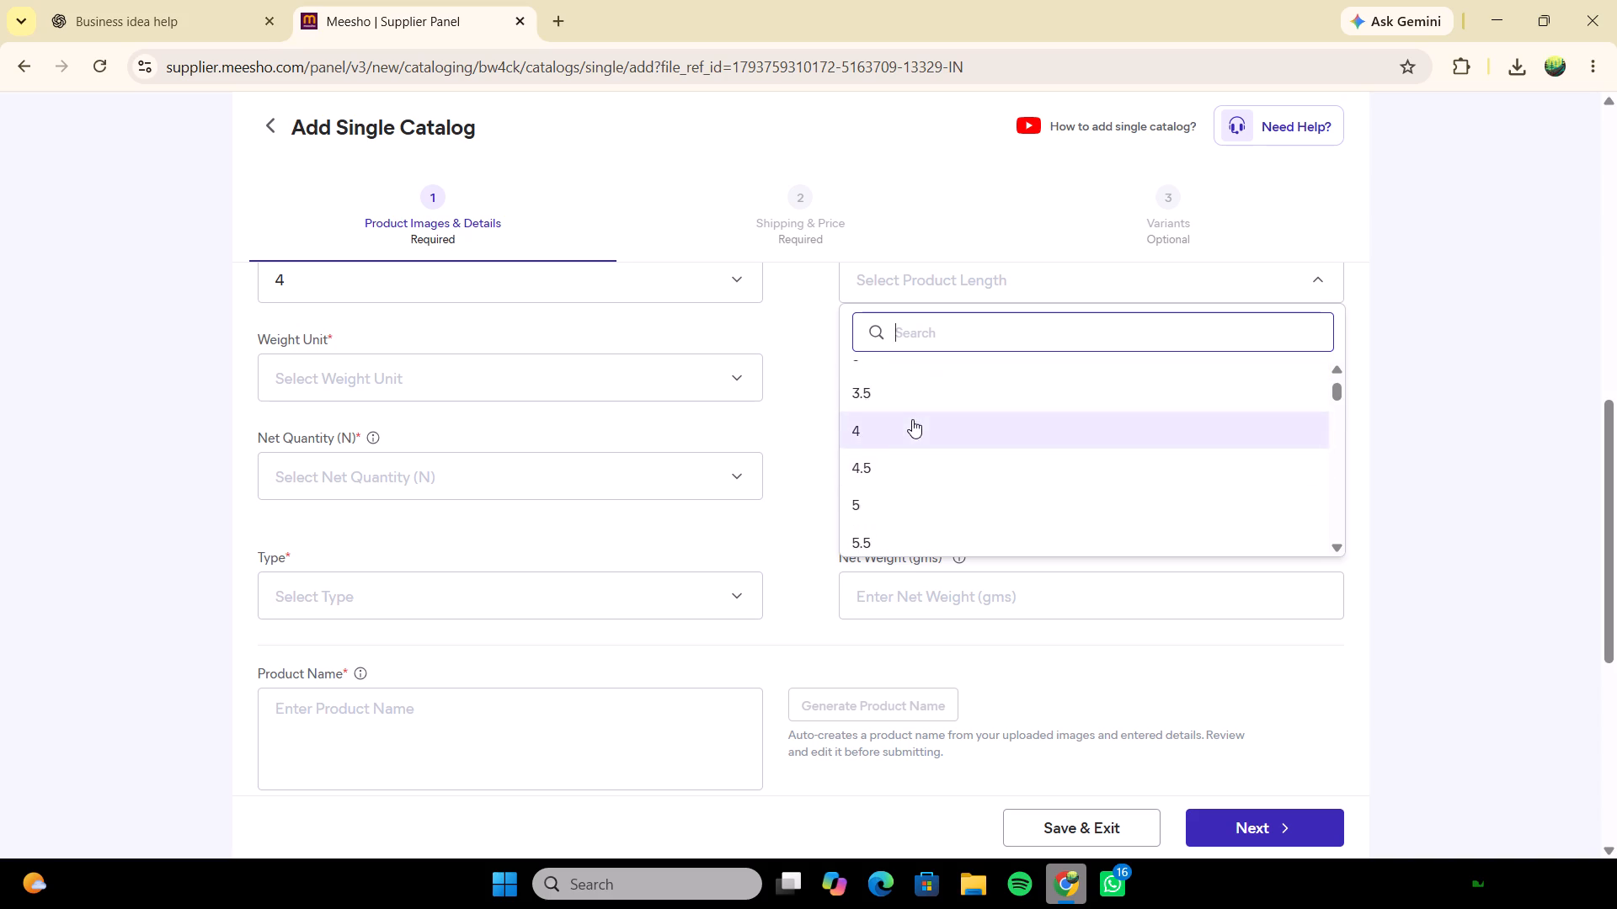
pyautogui.click(912, 419)
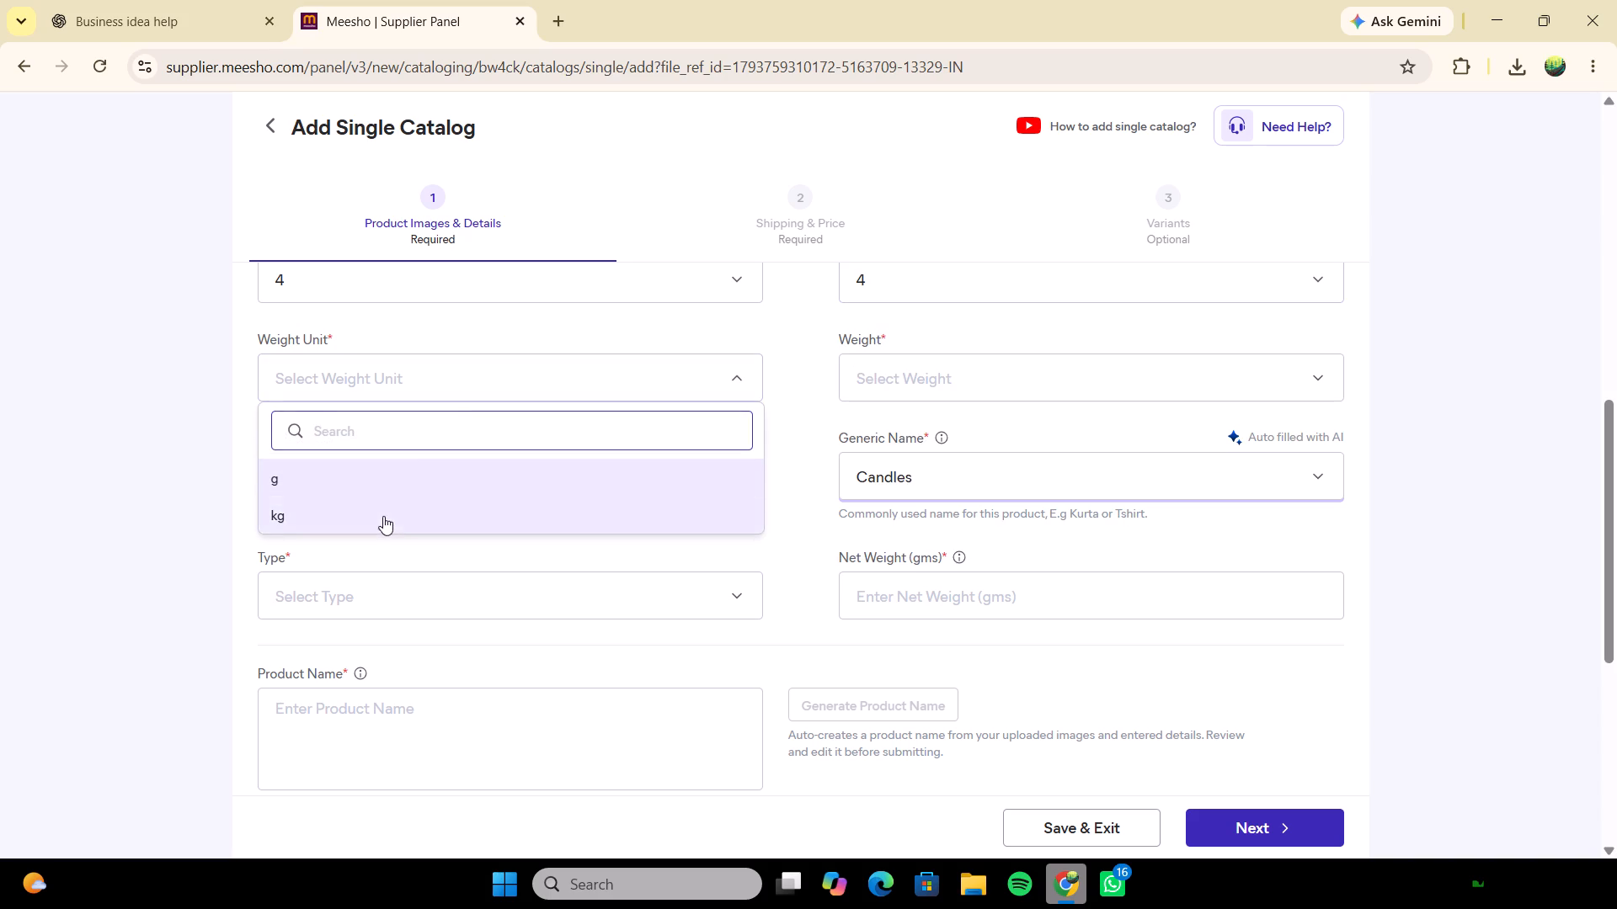
# Set the product weight to 0.1 kg and the Net Quantity to 2.
pyautogui.click(383, 516)
pyautogui.click(1047, 371)
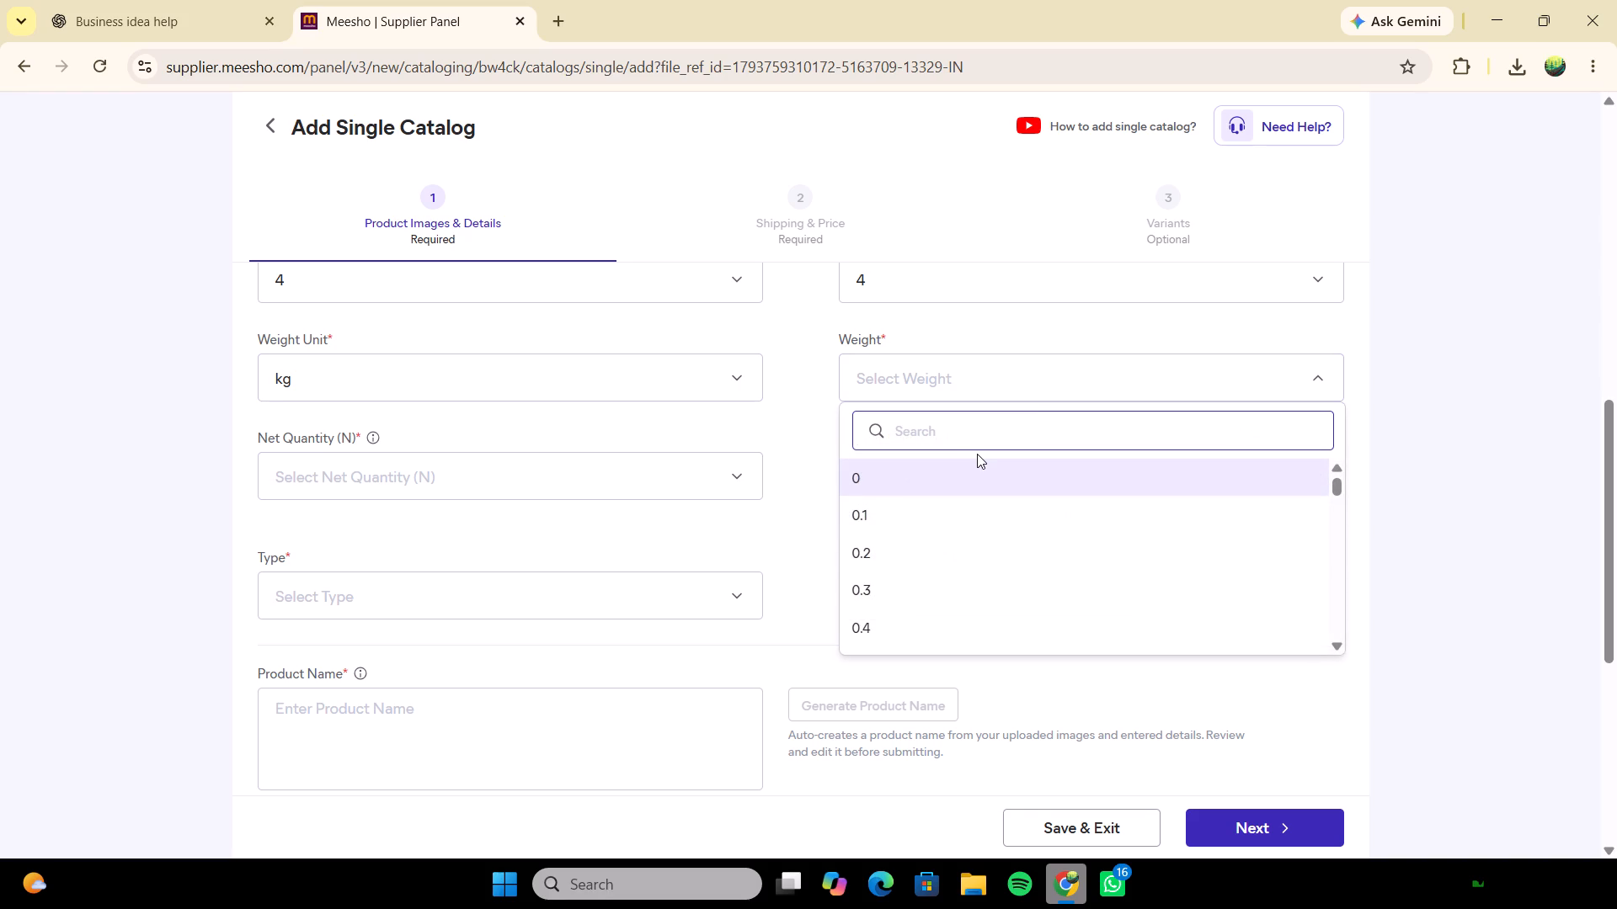
pyautogui.click(894, 503)
pyautogui.scroll(-1, 712, 405)
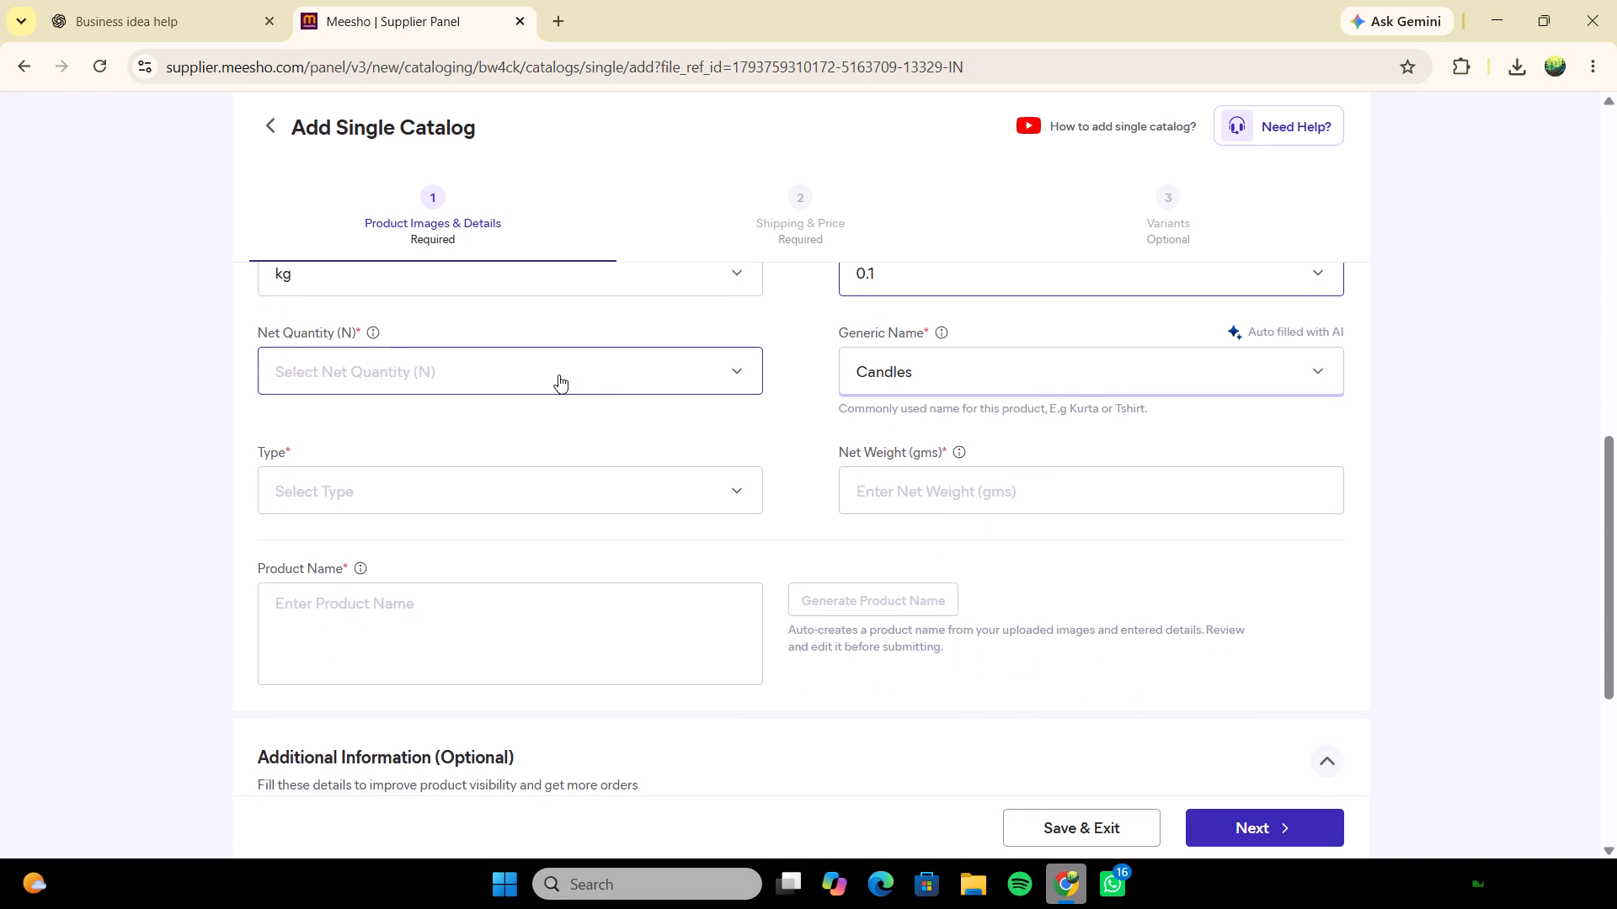
pyautogui.click(558, 375)
pyautogui.click(415, 577)
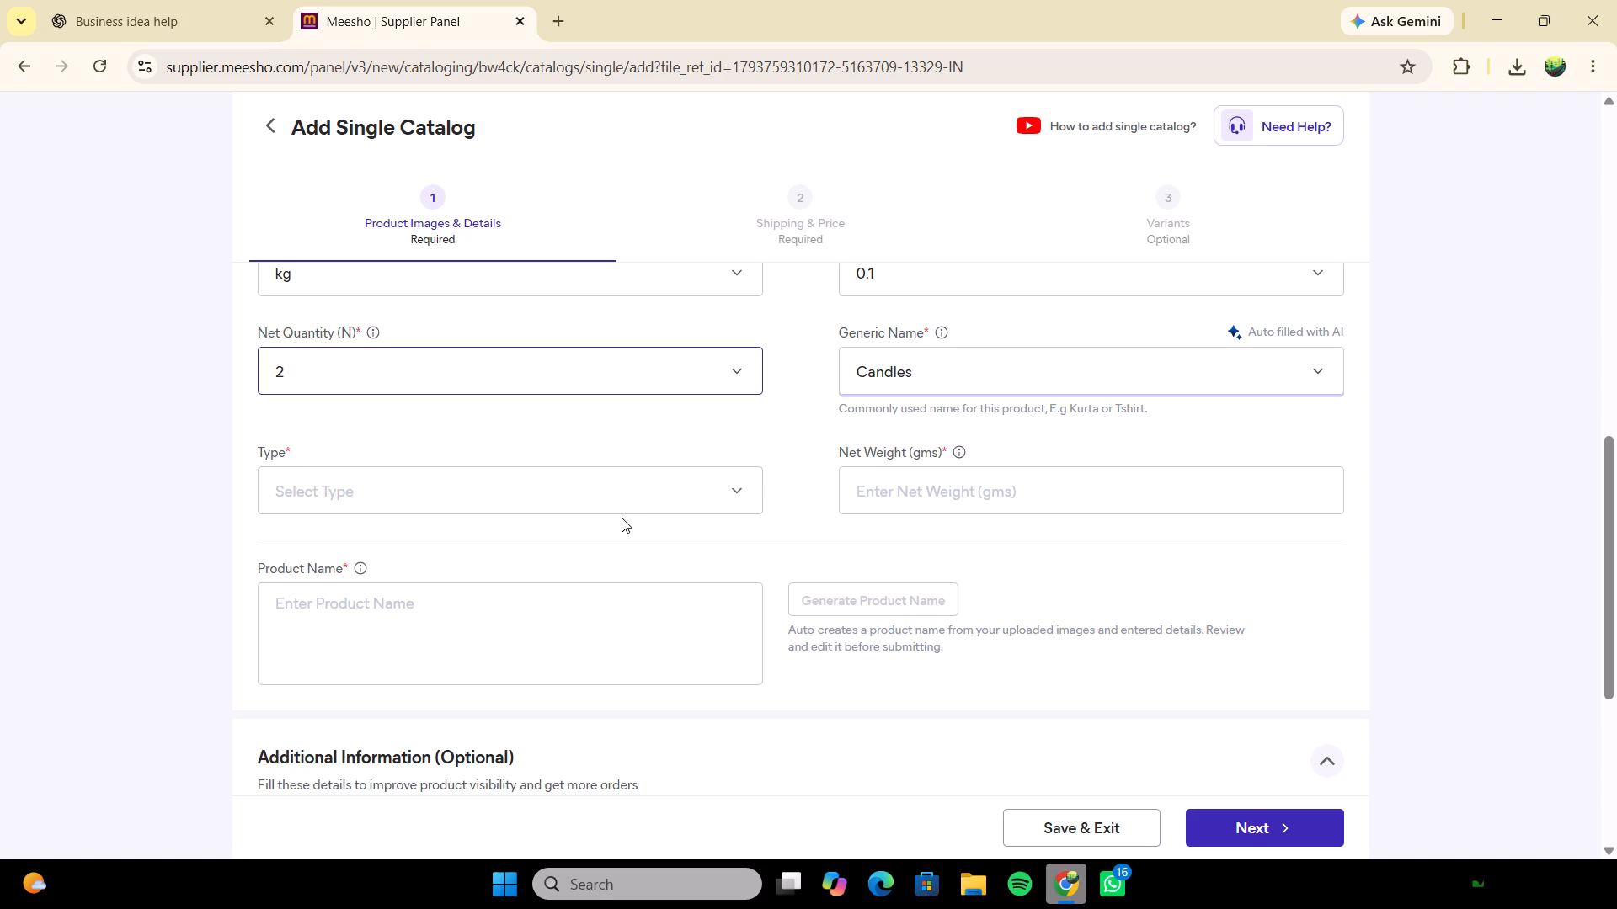
# Choose Home Decor Candles as the product Type.
pyautogui.click(487, 492)
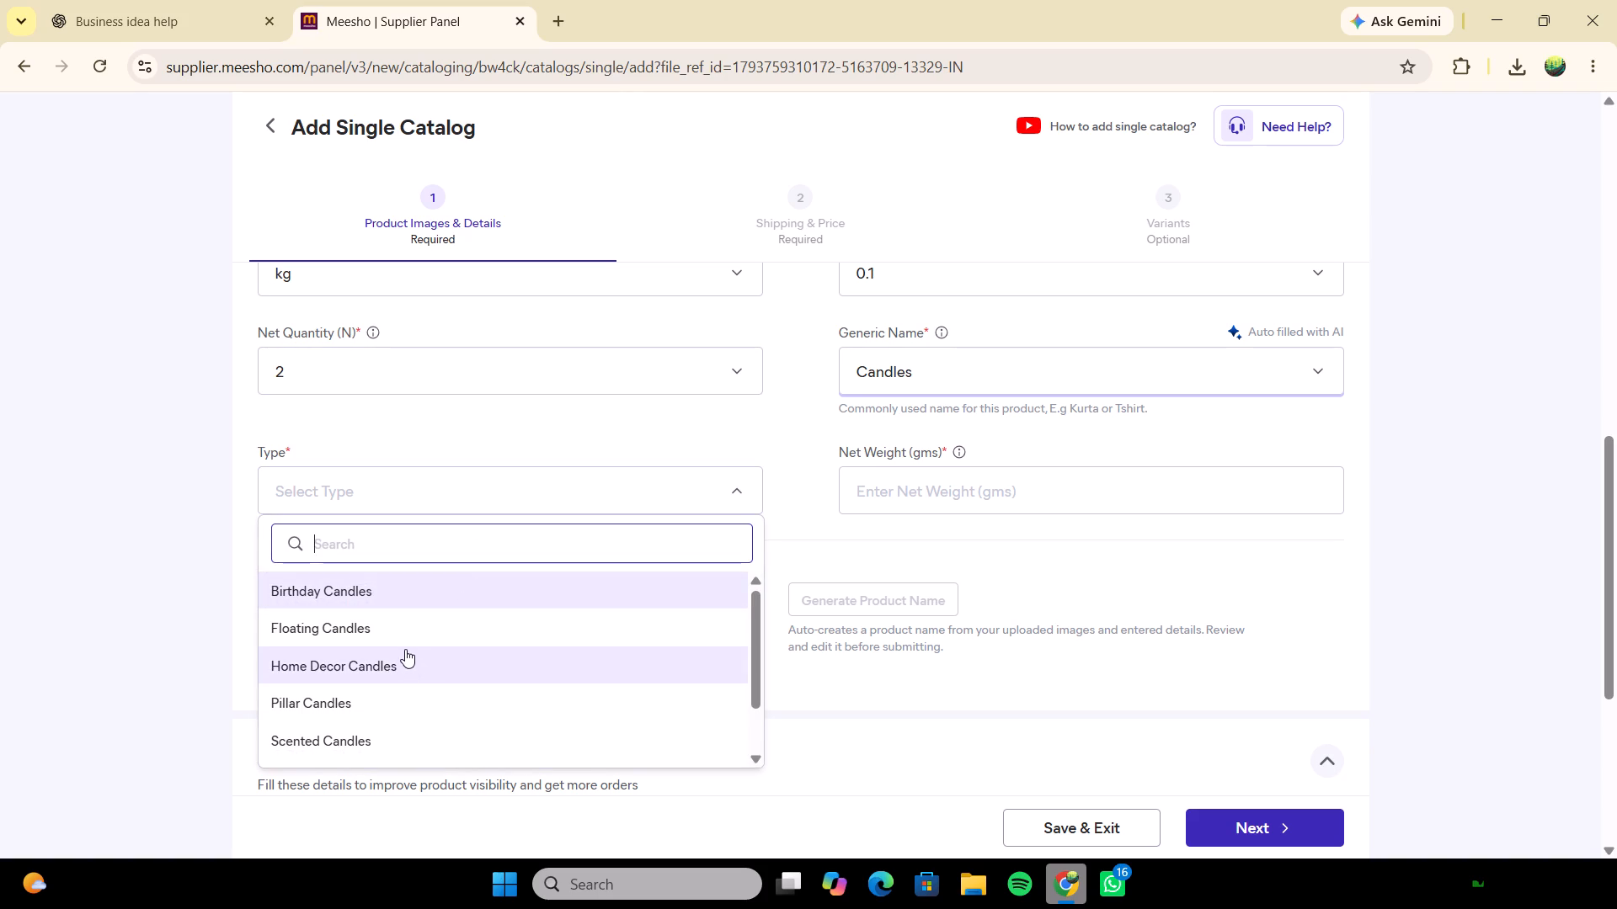
pyautogui.scroll(-1, 405, 659)
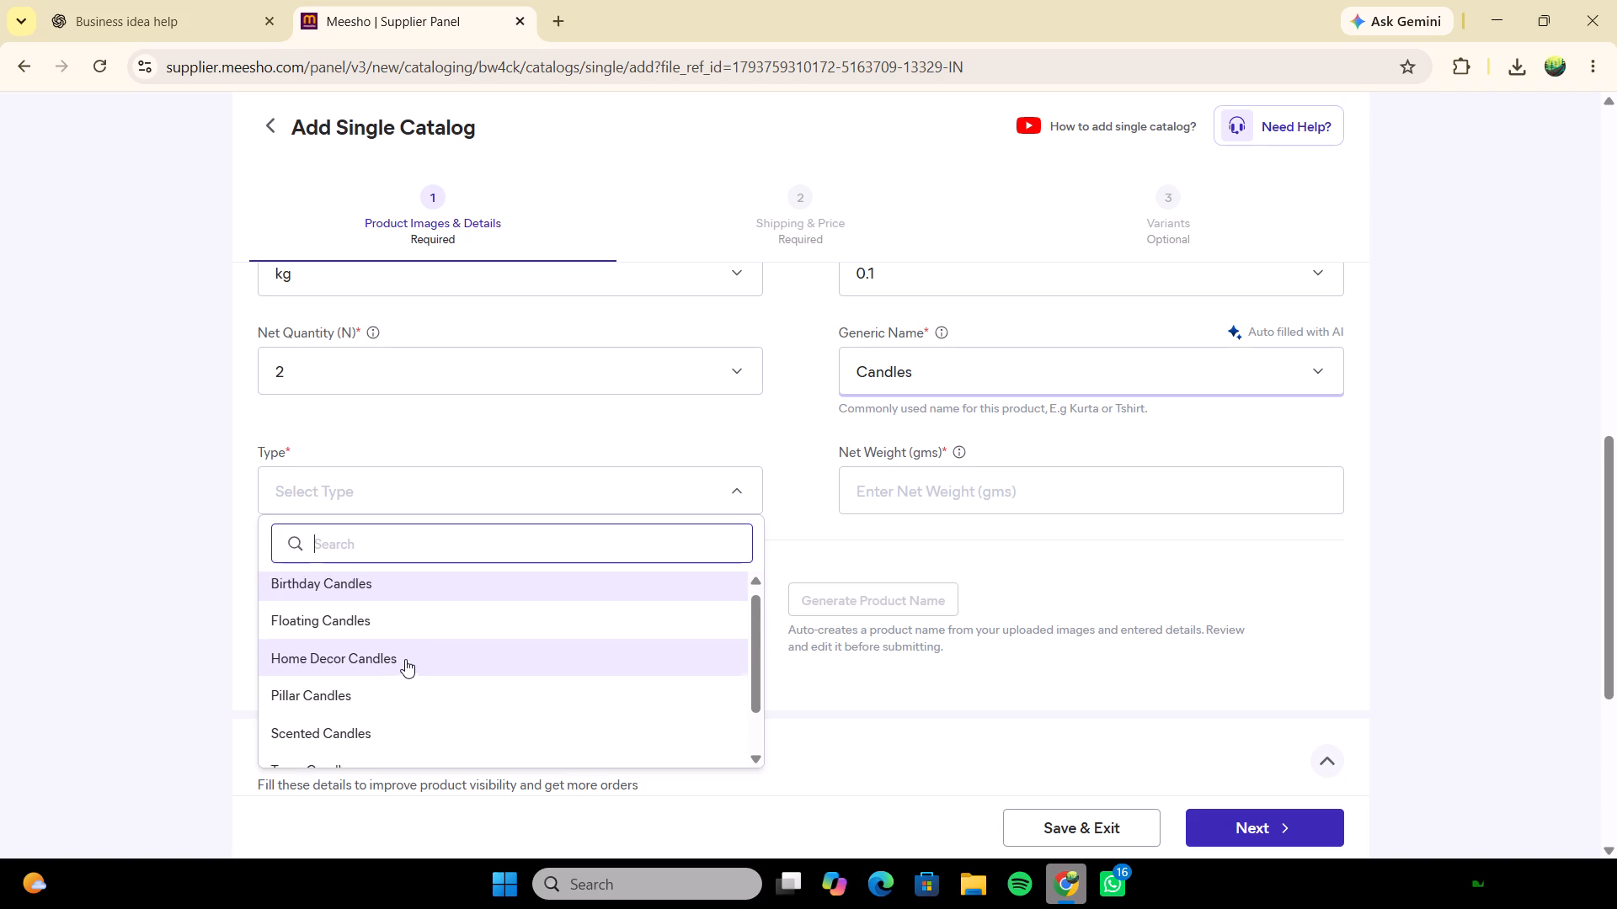
pyautogui.scroll(-2, 405, 659)
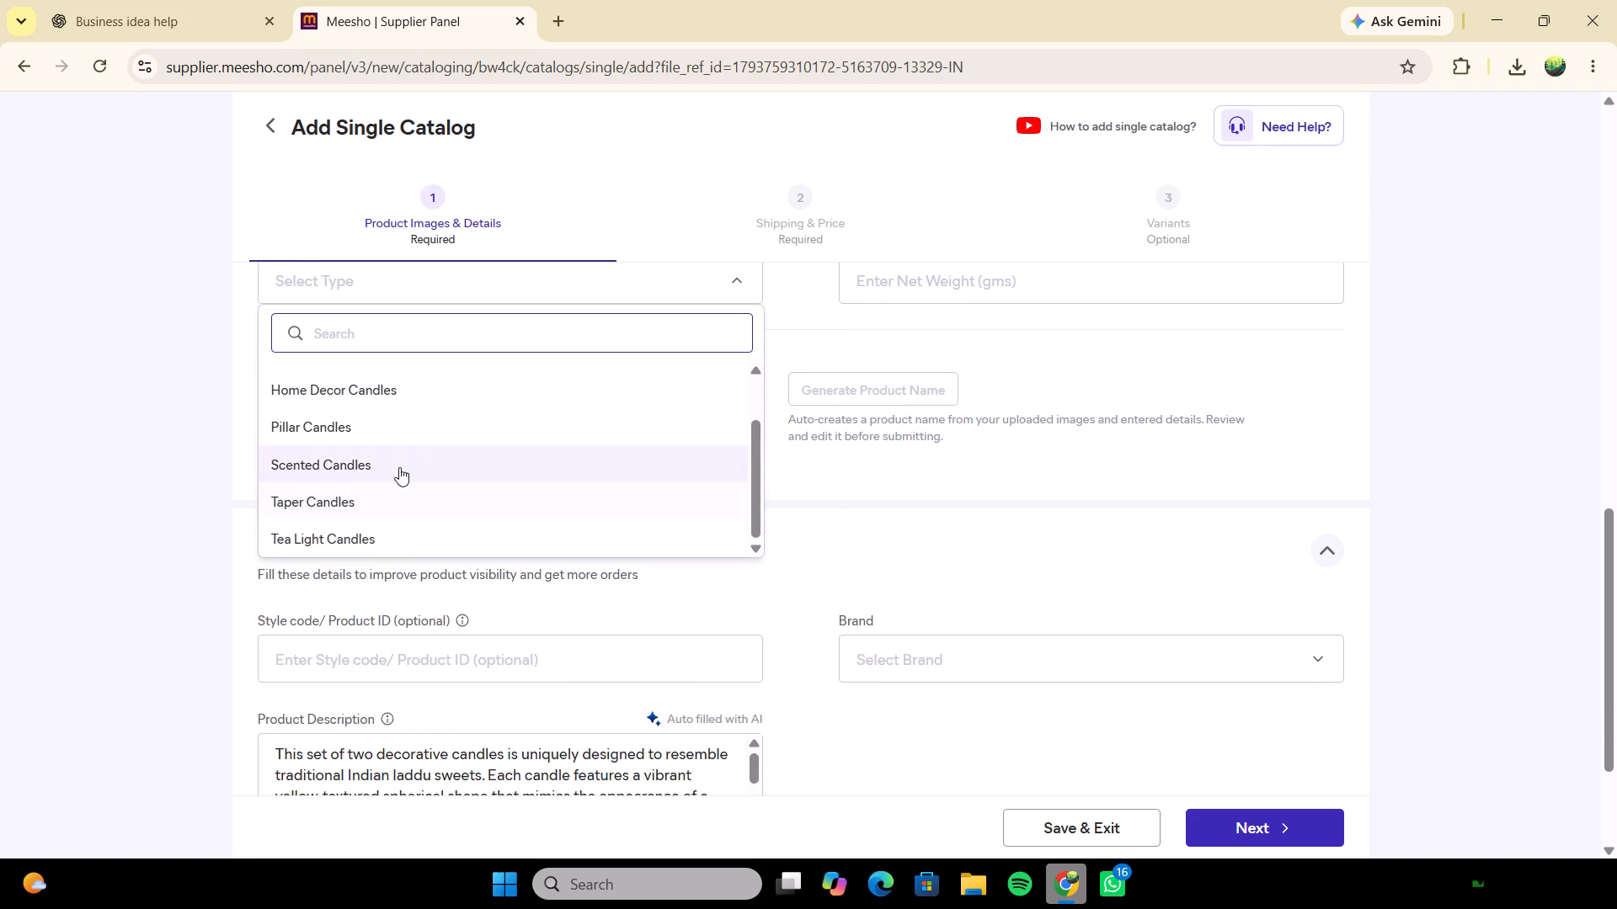
pyautogui.scroll(1, 398, 464)
pyautogui.doubleClick(398, 455)
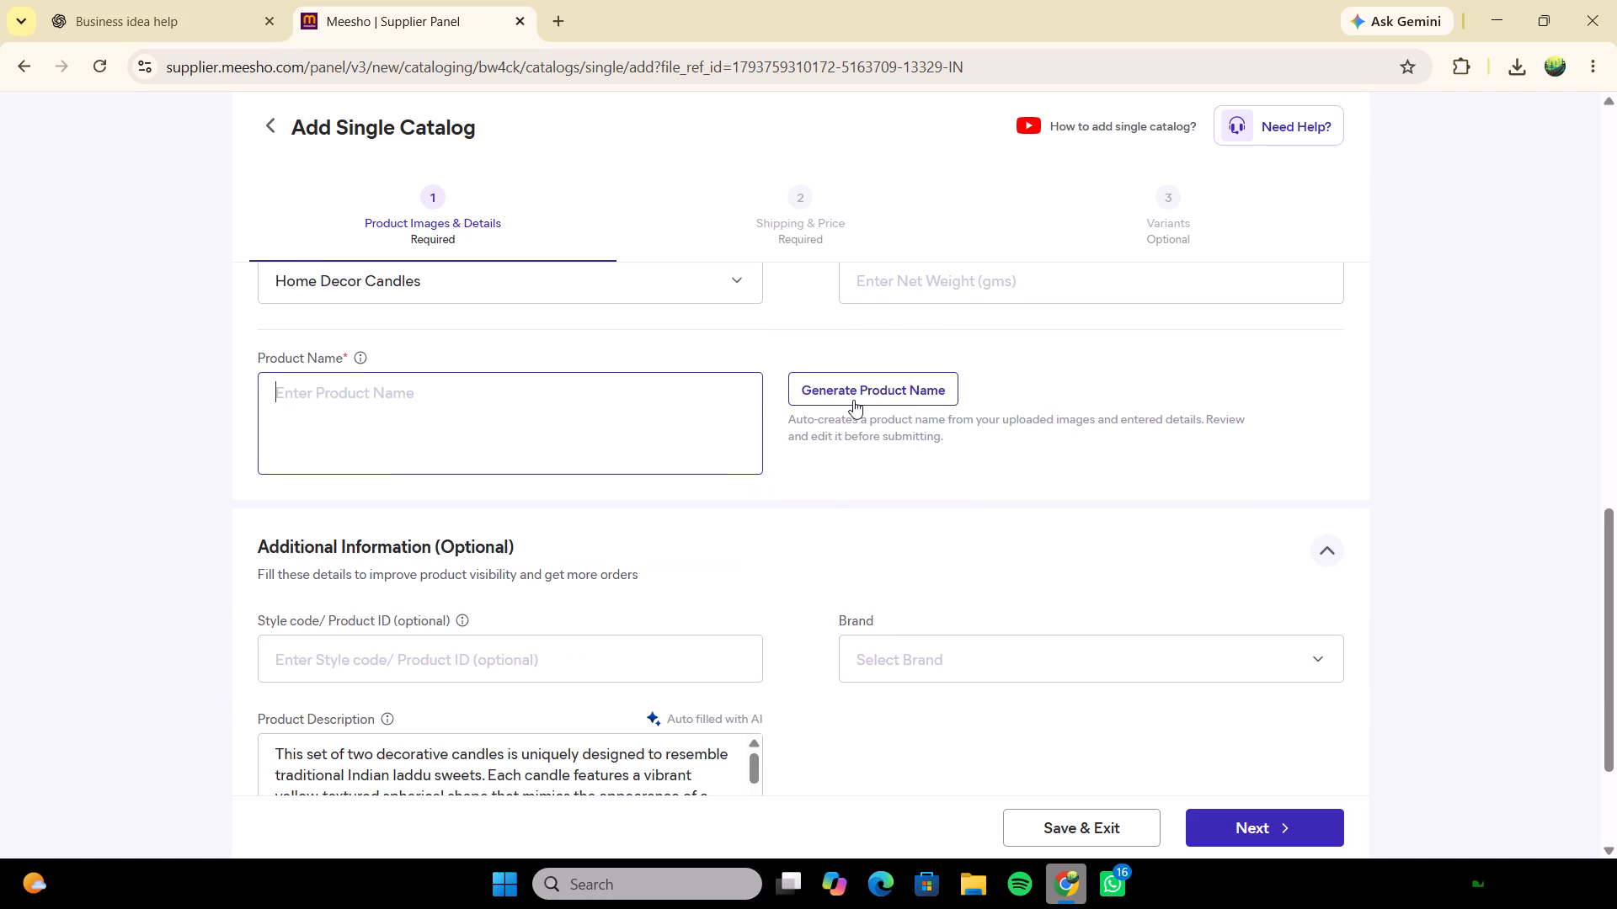
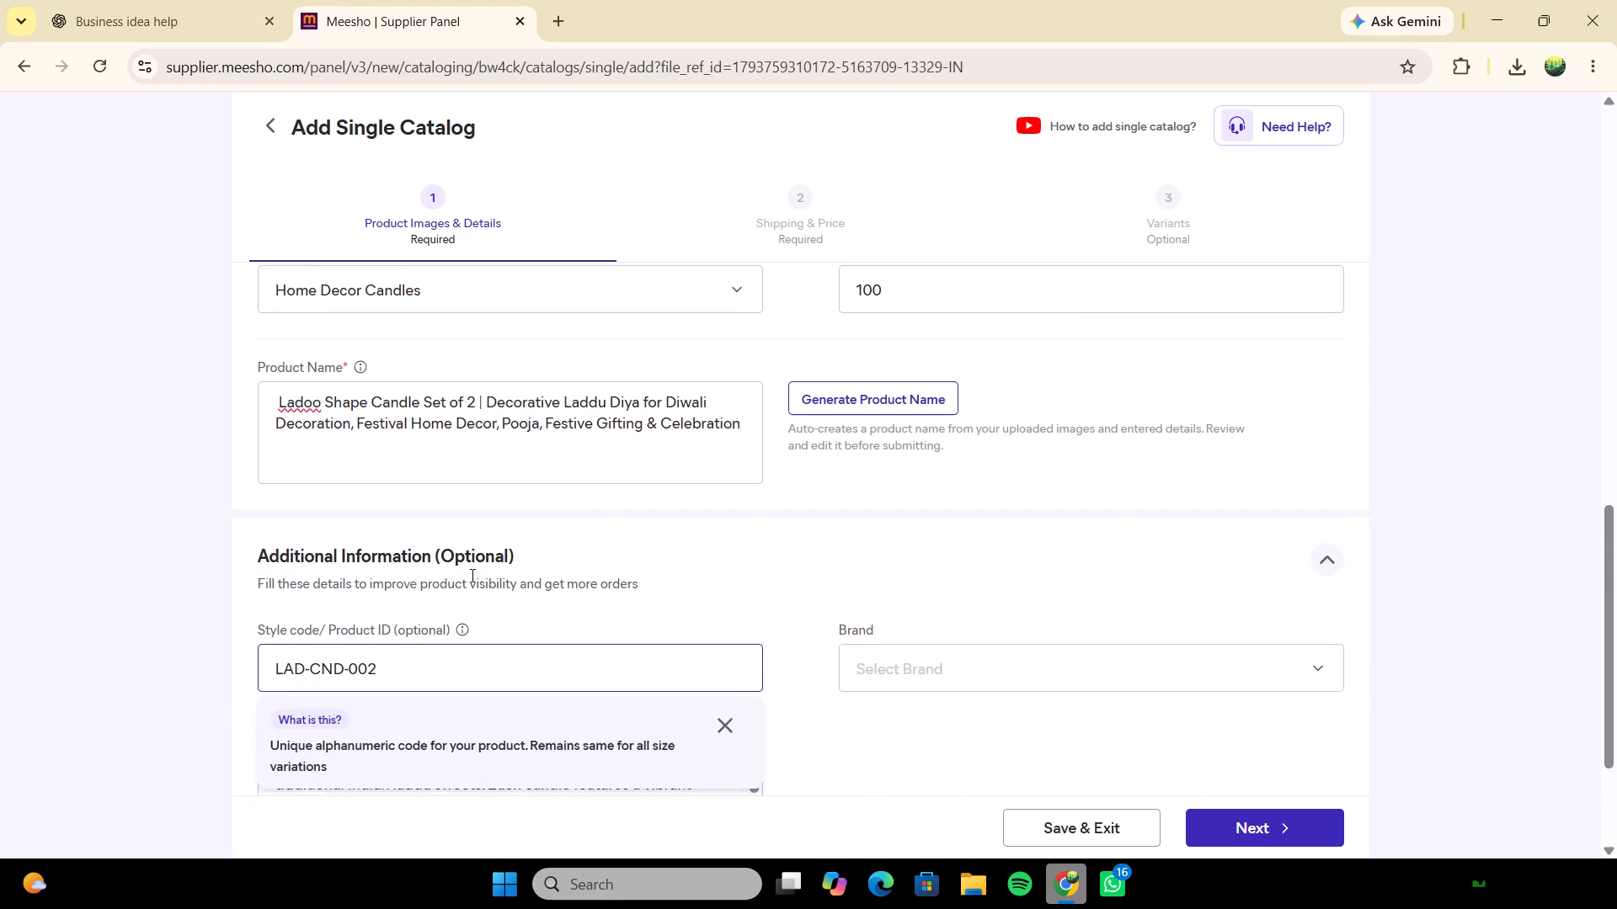
pyautogui.scroll(-2, 471, 575)
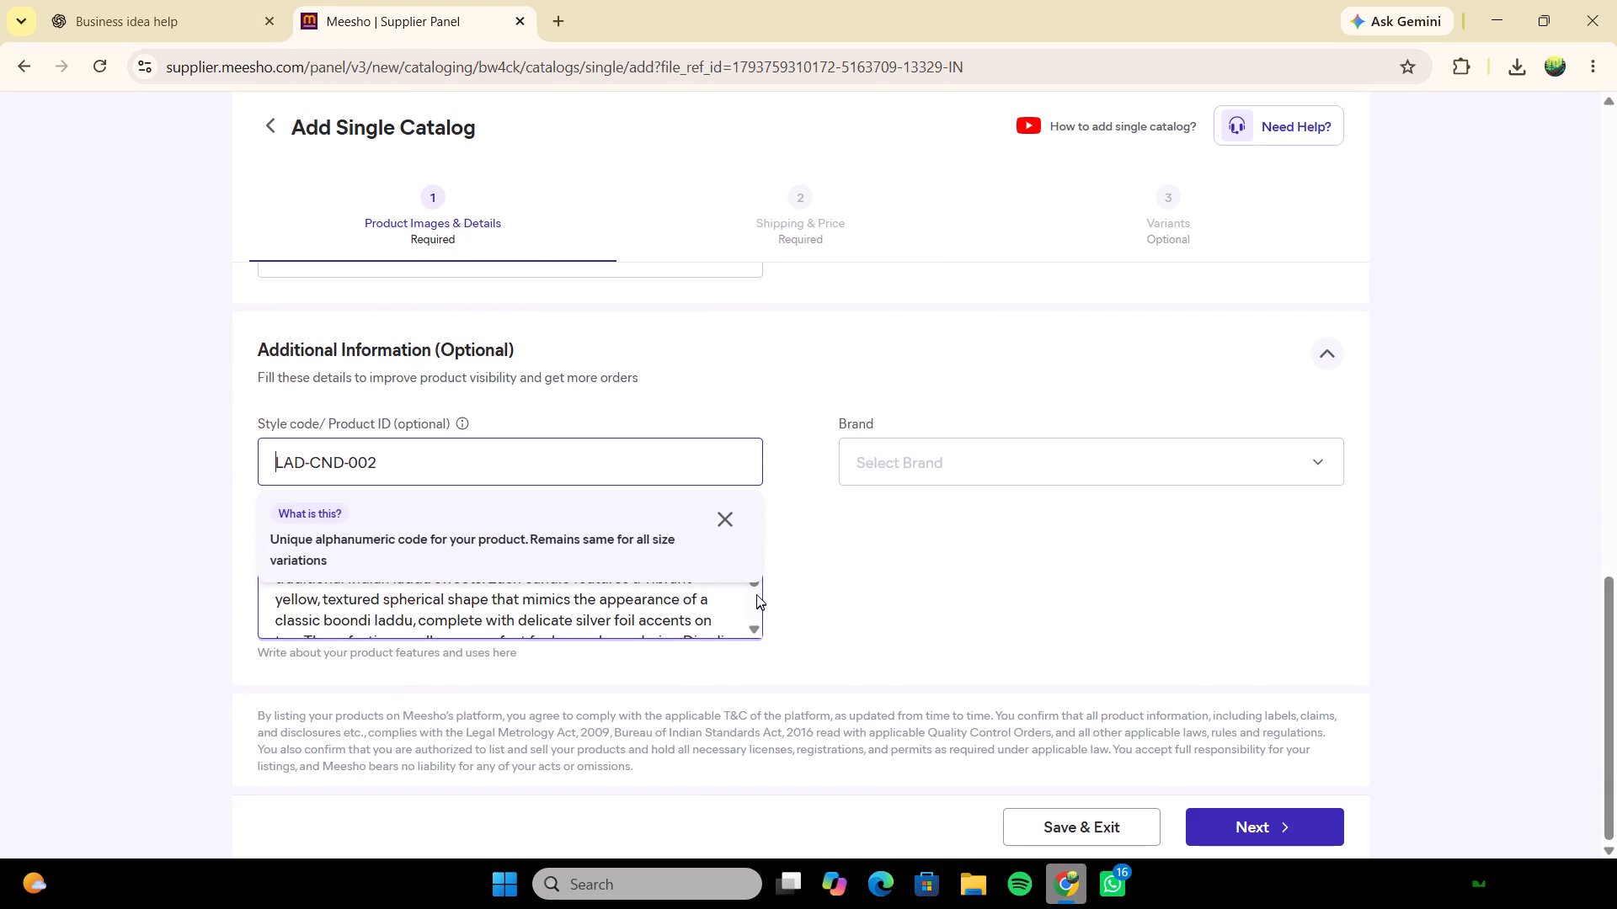
pyautogui.moveTo(751, 586); pyautogui.dragTo(762, 536)
pyautogui.moveTo(278, 553); pyautogui.dragTo(347, 561)
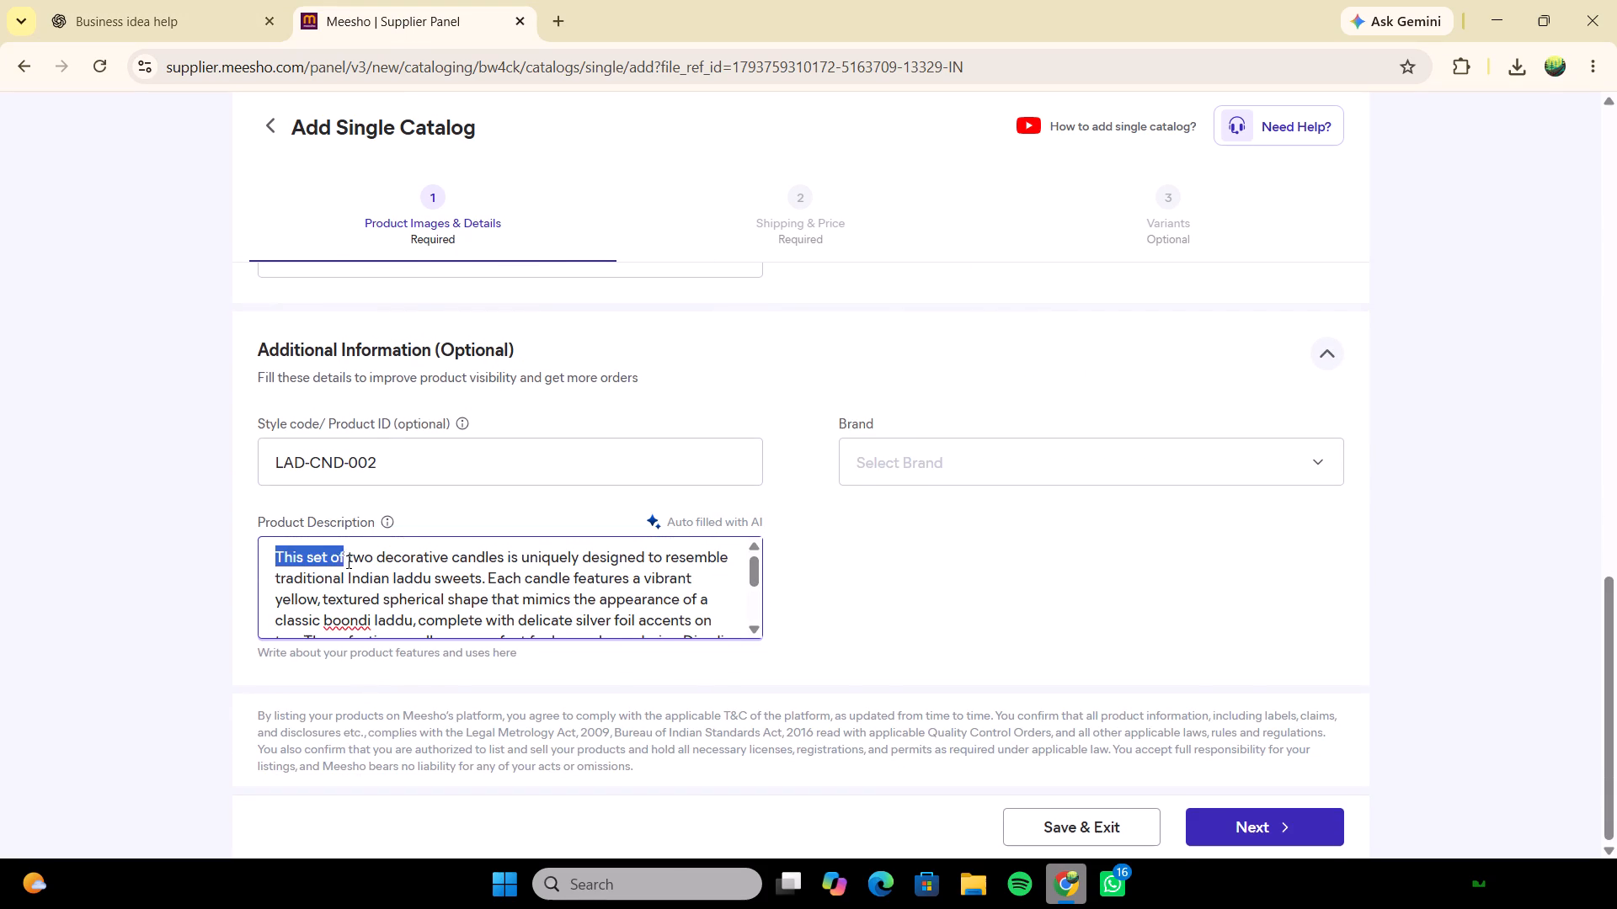
pyautogui.moveTo(347, 561); pyautogui.dragTo(707, 627)
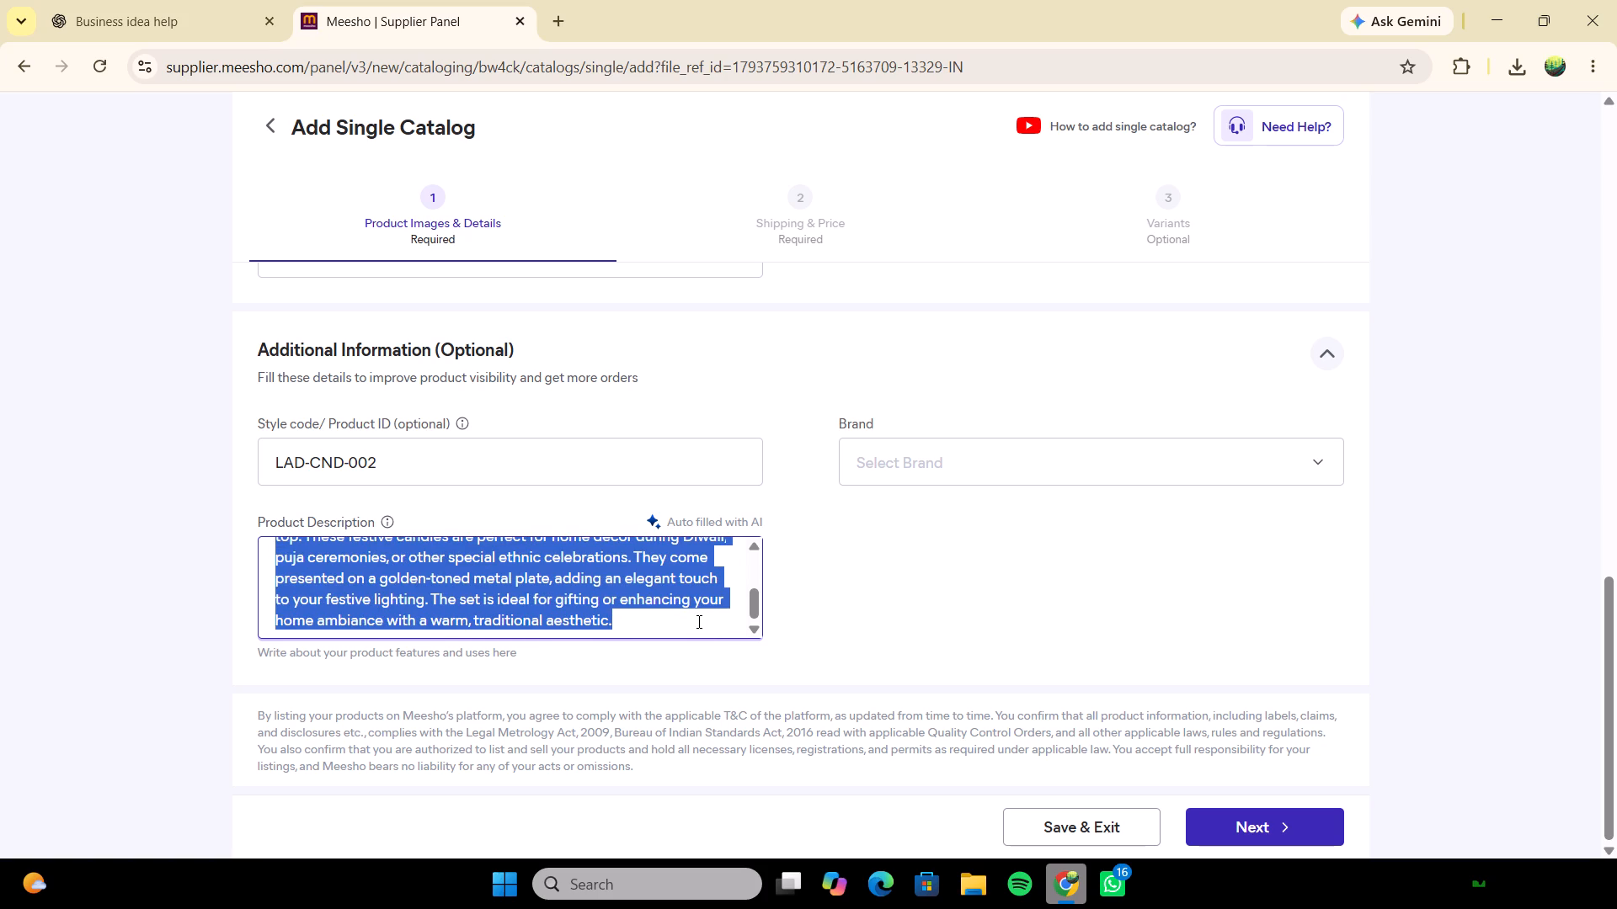
pyautogui.press('BackSpace')
pyautogui.hotkey('ctrl', 'v')
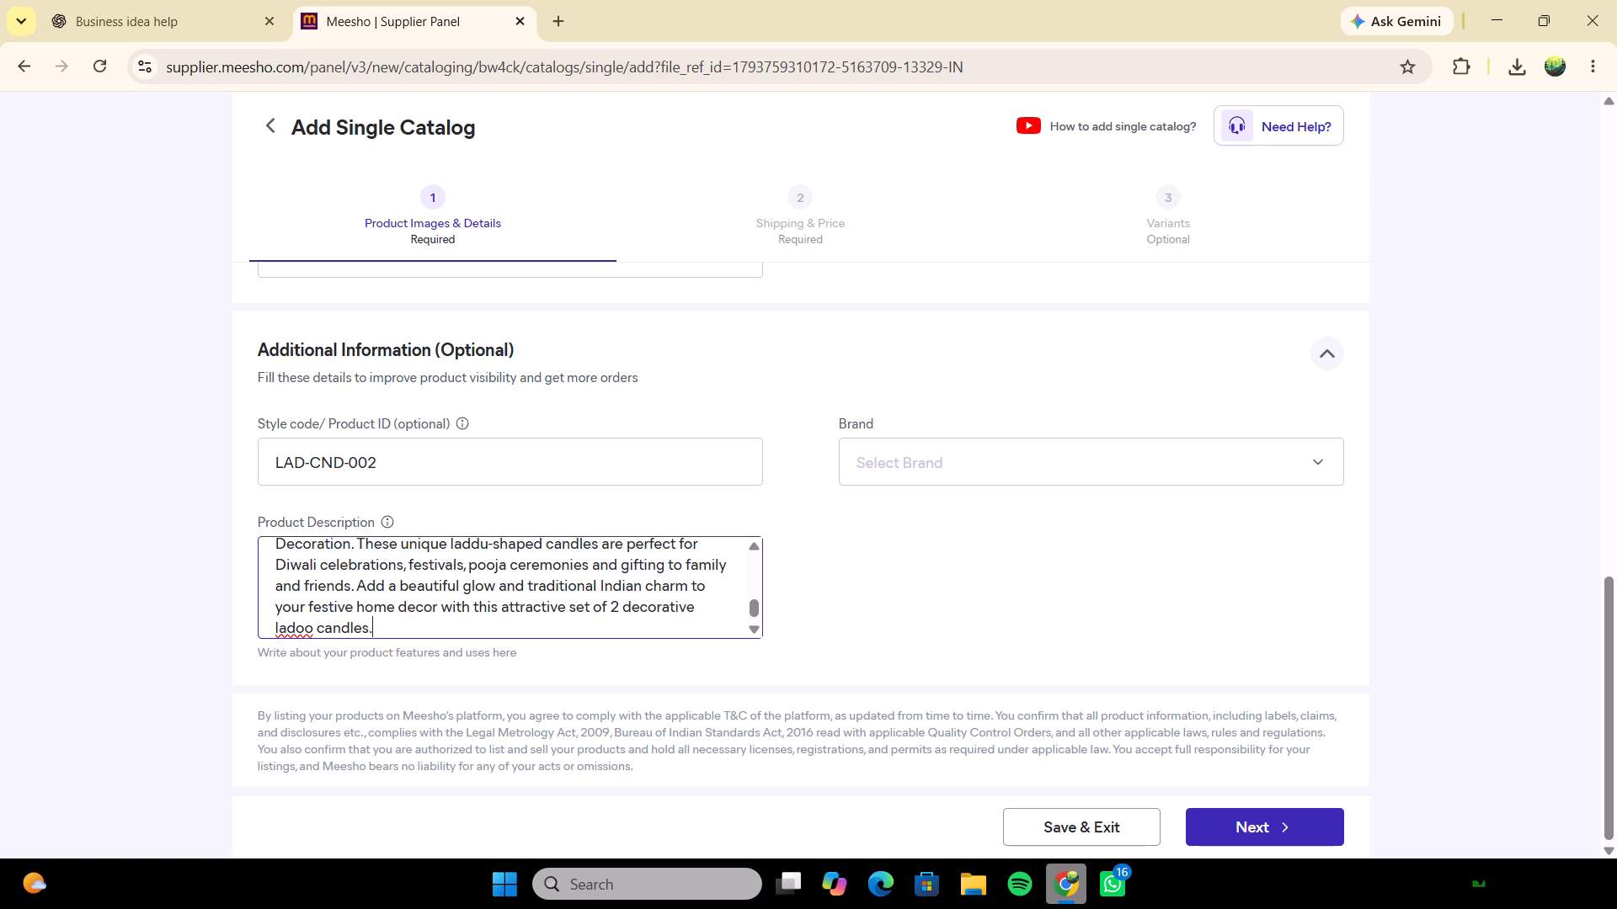
pyautogui.scroll(1, 417, 581)
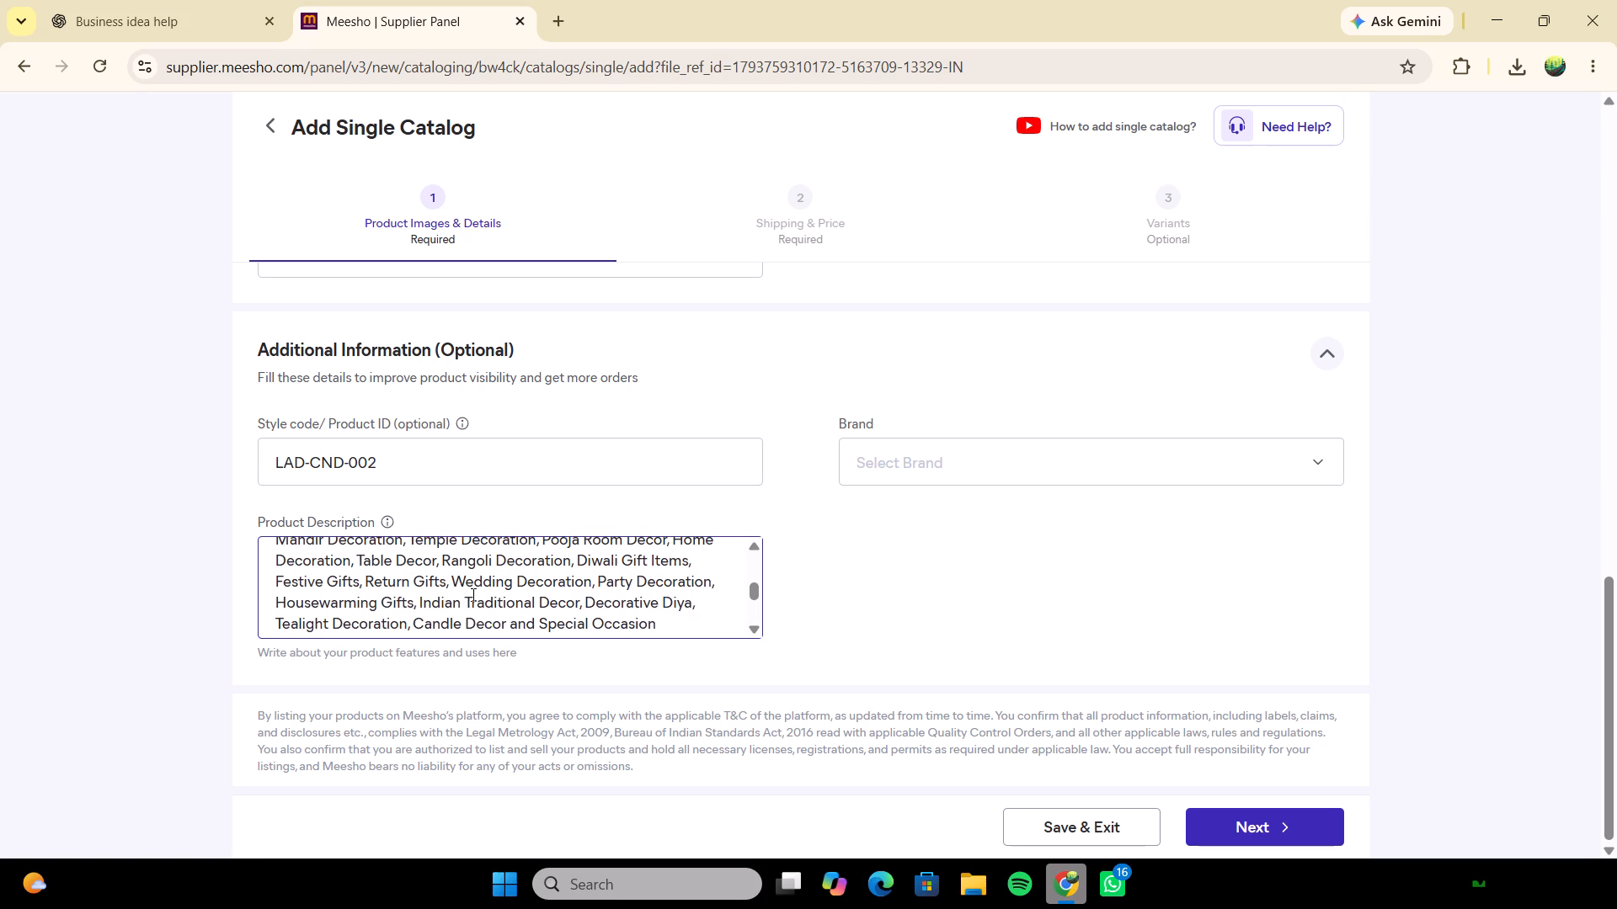
pyautogui.scroll(1, 523, 601)
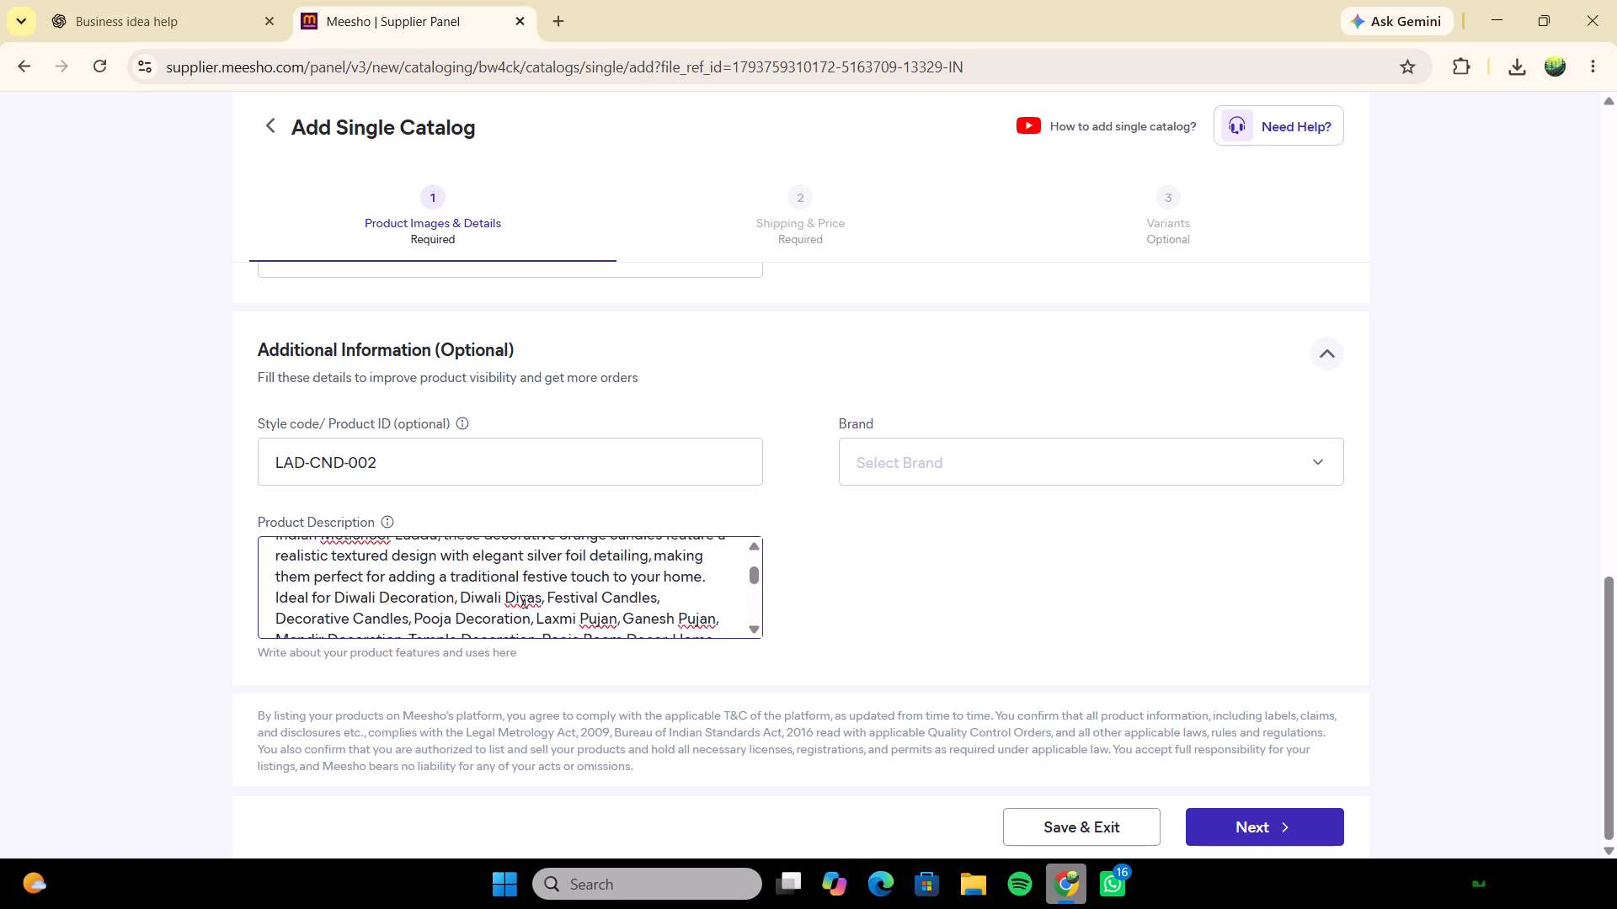
pyautogui.scroll(3, 523, 601)
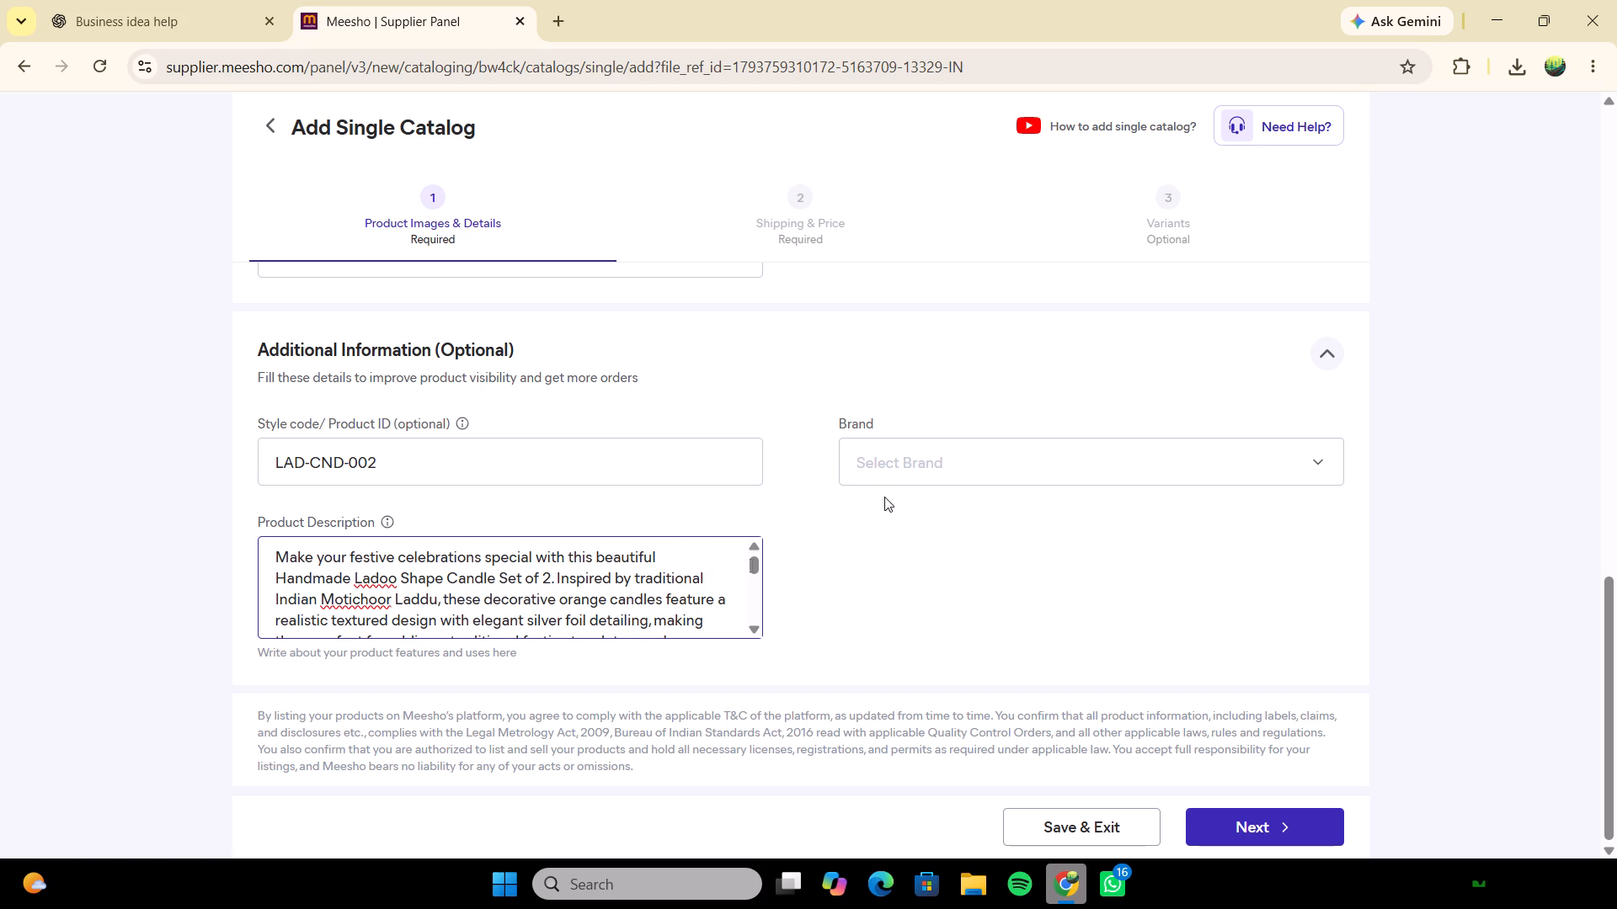
# Upload the Festive Orange Laddu Candles and Flowers picture from Downloads as Image 2 of the product.
pyautogui.scroll(-2, 842, 490)
pyautogui.scroll(4, 974, 600)
pyautogui.scroll(3, 844, 579)
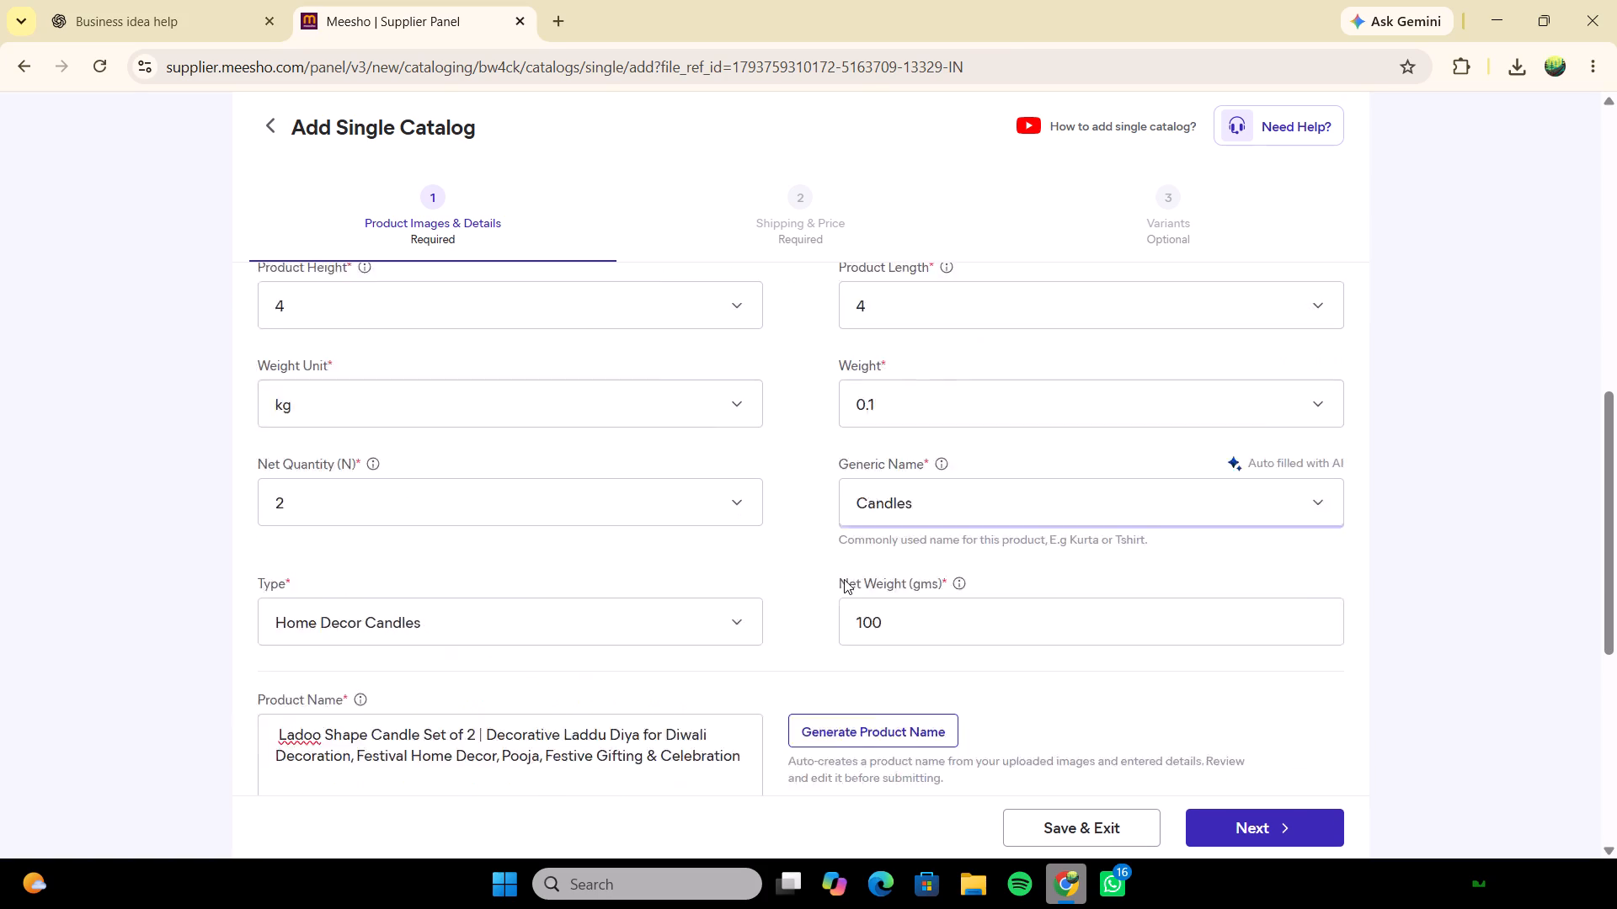
pyautogui.scroll(10, 844, 579)
pyautogui.click(470, 486)
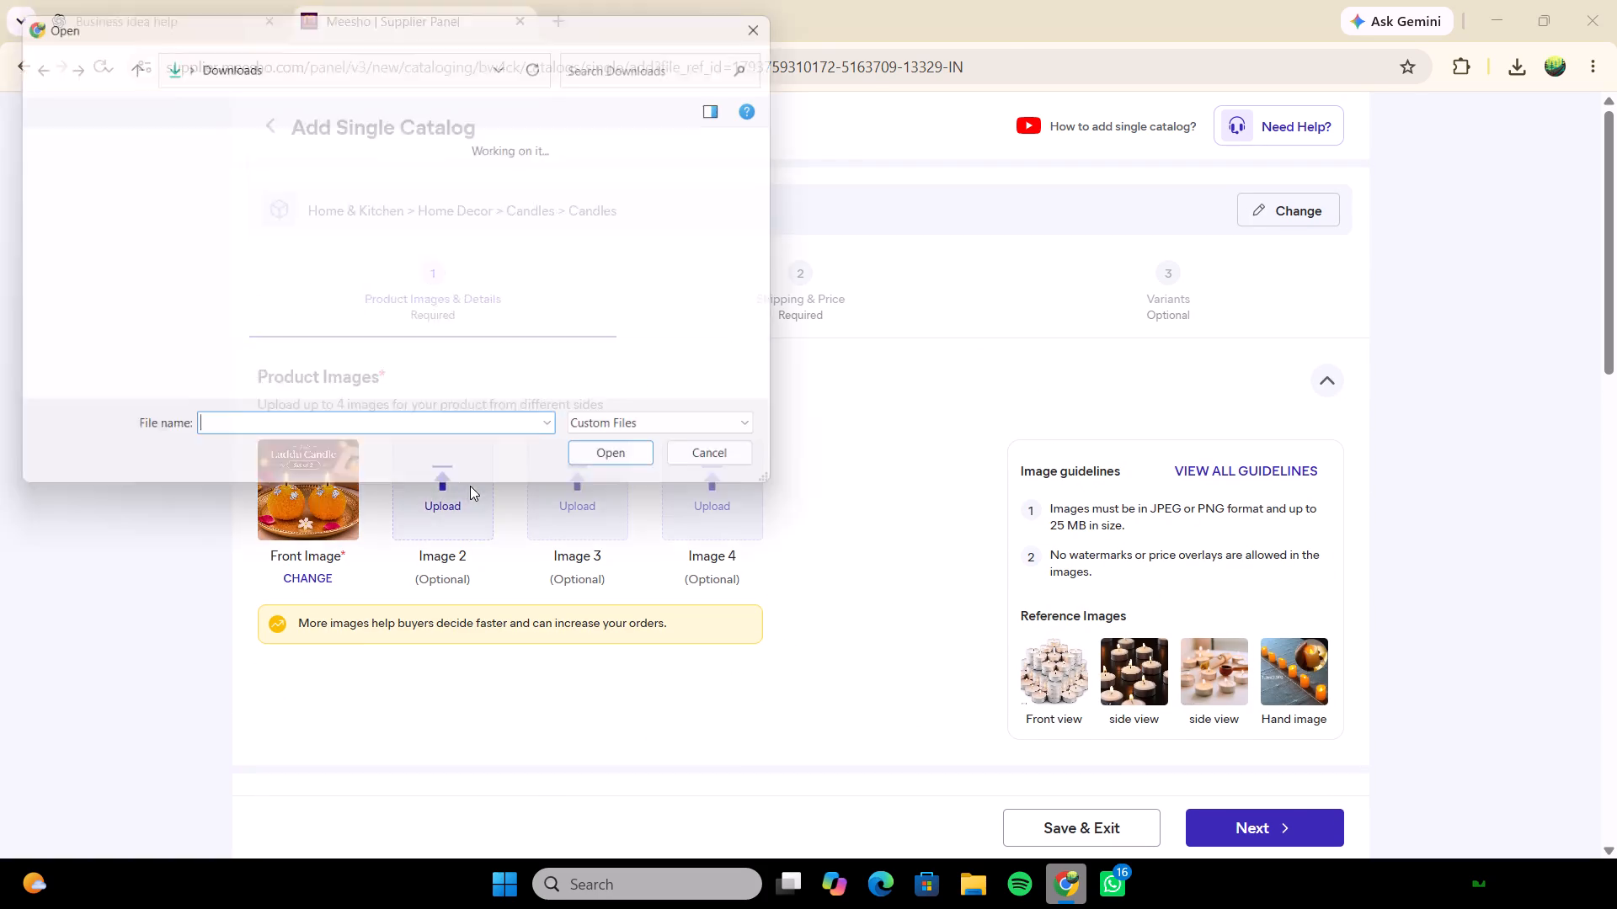
pyautogui.click(344, 229)
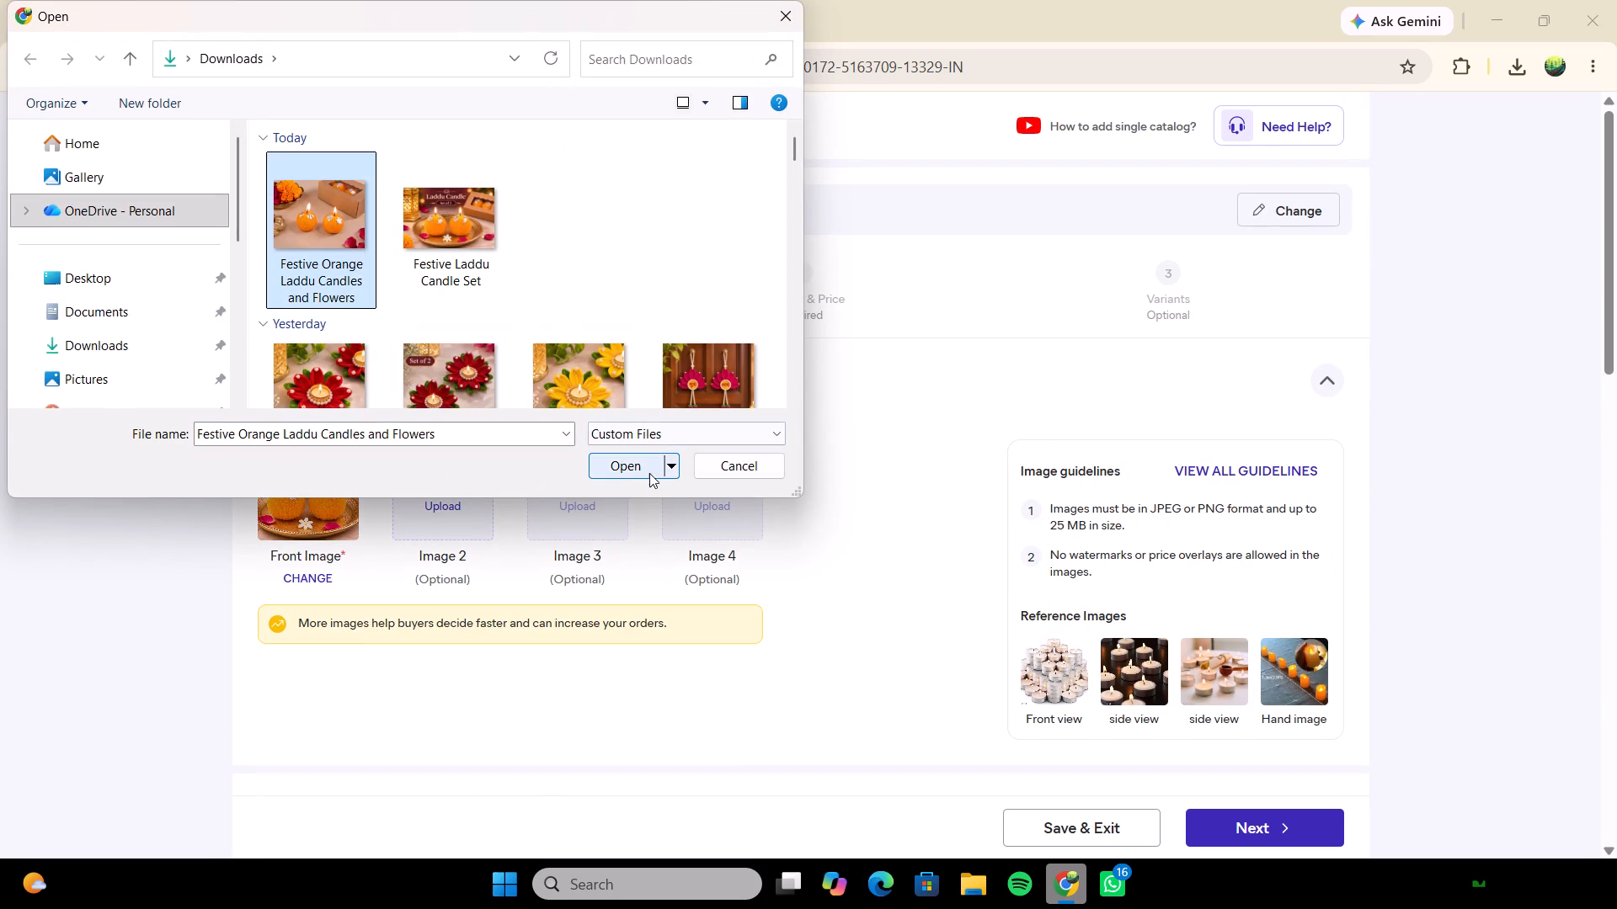
pyautogui.click(640, 473)
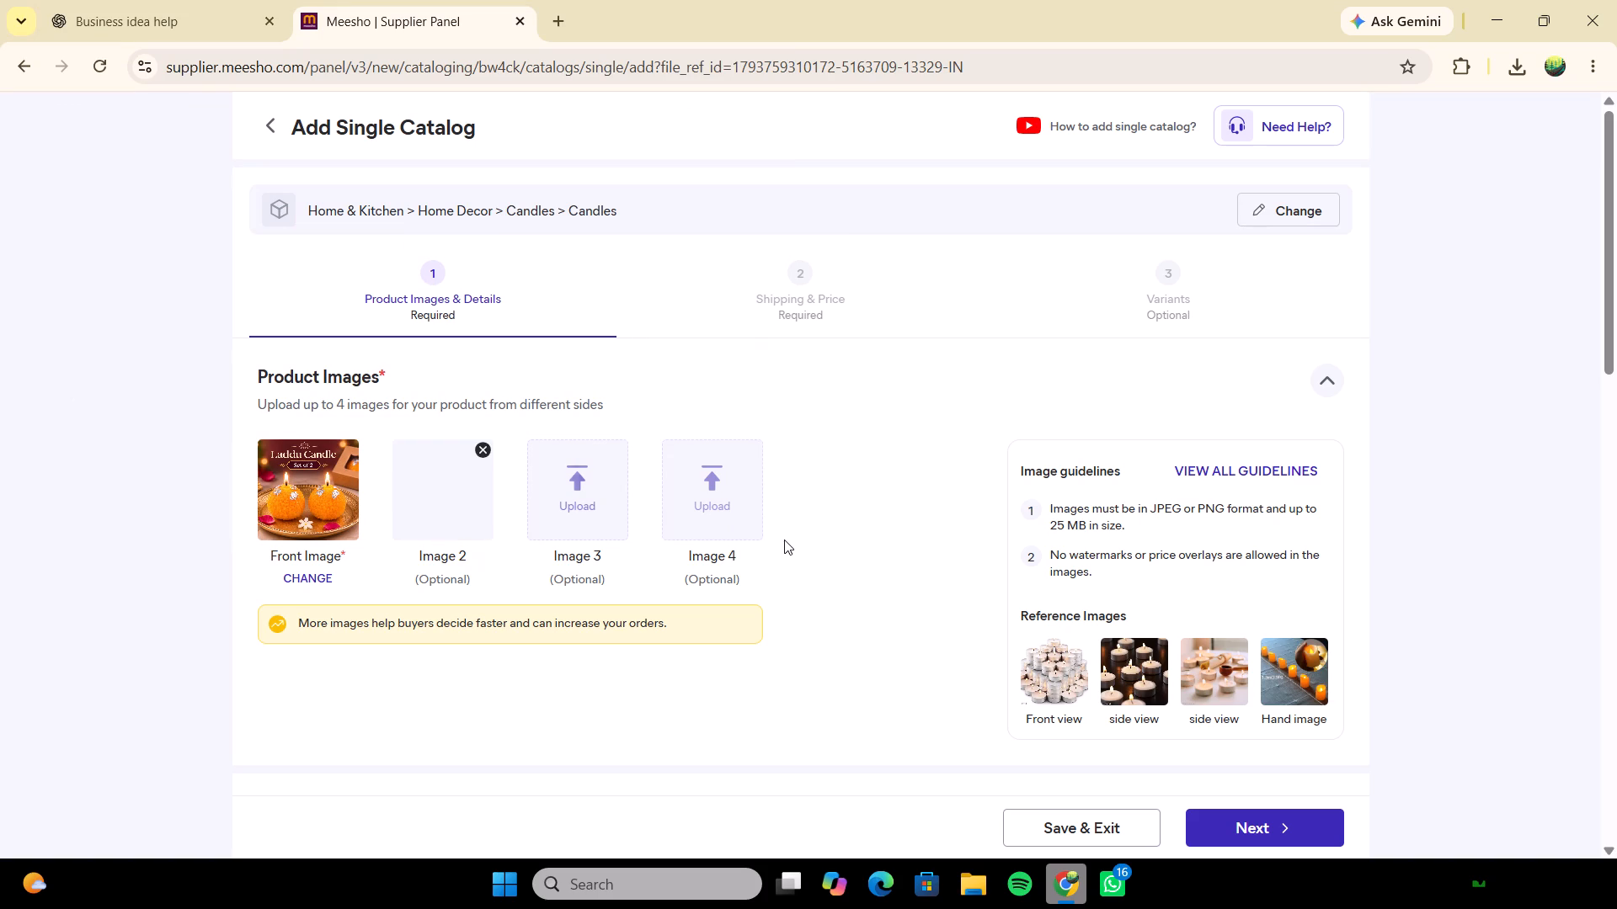
pyautogui.scroll(-1, 856, 563)
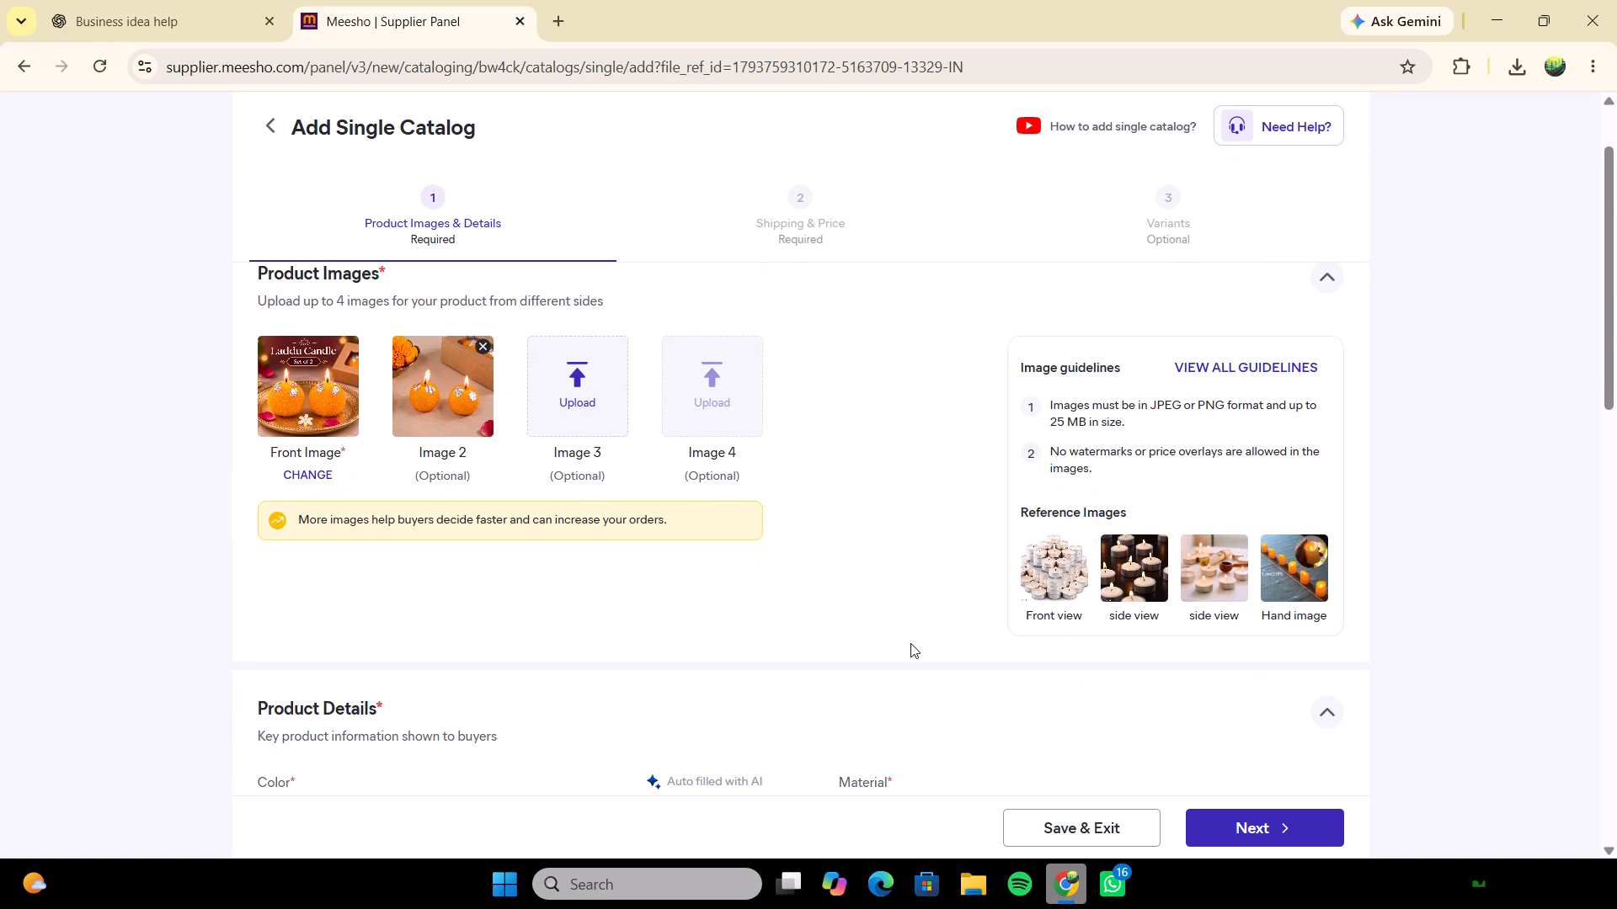
# Continue to Shipping & Price and complete the government details: origin India, own saved manufacturer details, and packer same as manufacturer.
pyautogui.click(1273, 828)
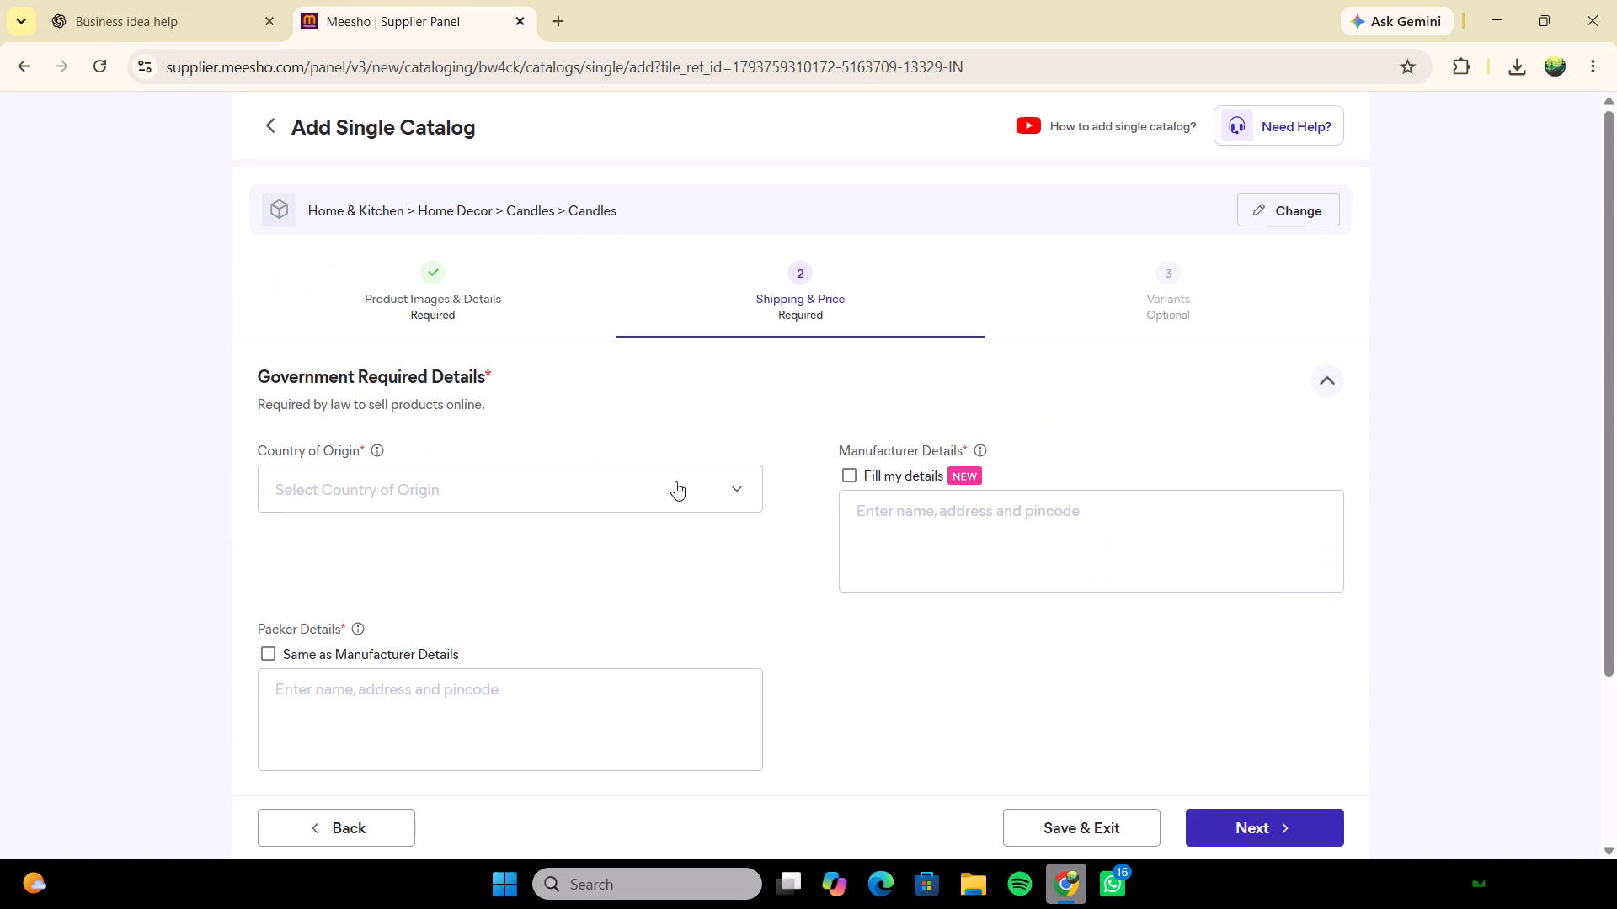
pyautogui.click(328, 478)
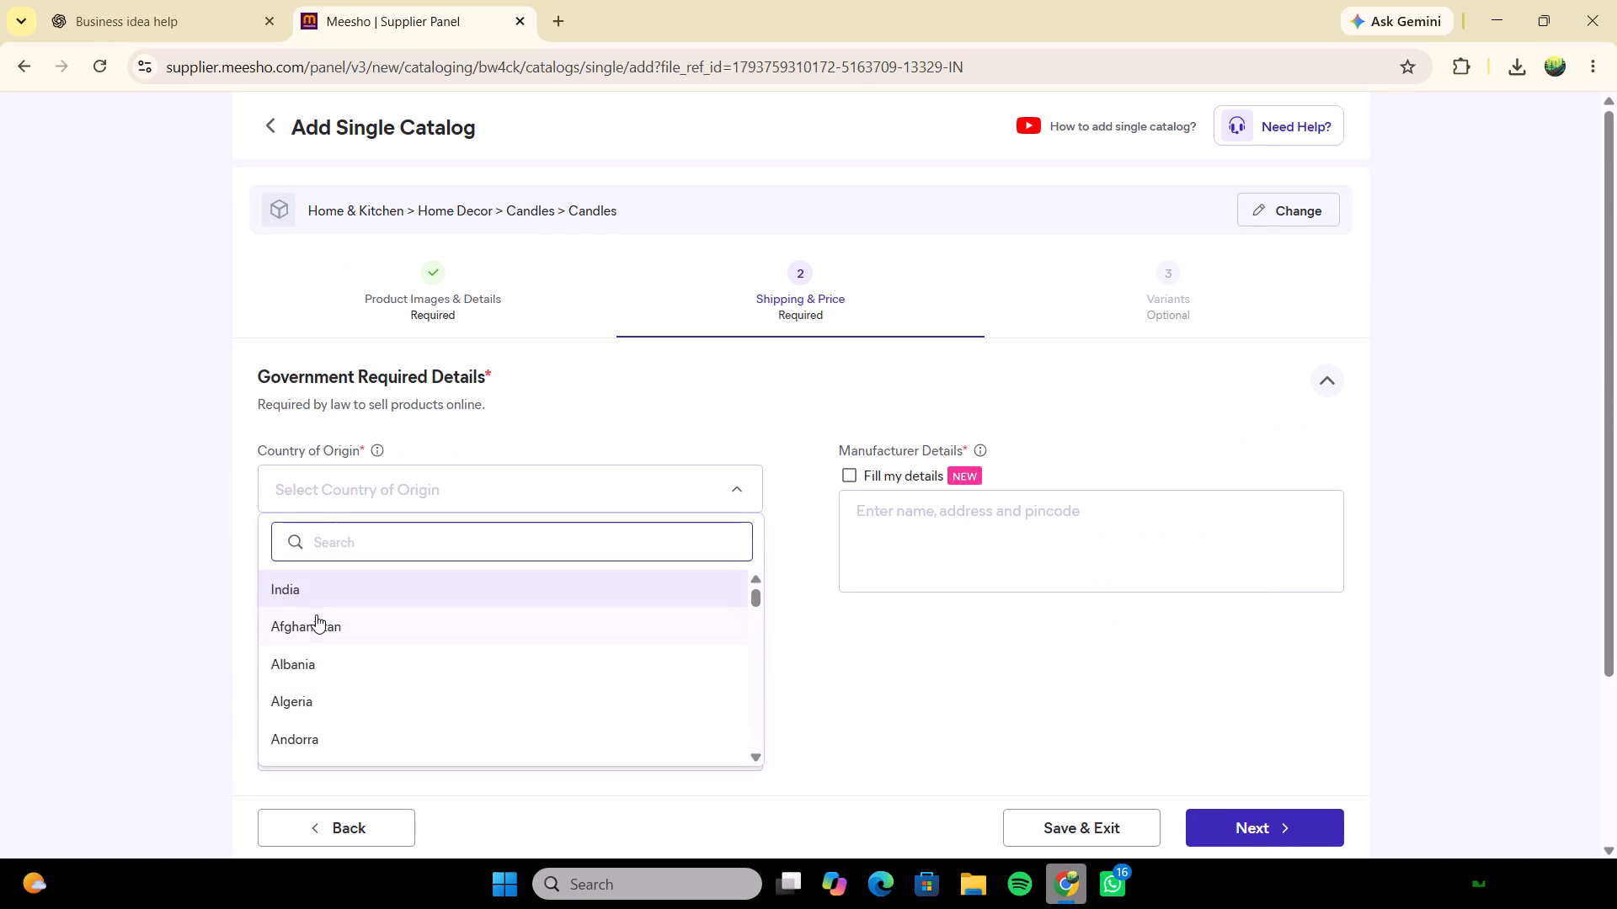
pyautogui.click(314, 597)
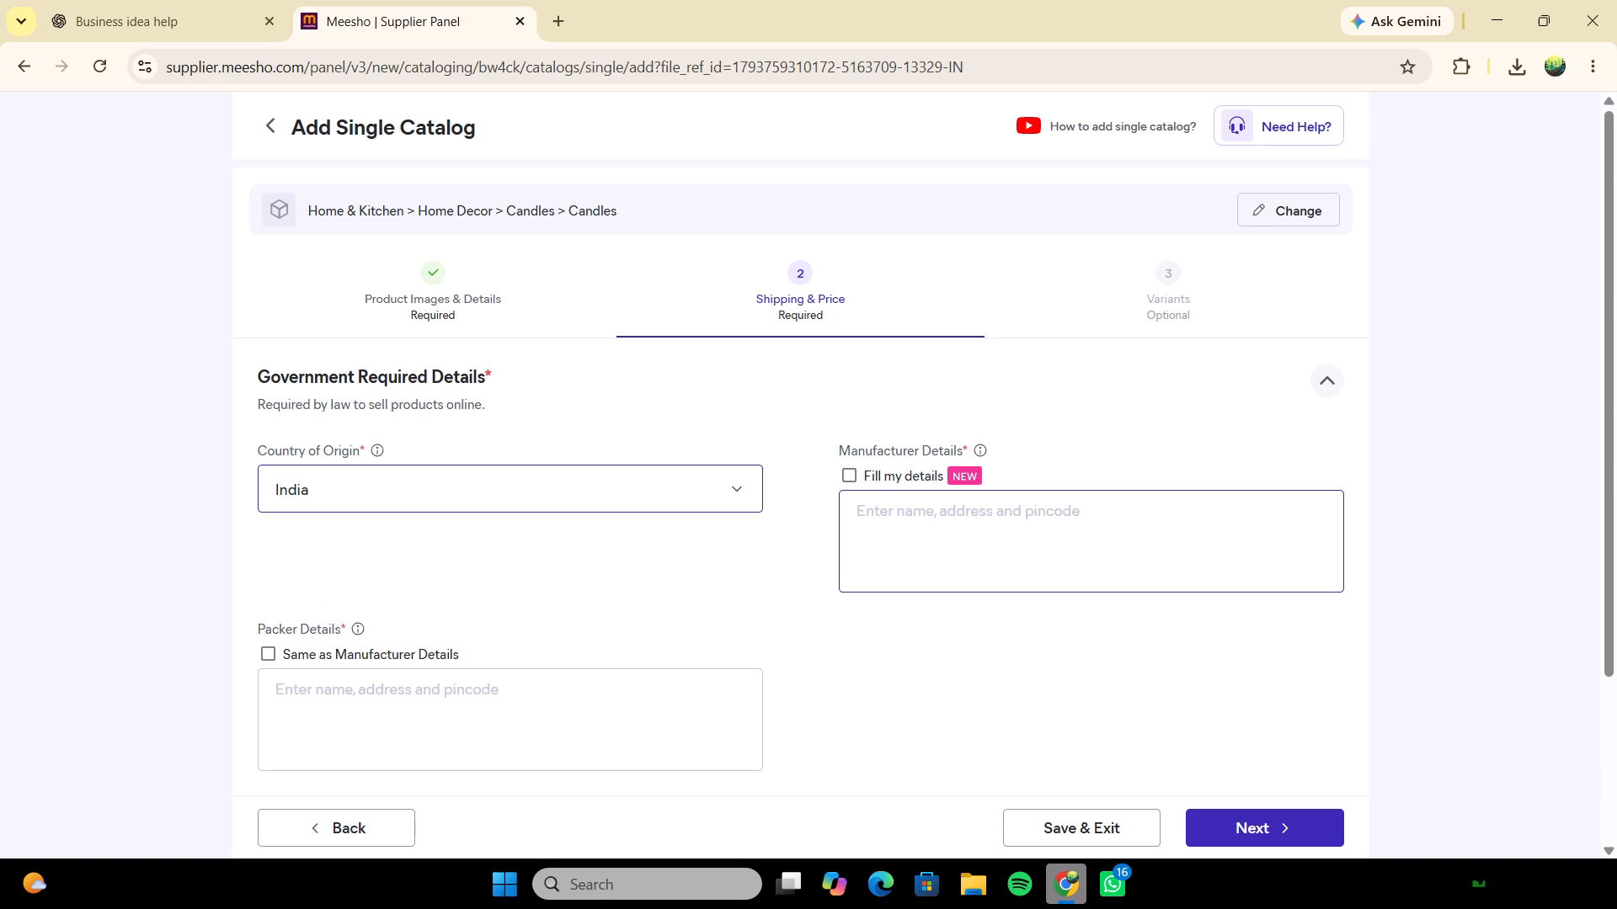
pyautogui.click(841, 463)
pyautogui.click(846, 476)
pyautogui.scroll(-3, 785, 450)
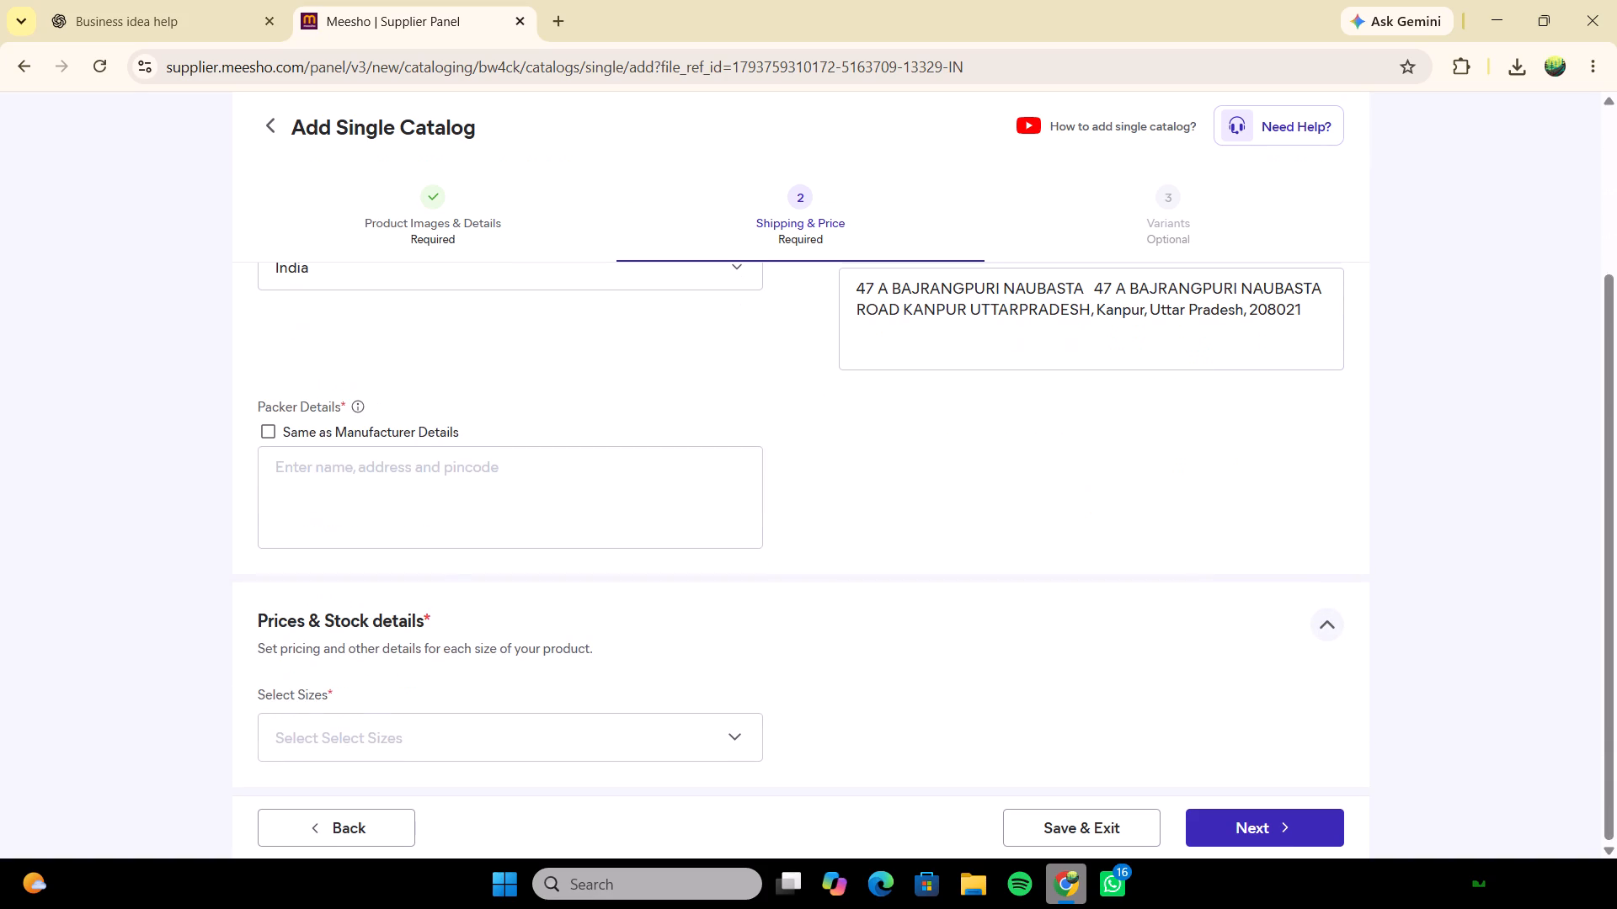
pyautogui.click(269, 433)
# Apply Free Size as the product's size in the Prices & Stock details.
pyautogui.scroll(-2, 545, 430)
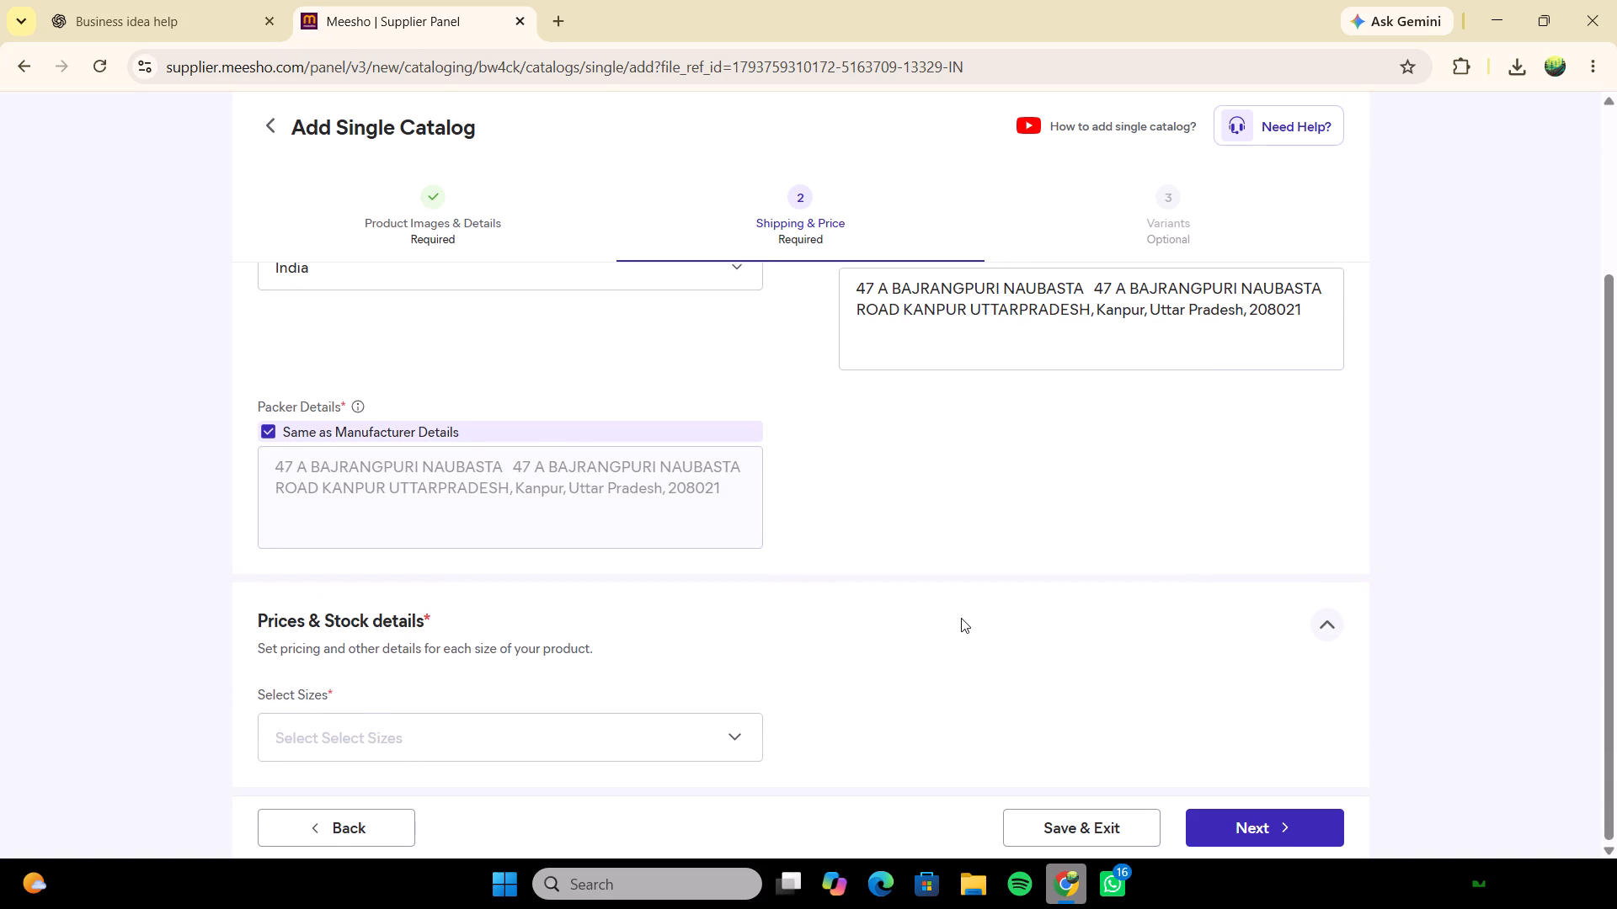
pyautogui.scroll(-2, 961, 618)
pyautogui.scroll(3, 961, 619)
pyautogui.scroll(-4, 961, 619)
pyautogui.click(599, 724)
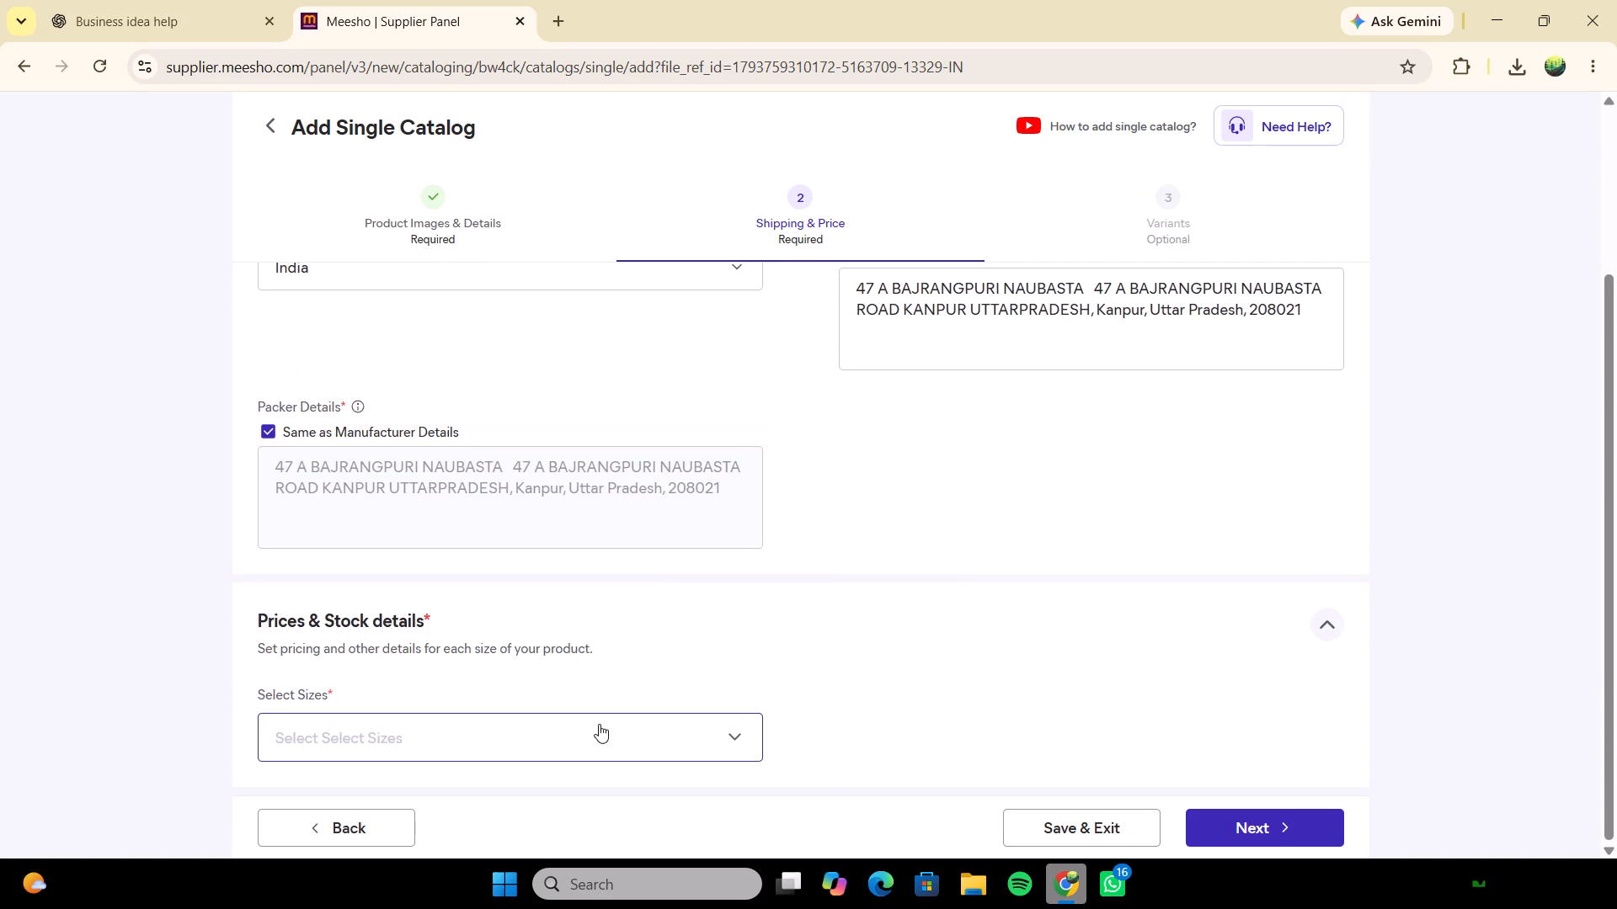
pyautogui.click(318, 618)
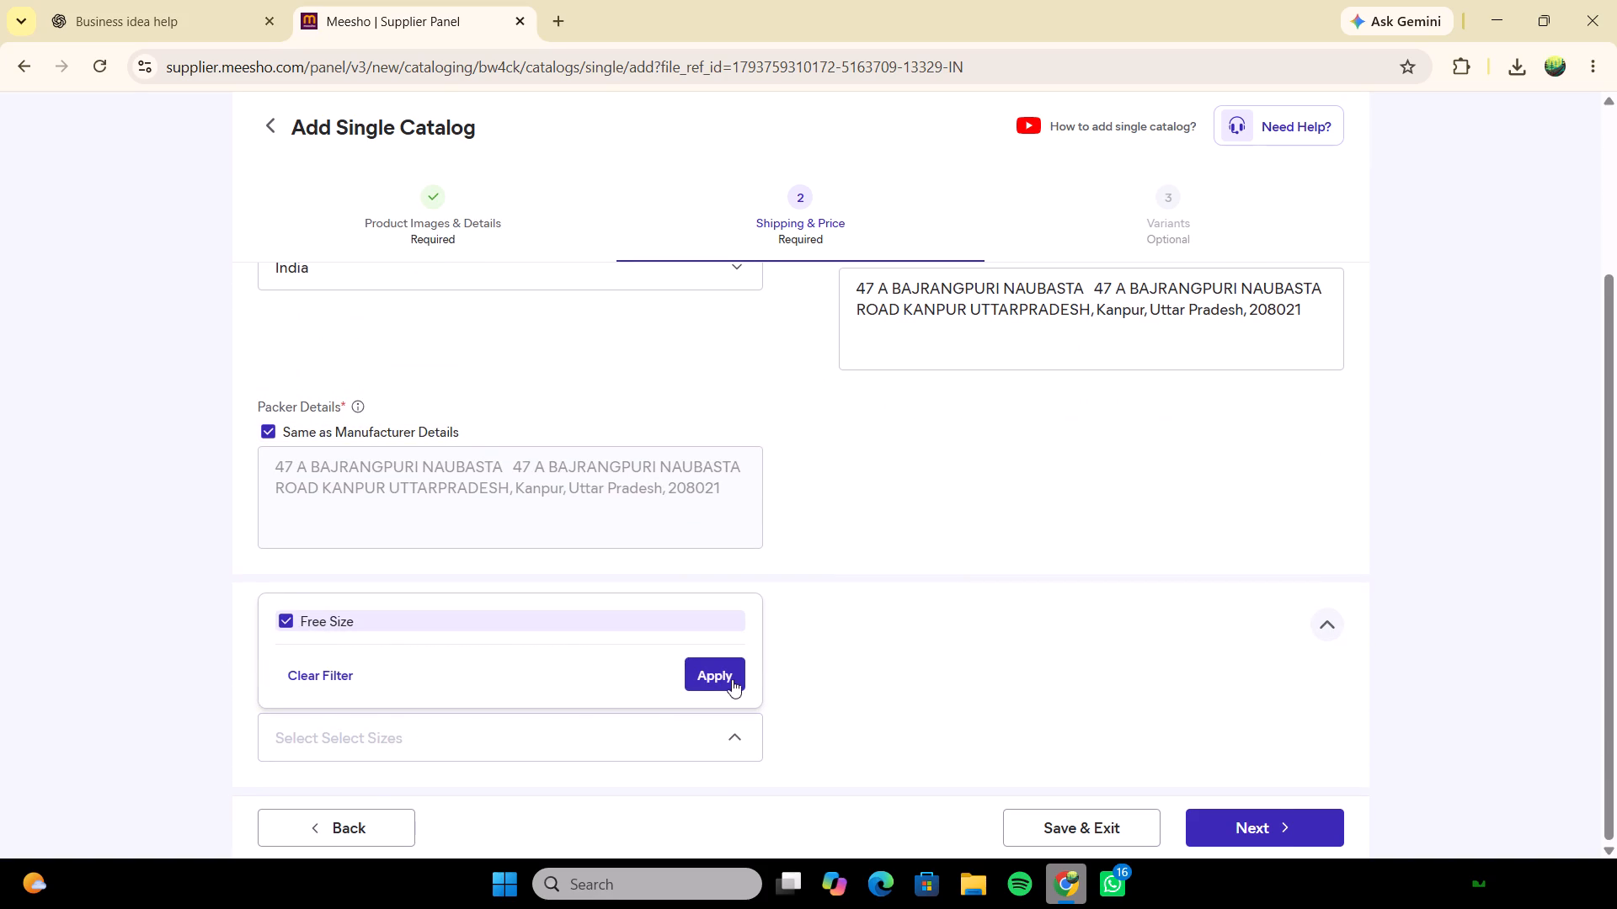
pyautogui.click(732, 679)
# Set the Free Size row's Meesho Price to 49 and its Wrong/Defective Returns Price to 47.
pyautogui.scroll(-7, 763, 549)
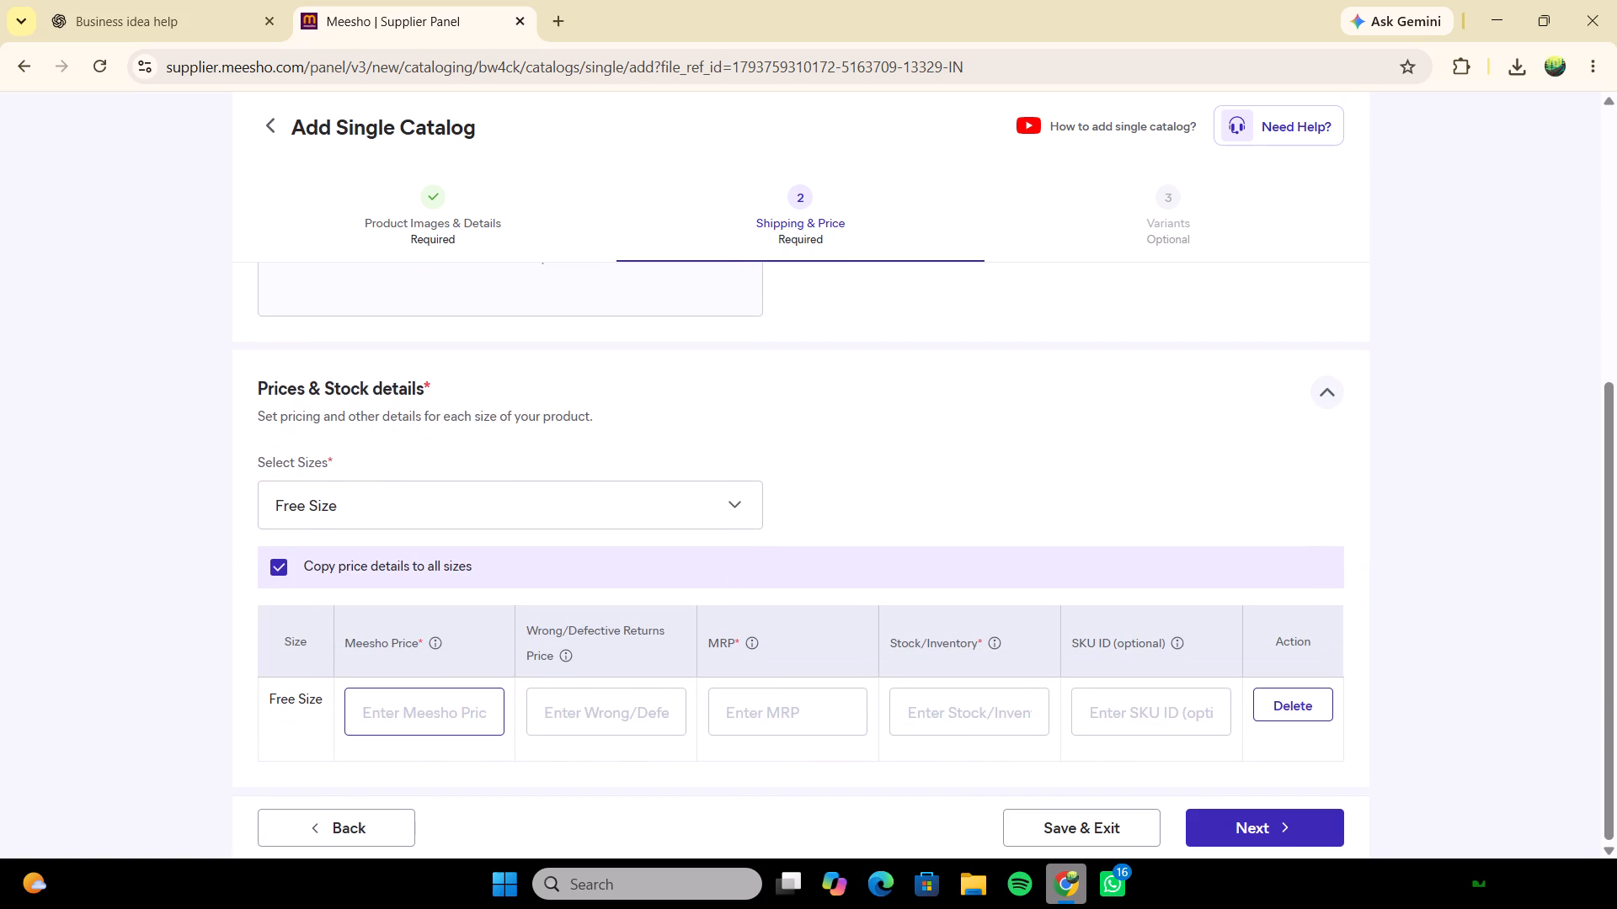
pyautogui.click(446, 711)
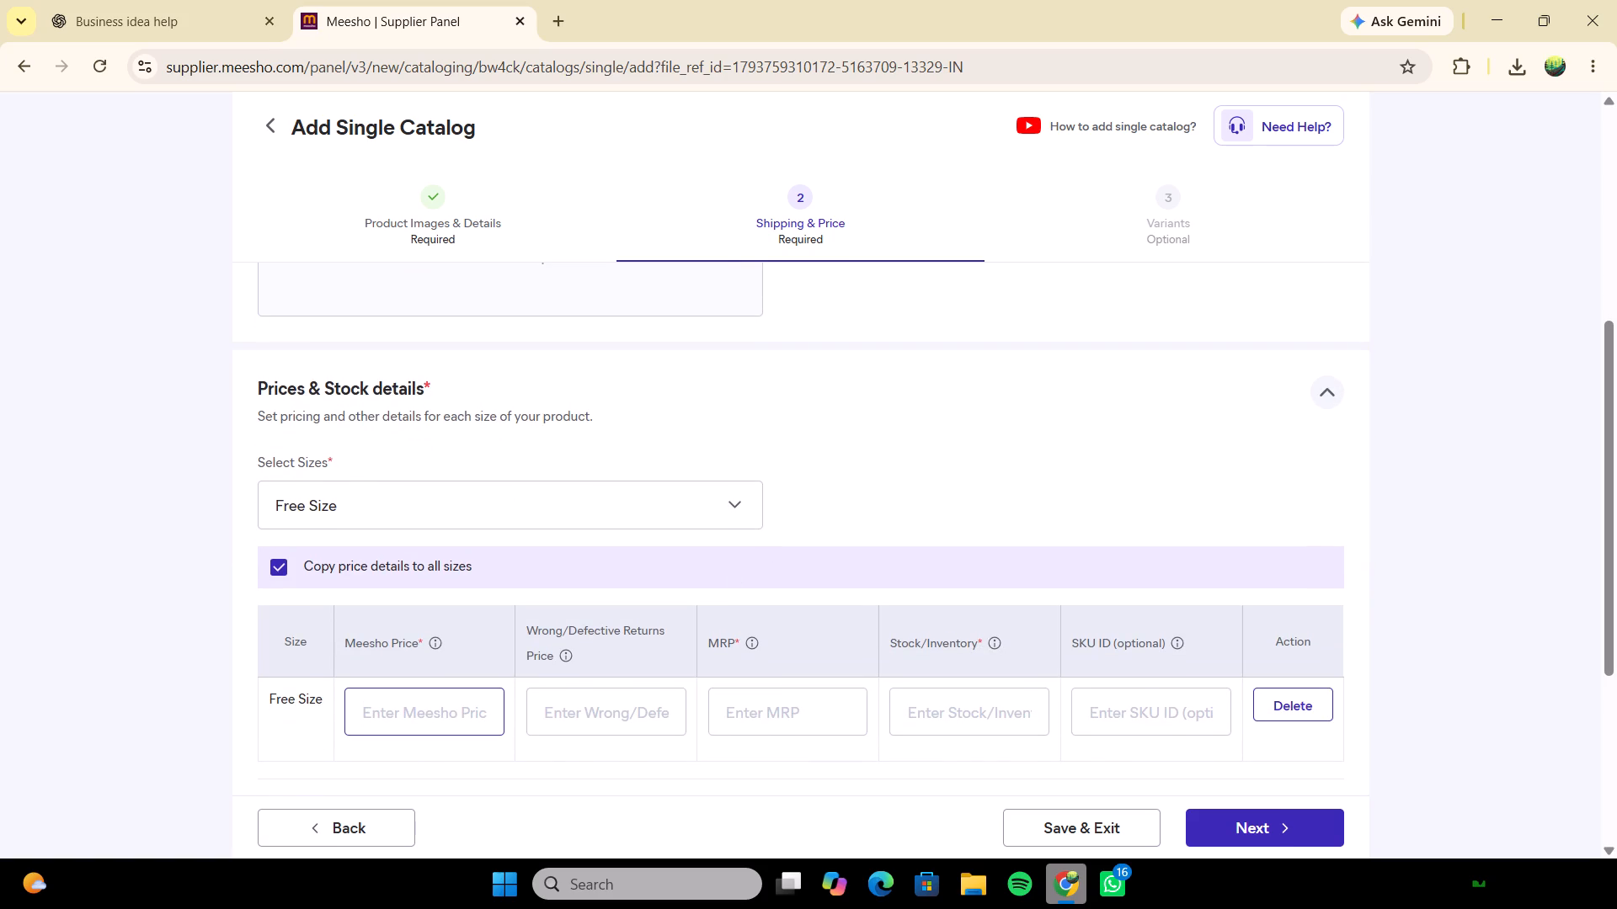
pyautogui.write('40')
pyautogui.press('BackSpace')
pyautogui.press('9')
pyautogui.click(615, 714)
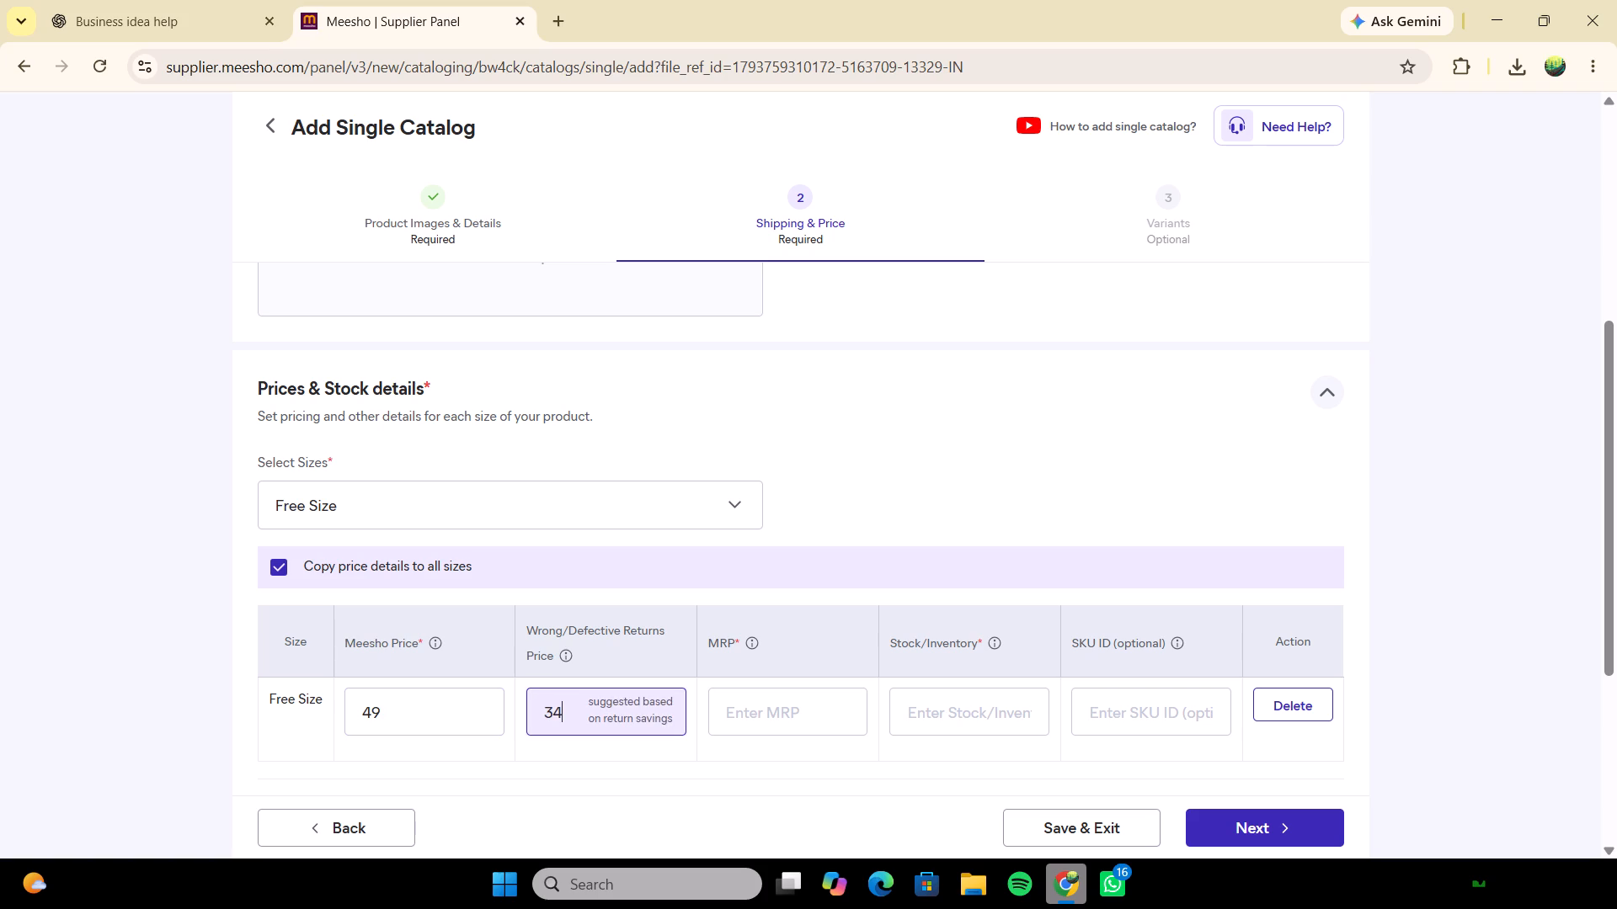
pyautogui.press('BackSpace')
pyautogui.press('BackSpace')
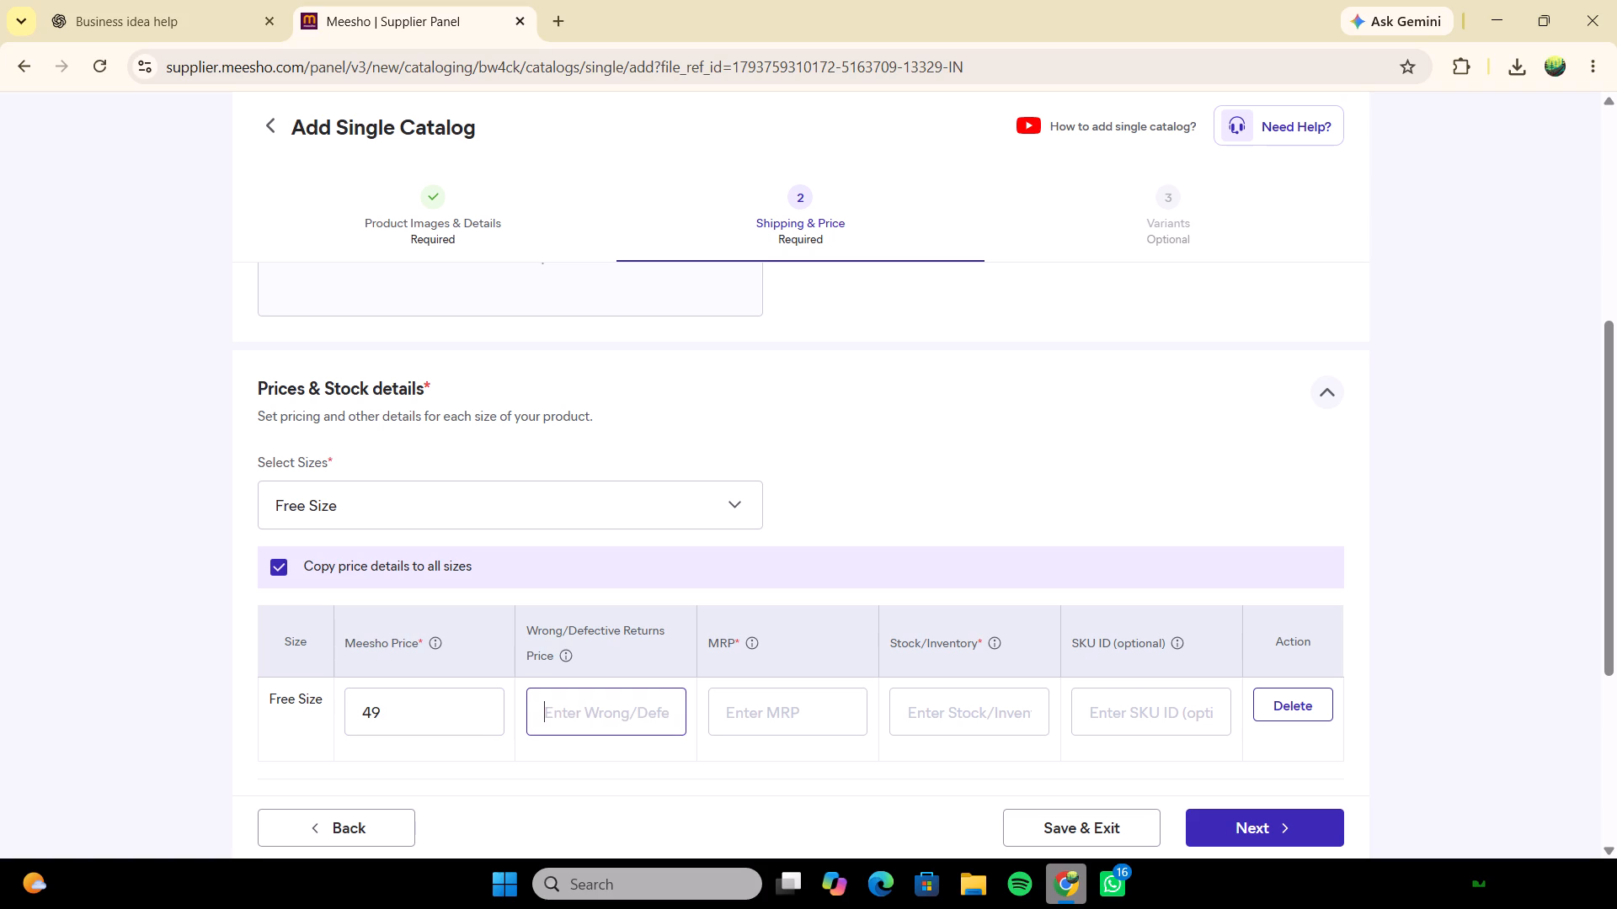
pyautogui.write('47')
# Set the Free Size row's MRP to 399 and its Stock/Inventory to 1.
pyautogui.click(817, 705)
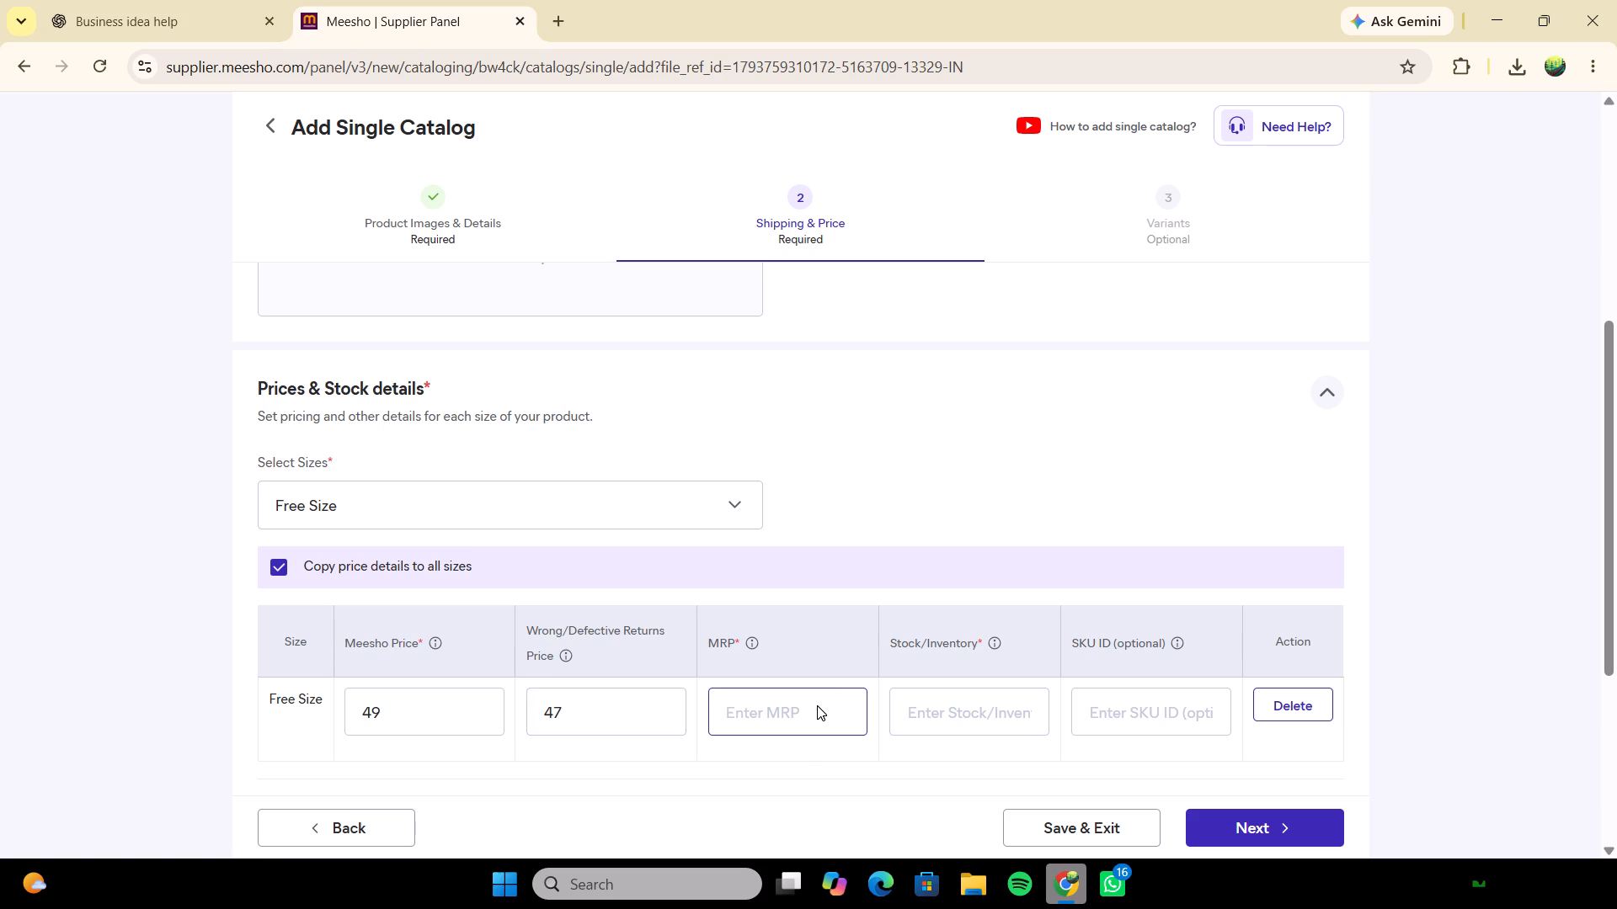
pyautogui.press('2')
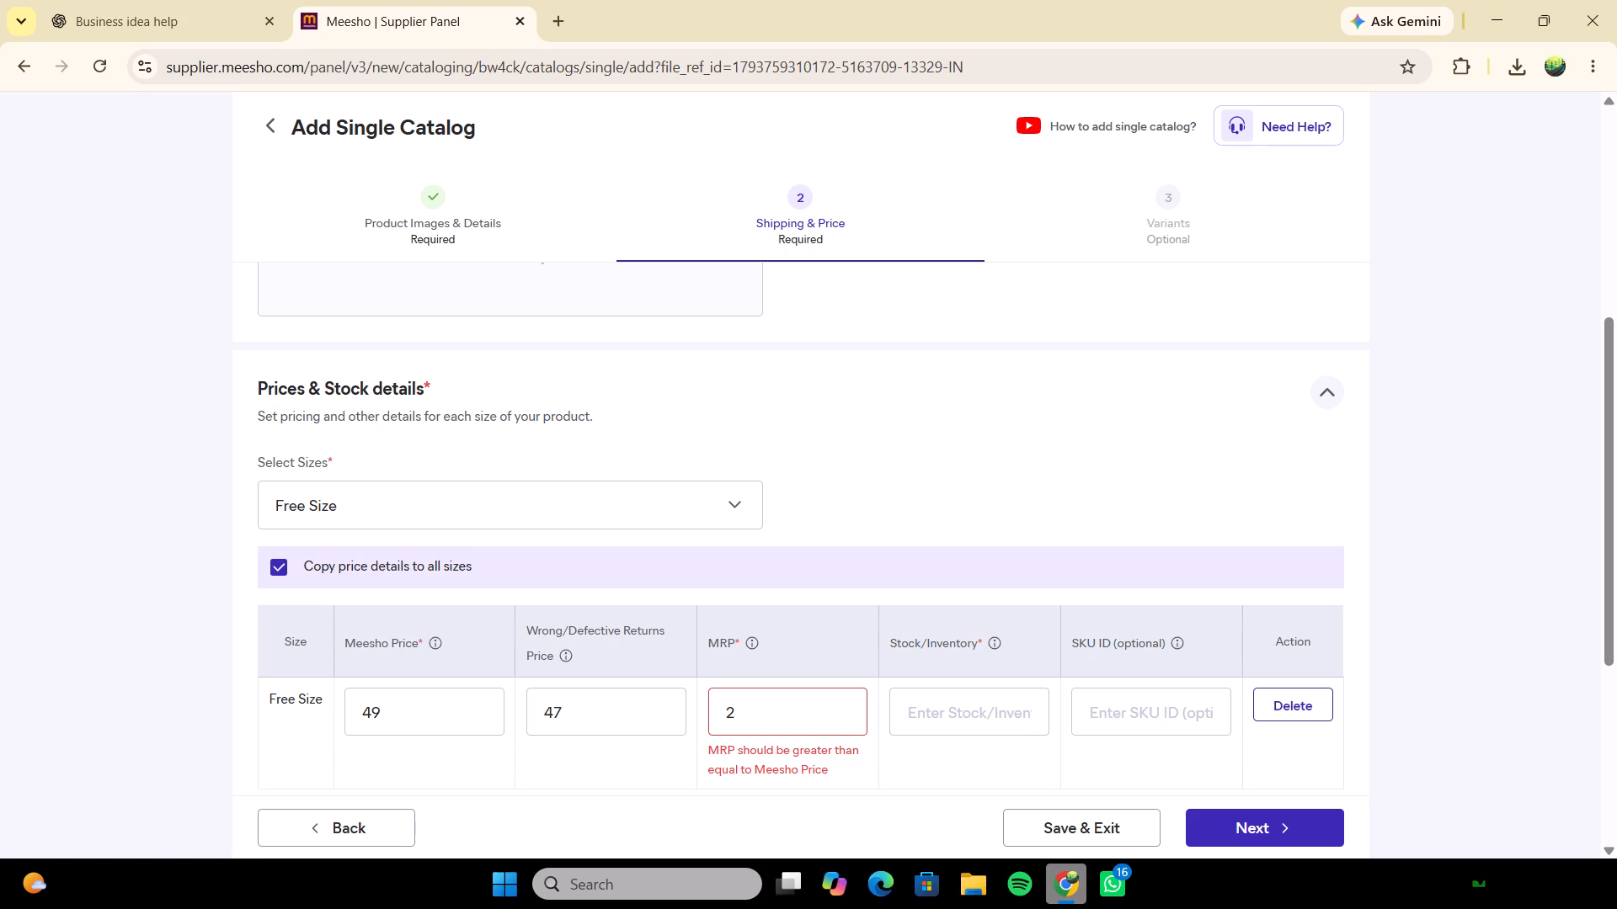
pyautogui.press('BackSpace')
pyautogui.press('3')
pyautogui.write('99')
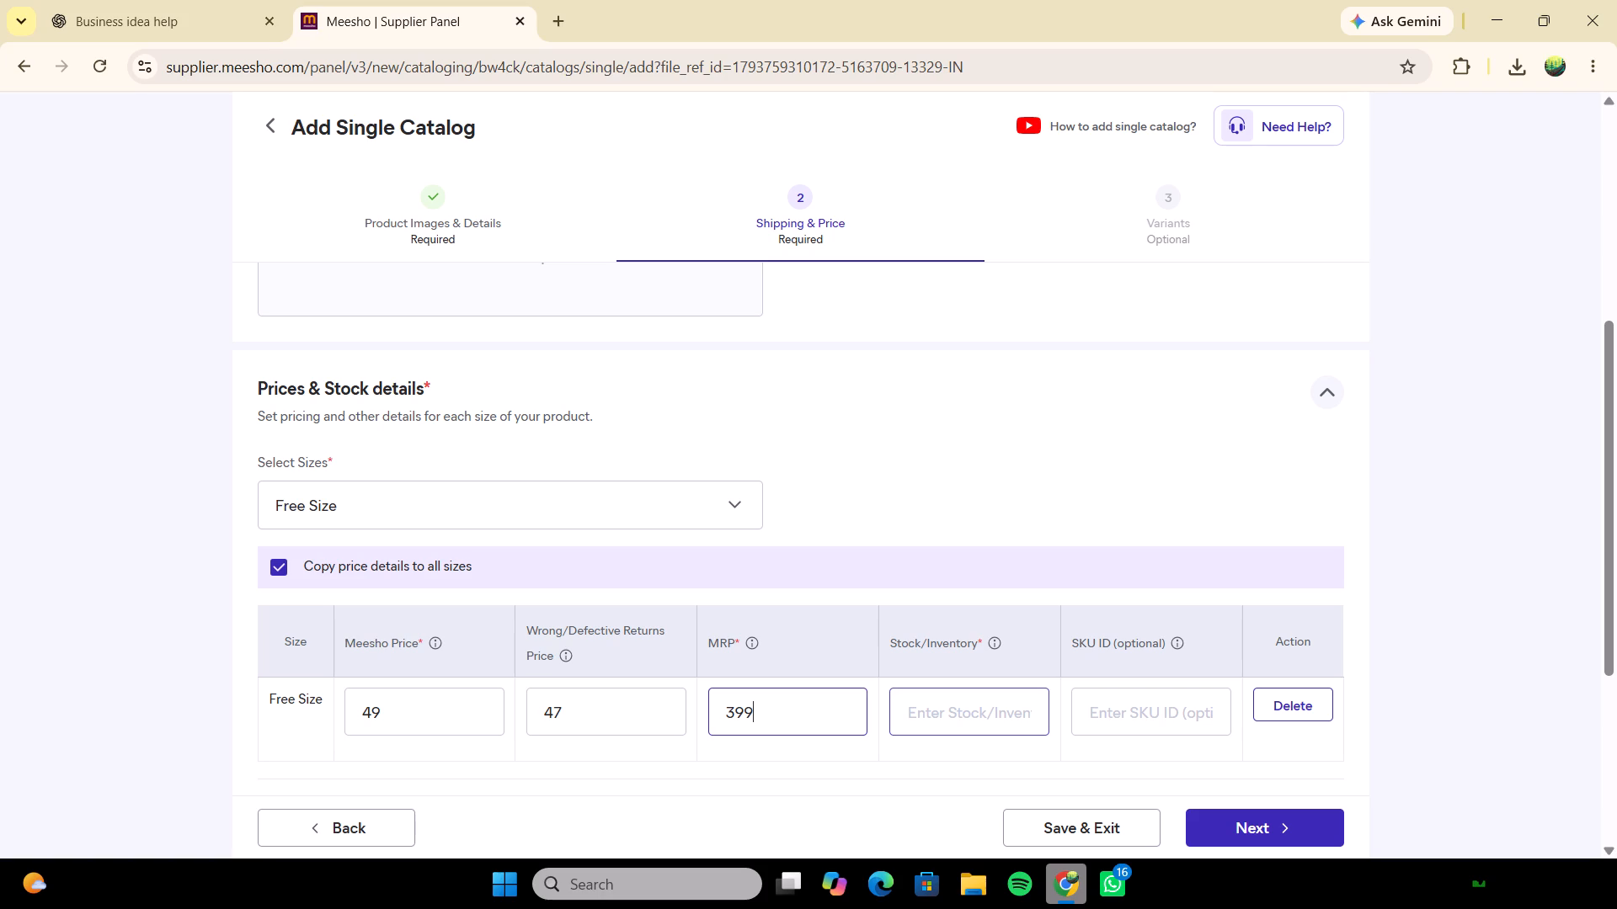
pyautogui.click(1018, 717)
pyautogui.scroll(-3, 1010, 616)
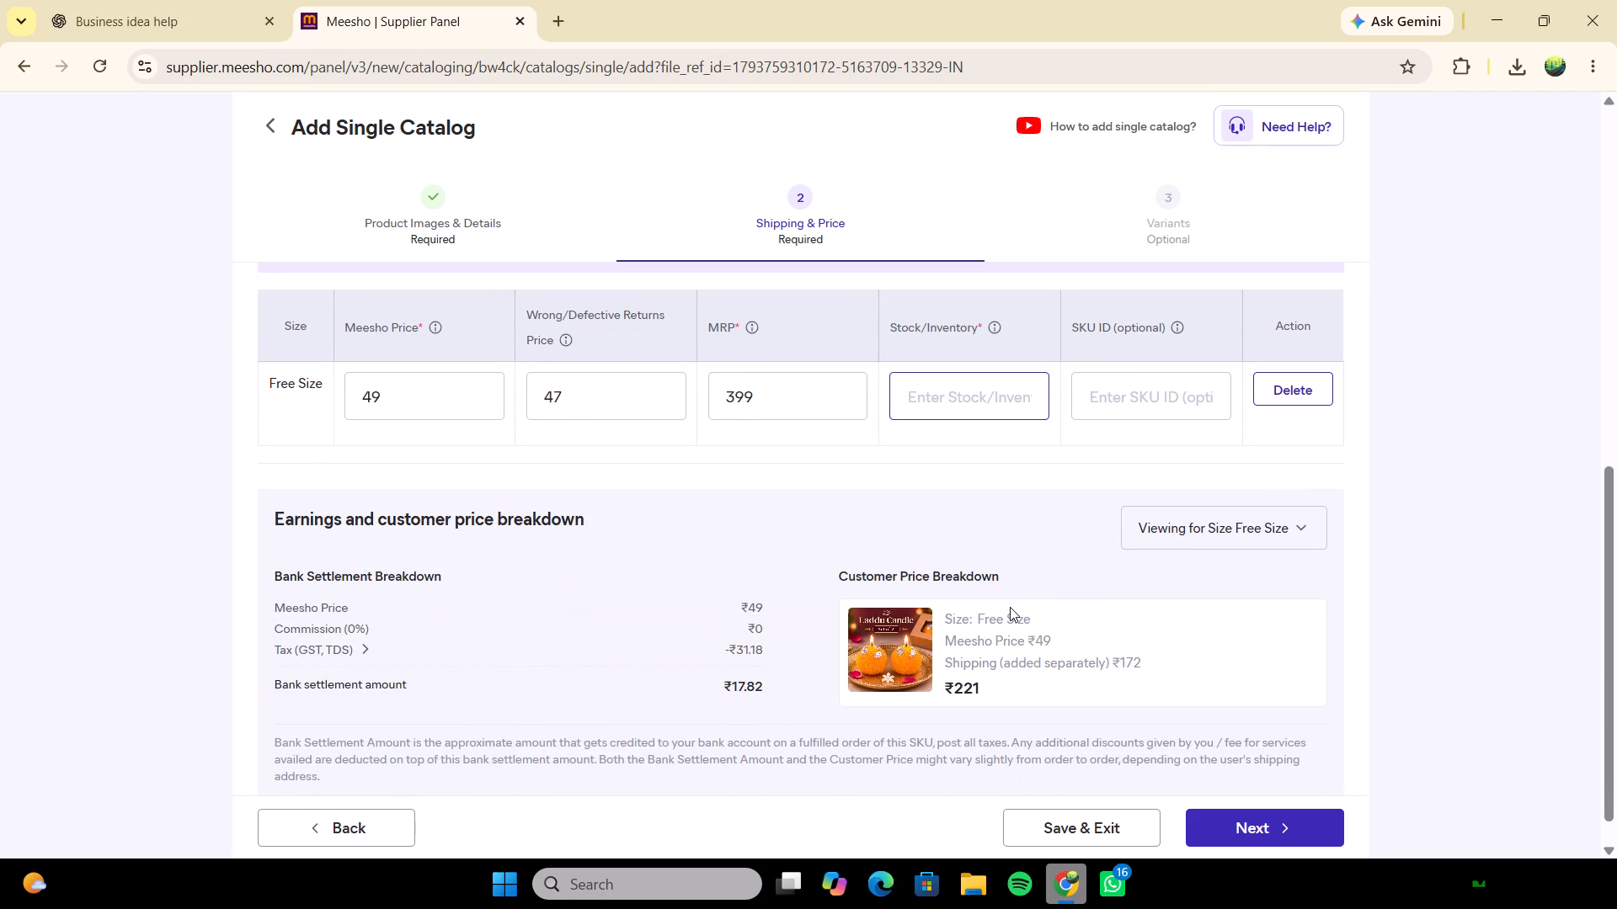
pyautogui.press('1')
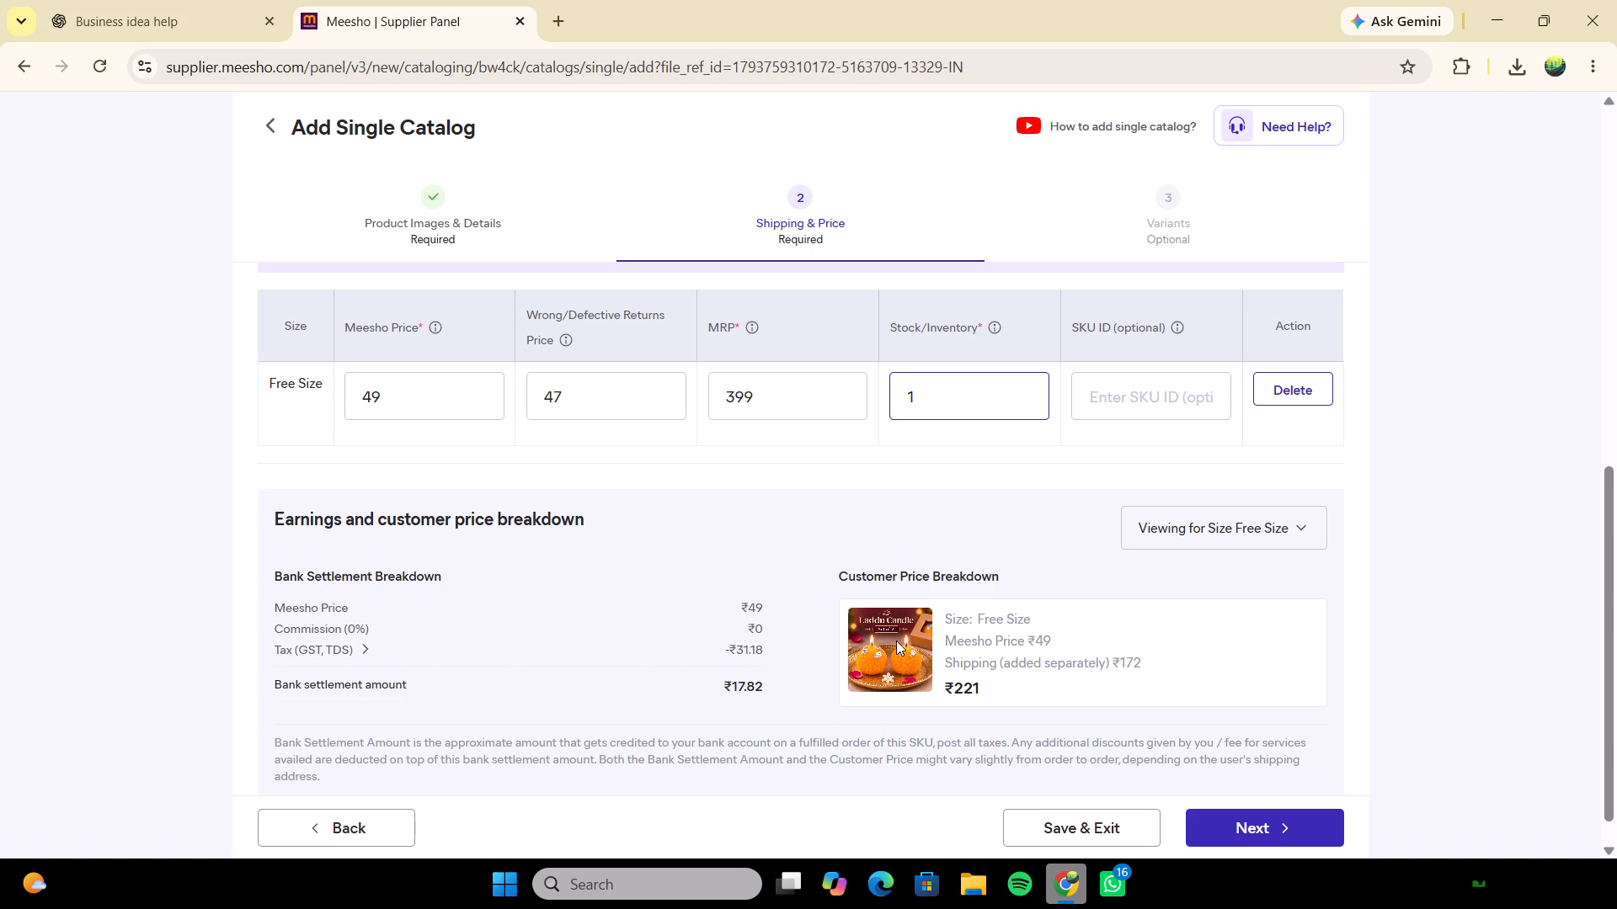
# Examine the final customer price in the Customer Price Breakdown for Free Size.
pyautogui.moveTo(958, 688); pyautogui.dragTo(993, 688)
pyautogui.doubleClick(993, 688)
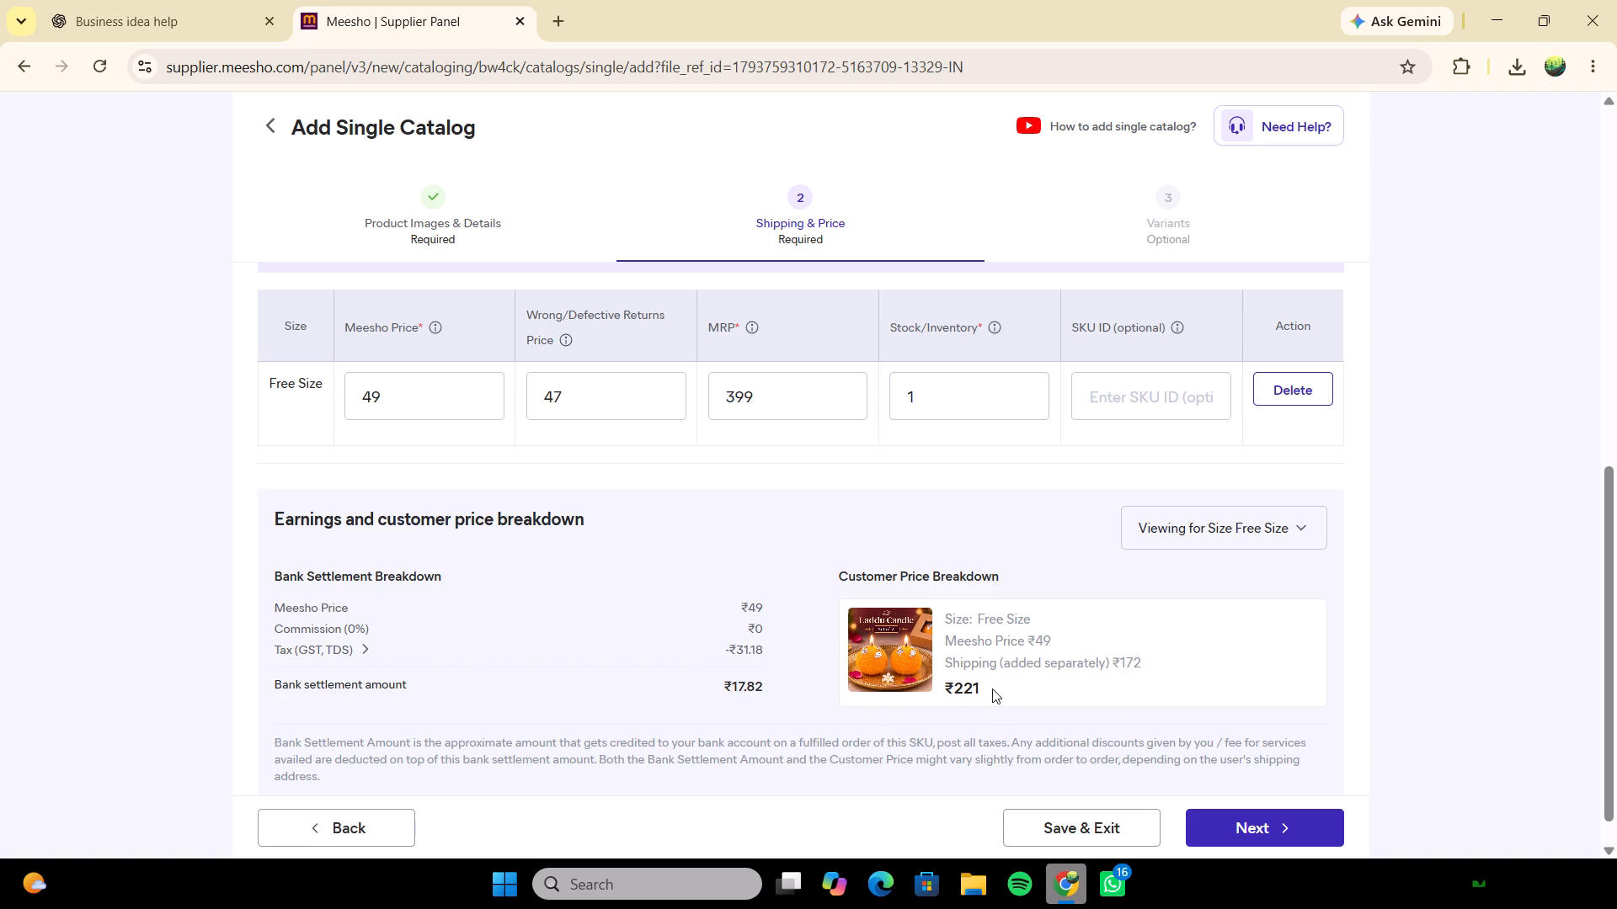
pyautogui.moveTo(992, 688); pyautogui.dragTo(940, 688)
pyautogui.doubleClick(940, 688)
pyautogui.doubleClick(994, 688)
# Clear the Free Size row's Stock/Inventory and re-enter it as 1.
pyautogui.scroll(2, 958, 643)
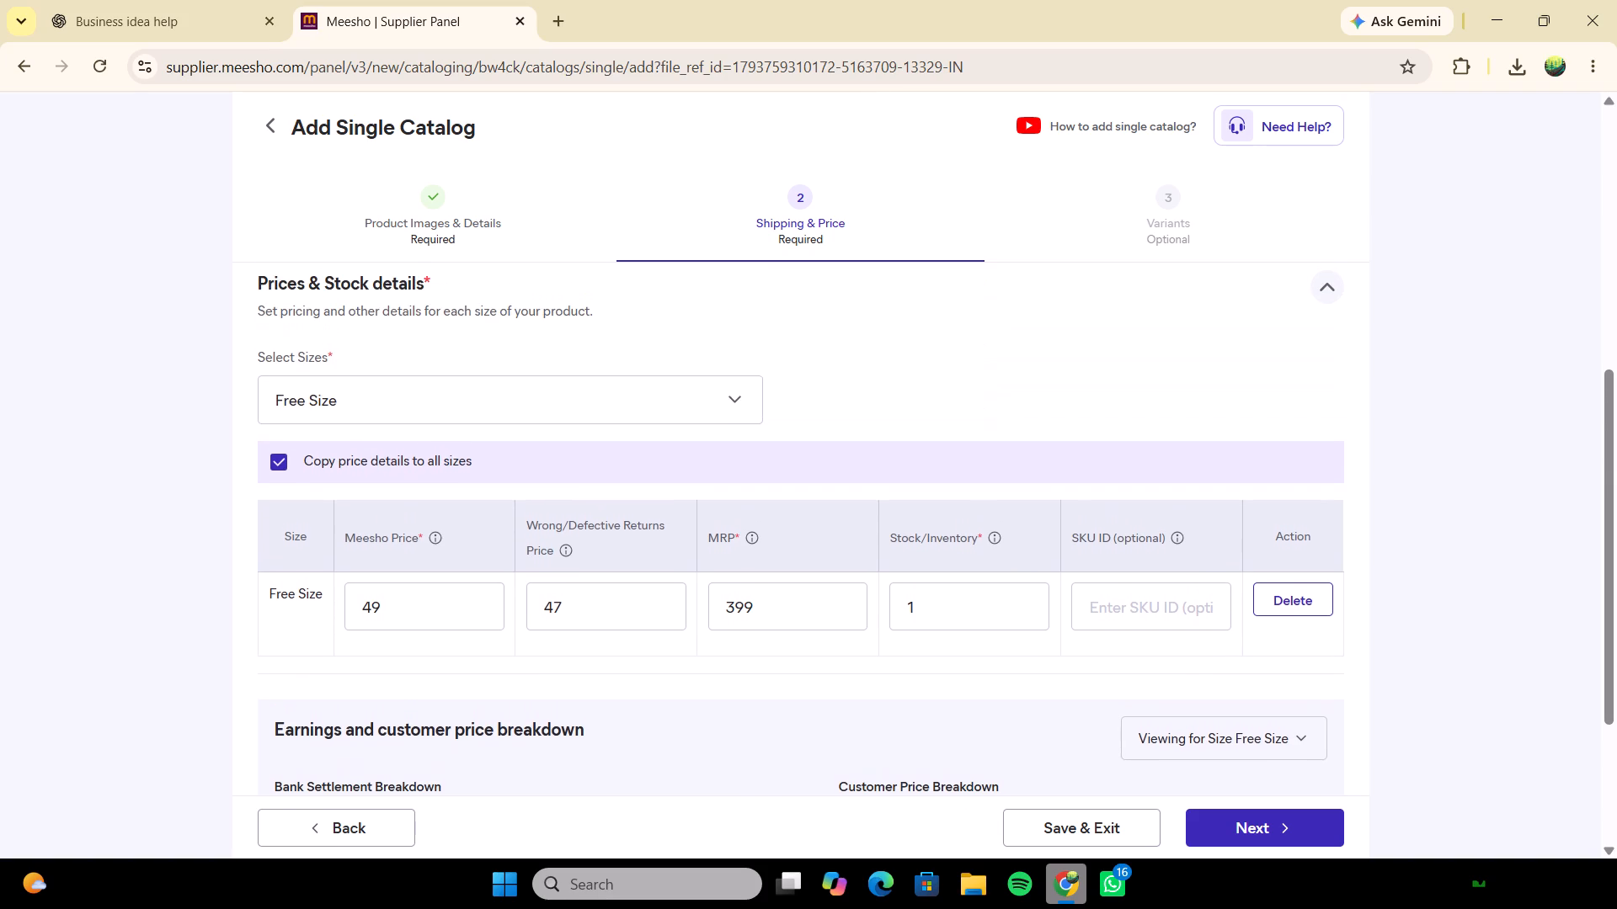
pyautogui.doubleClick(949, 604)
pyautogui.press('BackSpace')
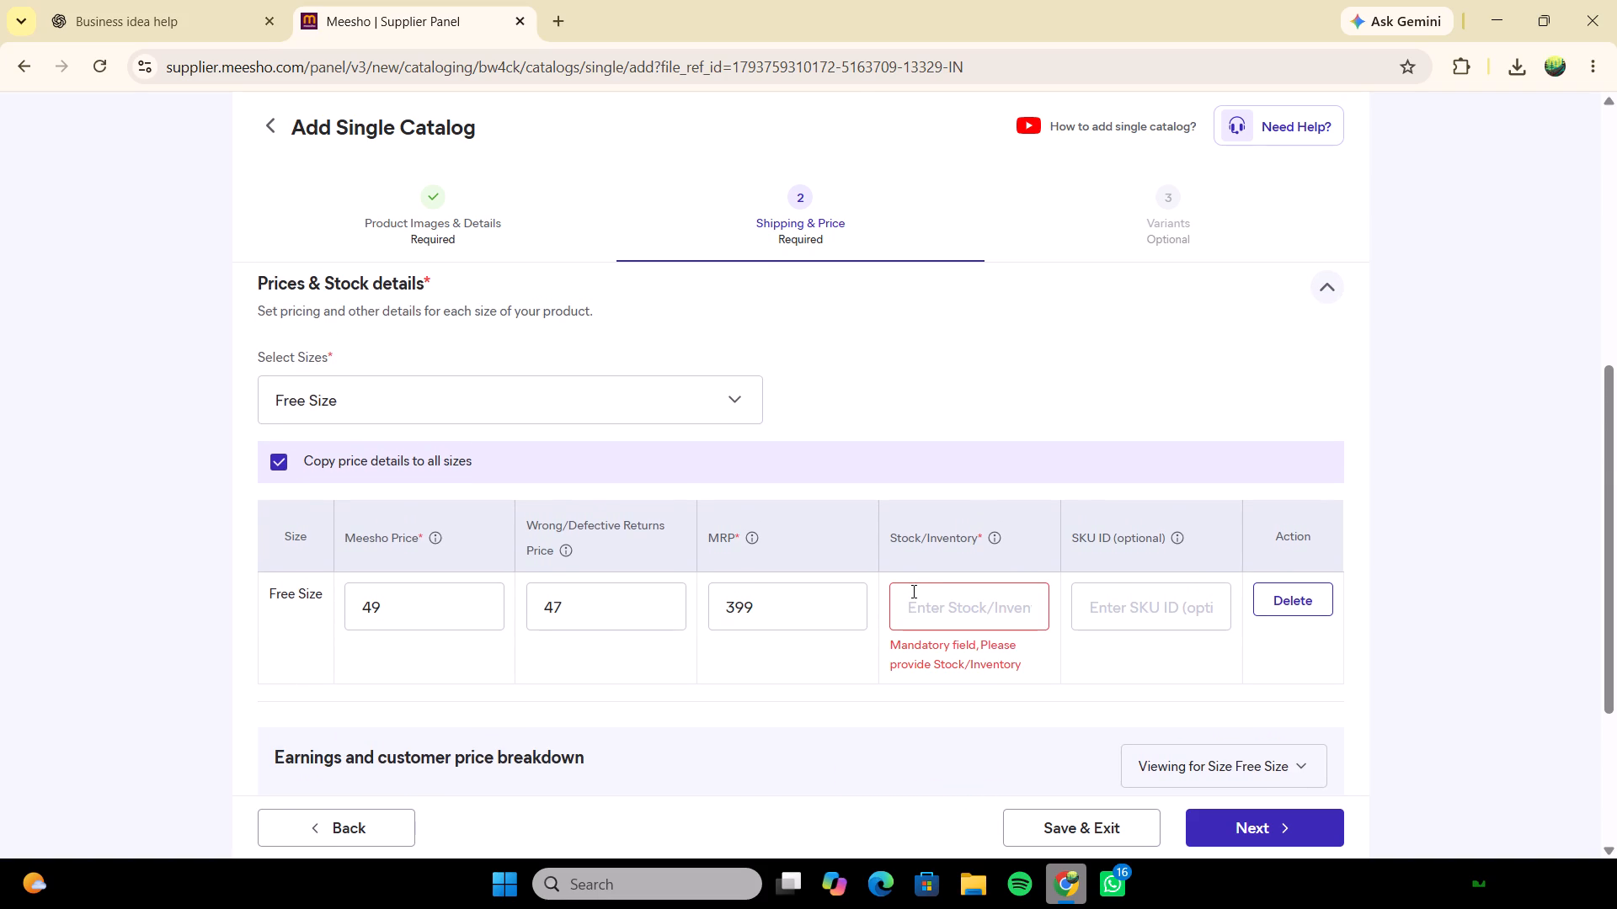
# Expand the tax line of the Bank Settlement Breakdown to examine GST and TDS, and collapse it again.
pyautogui.scroll(-3, 901, 588)
pyautogui.scroll(-2, 817, 581)
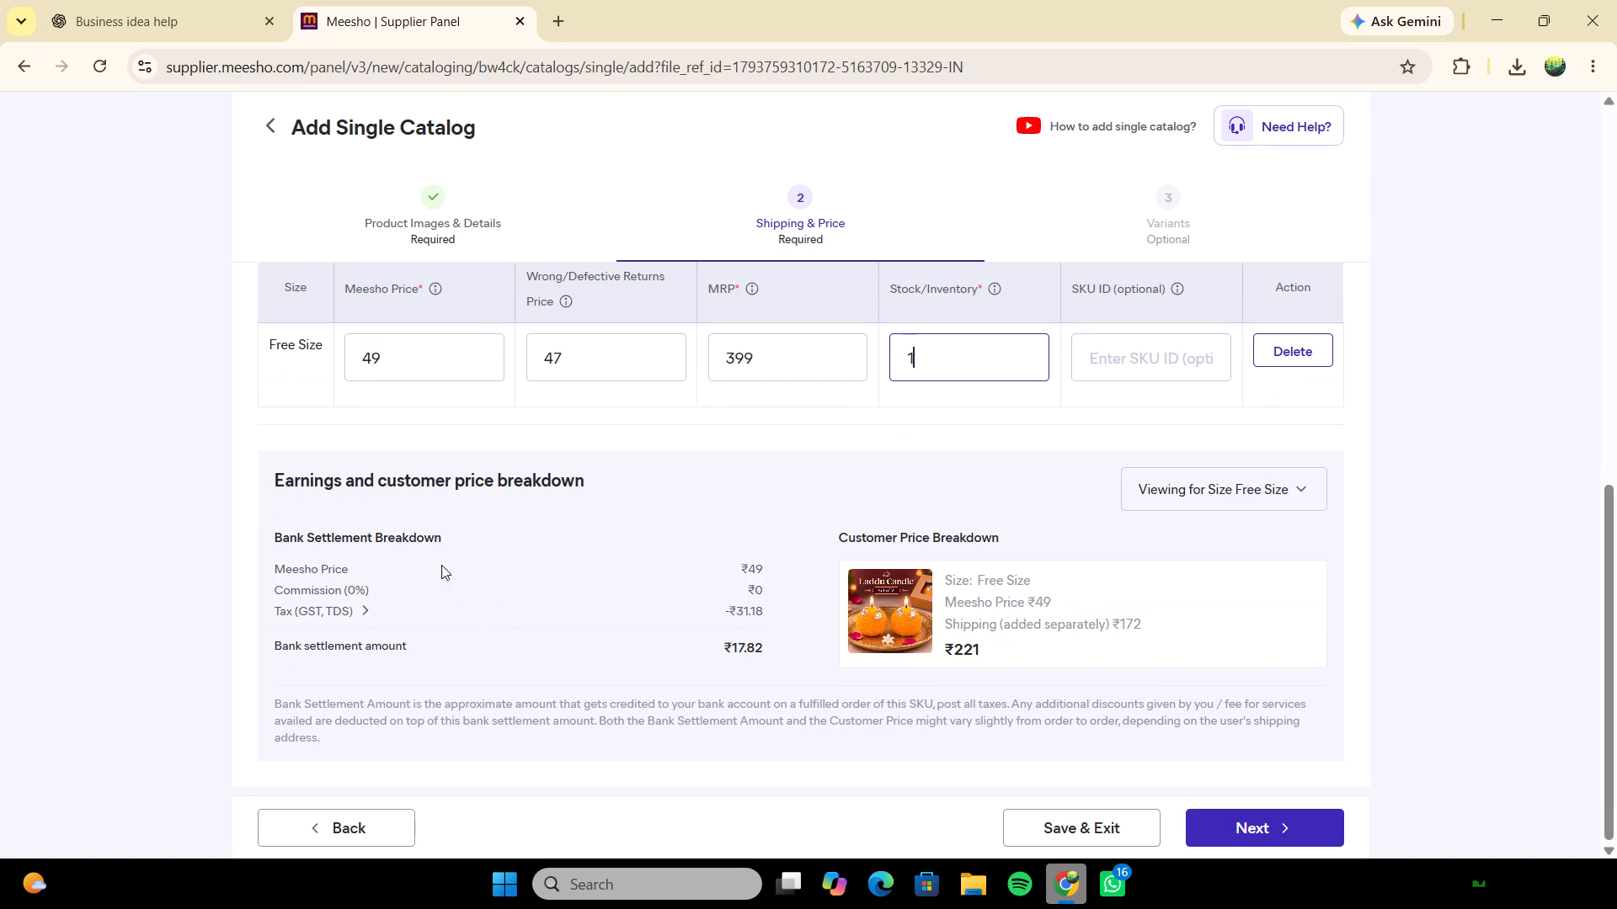
pyautogui.click(337, 613)
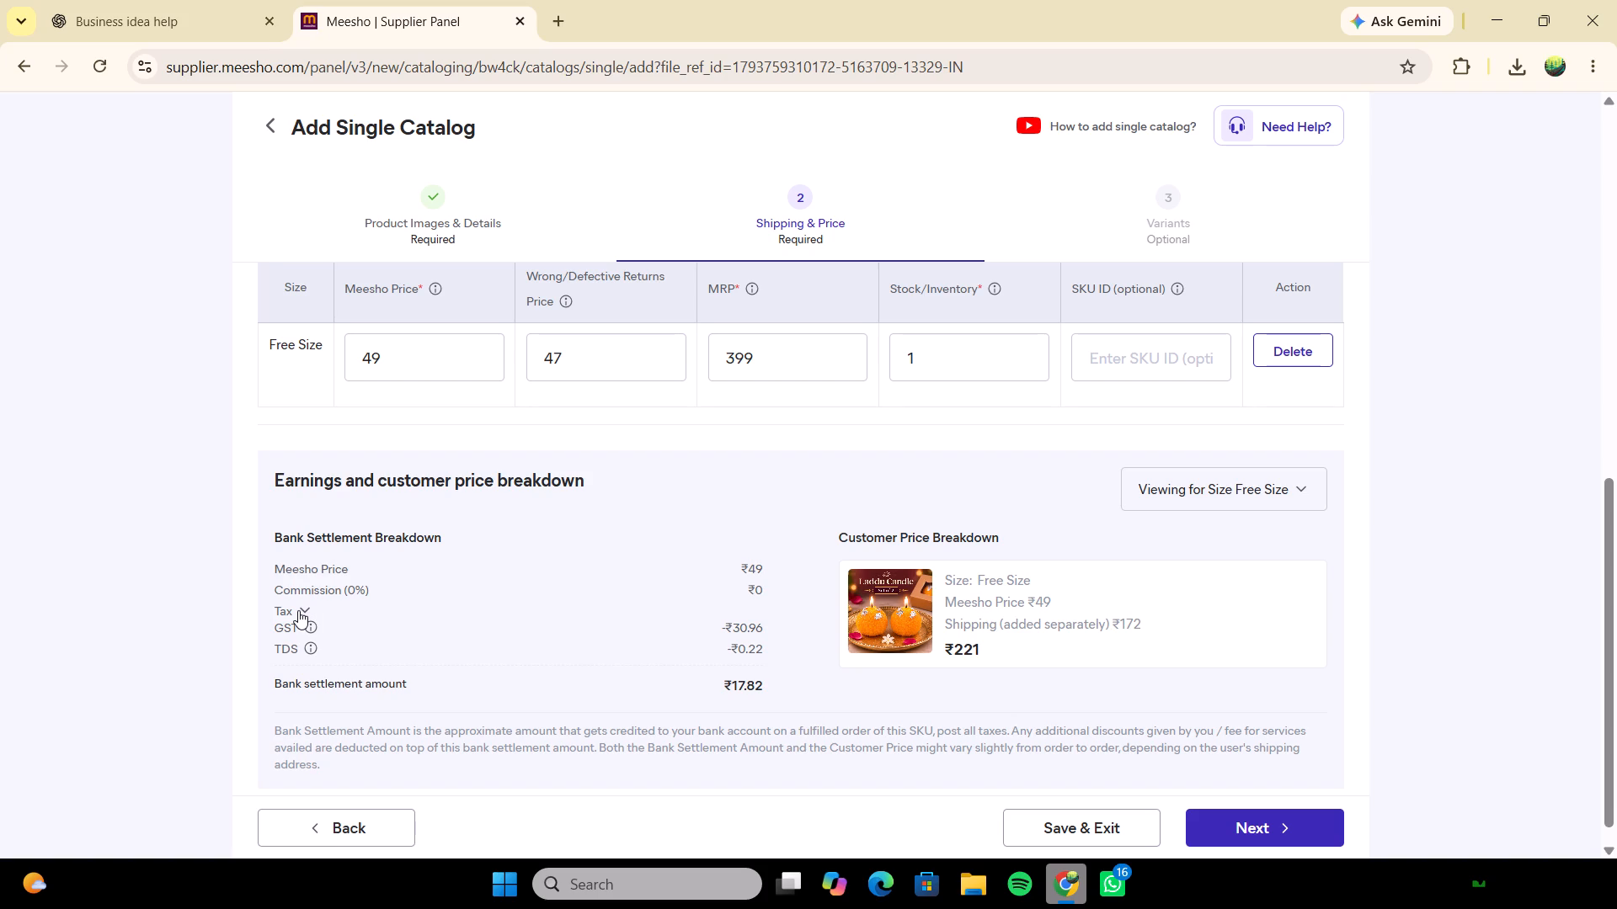
pyautogui.click(362, 651)
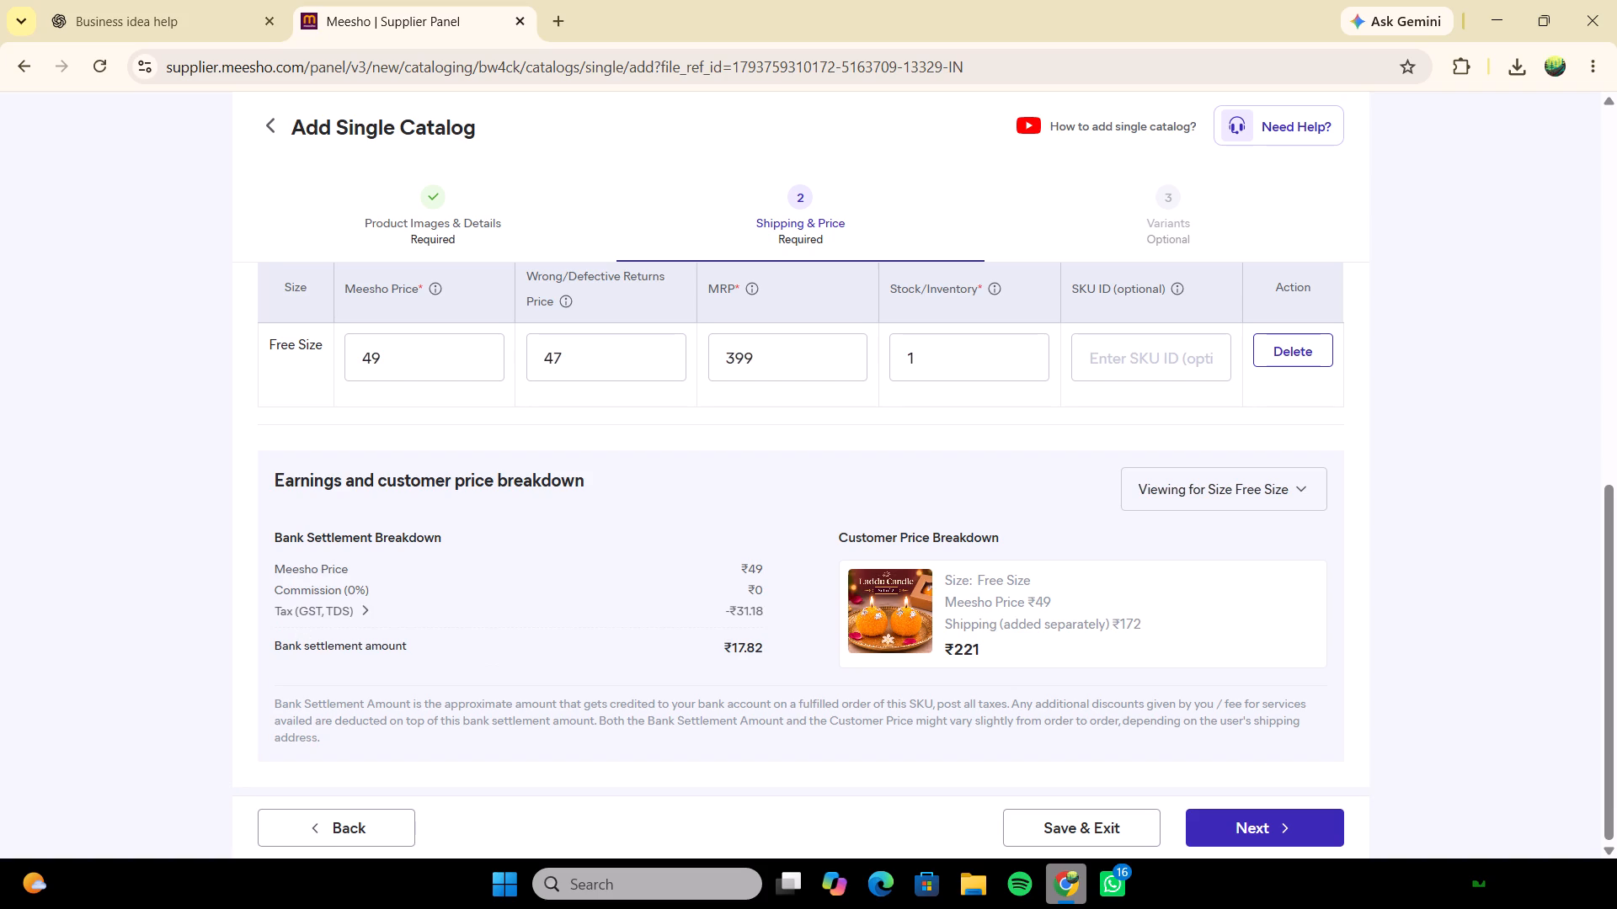
pyautogui.click(410, 647)
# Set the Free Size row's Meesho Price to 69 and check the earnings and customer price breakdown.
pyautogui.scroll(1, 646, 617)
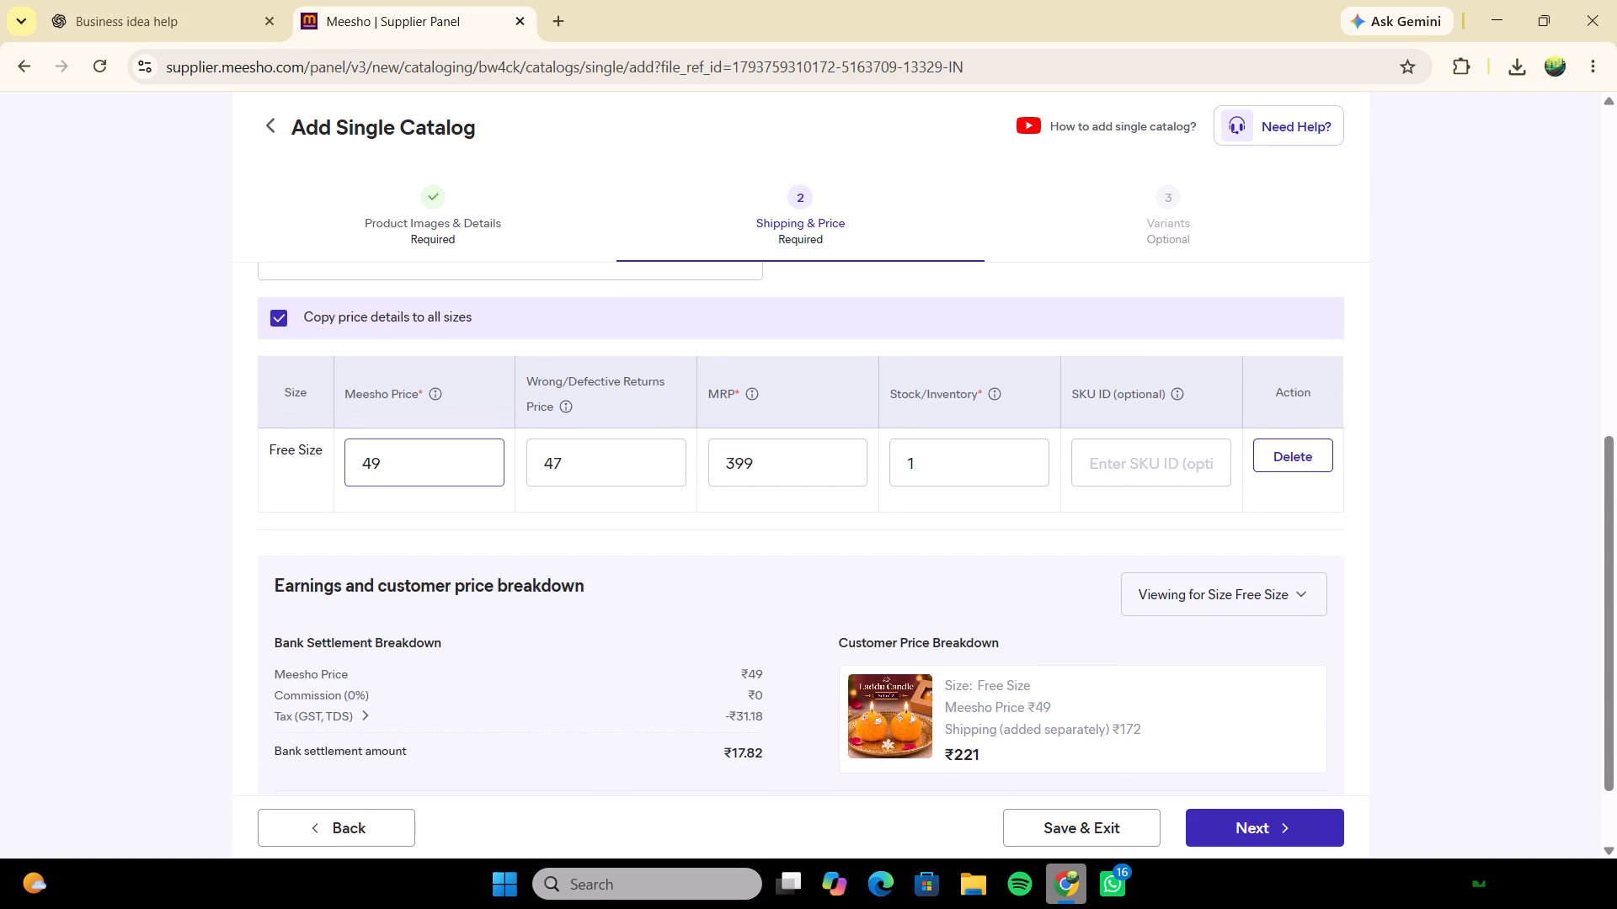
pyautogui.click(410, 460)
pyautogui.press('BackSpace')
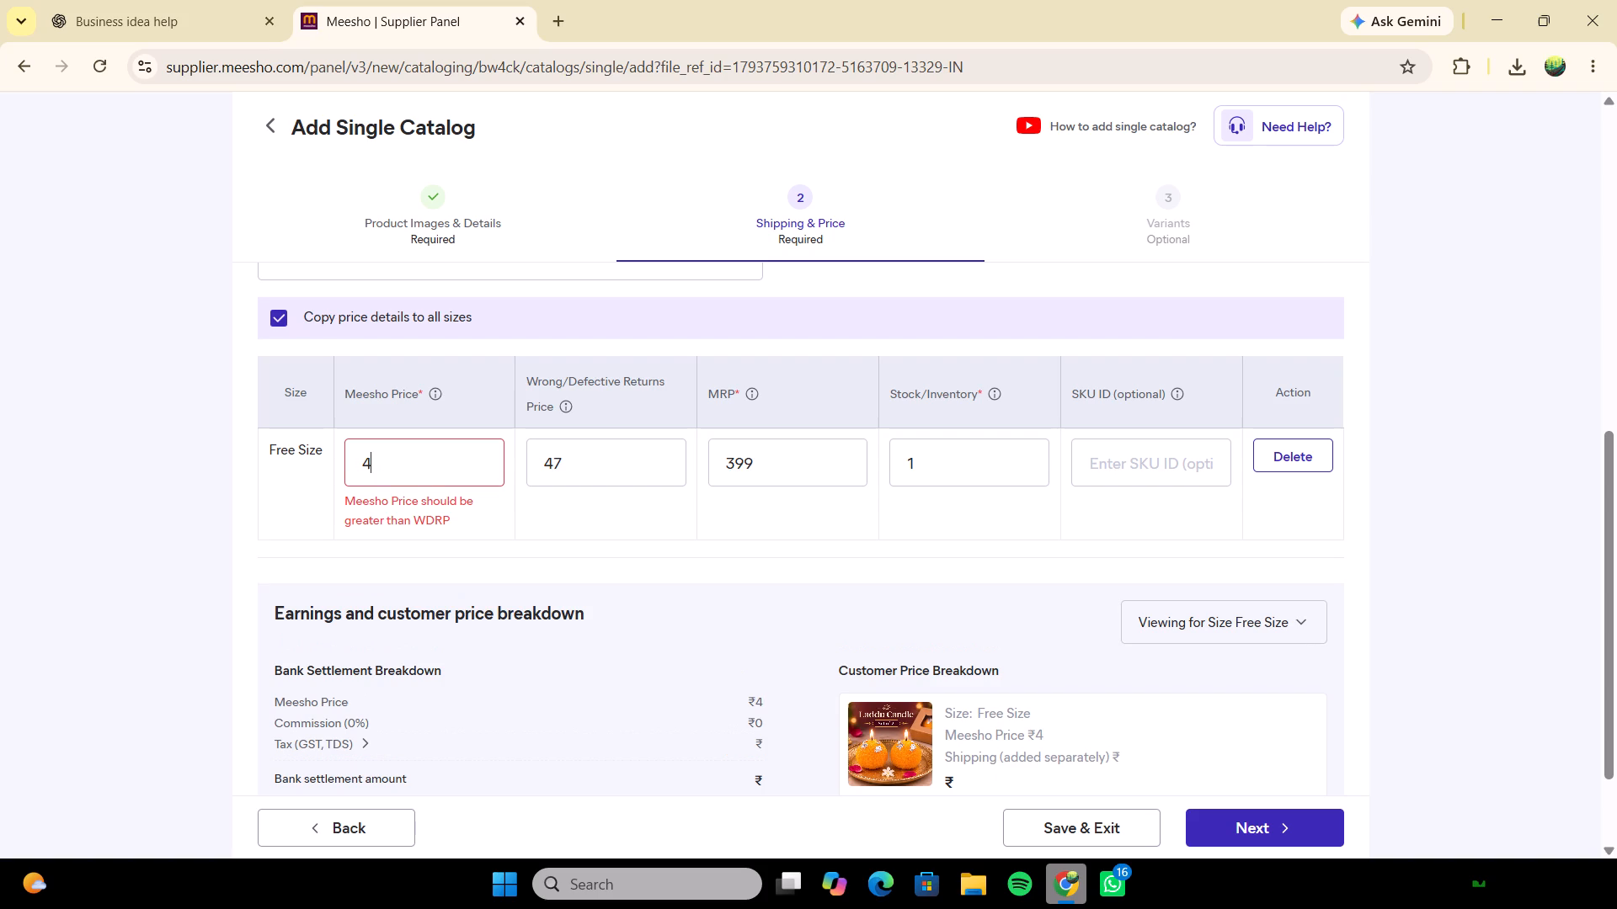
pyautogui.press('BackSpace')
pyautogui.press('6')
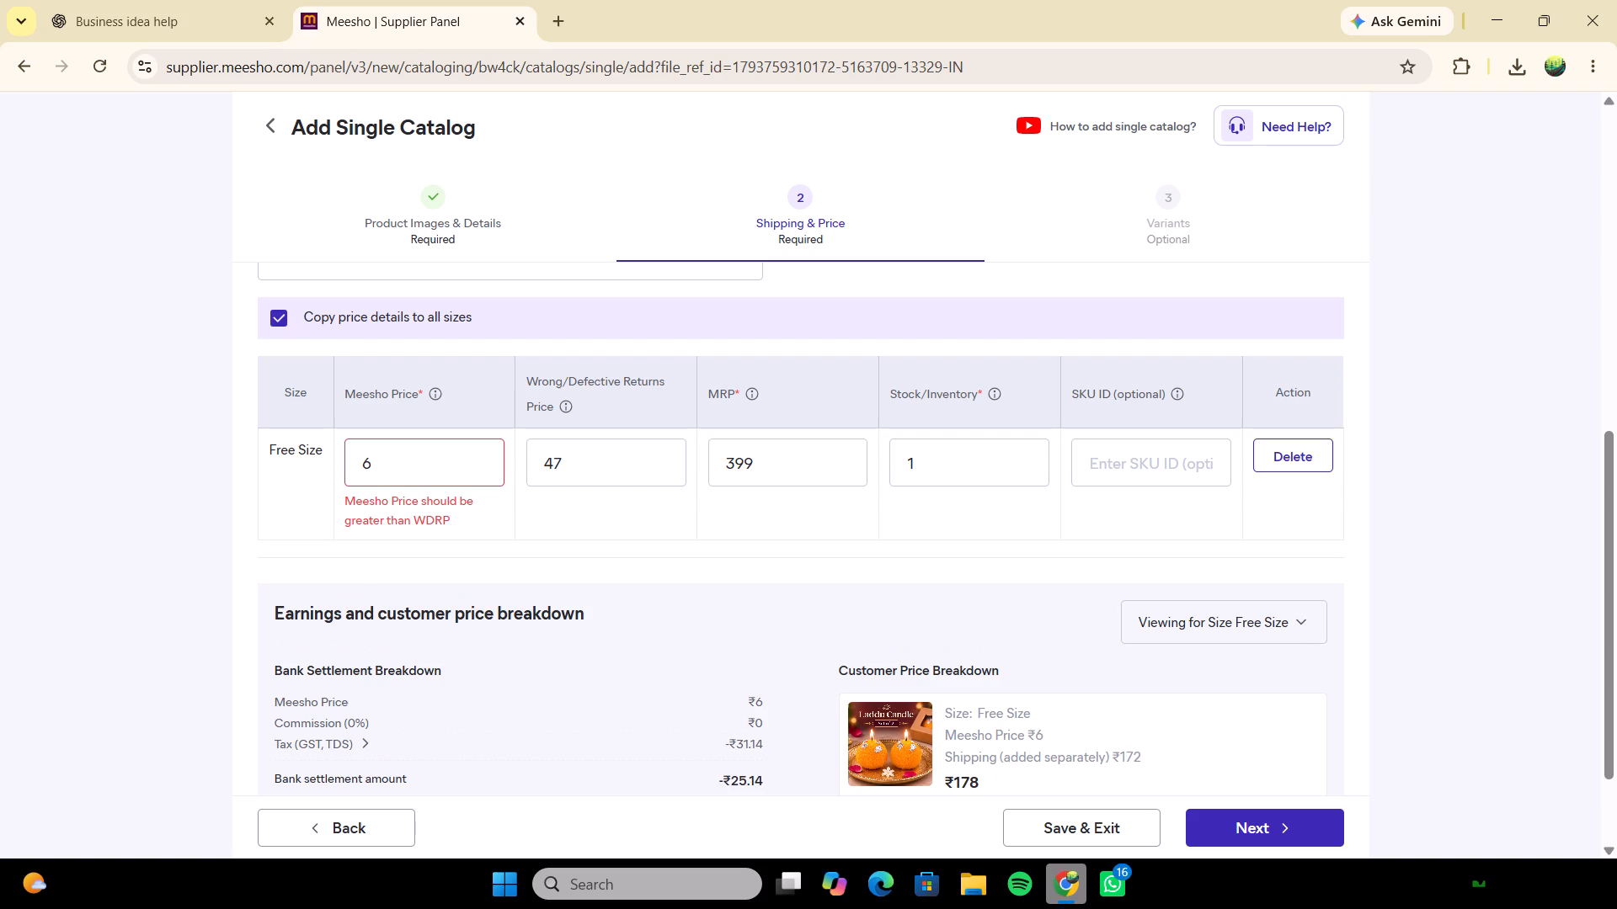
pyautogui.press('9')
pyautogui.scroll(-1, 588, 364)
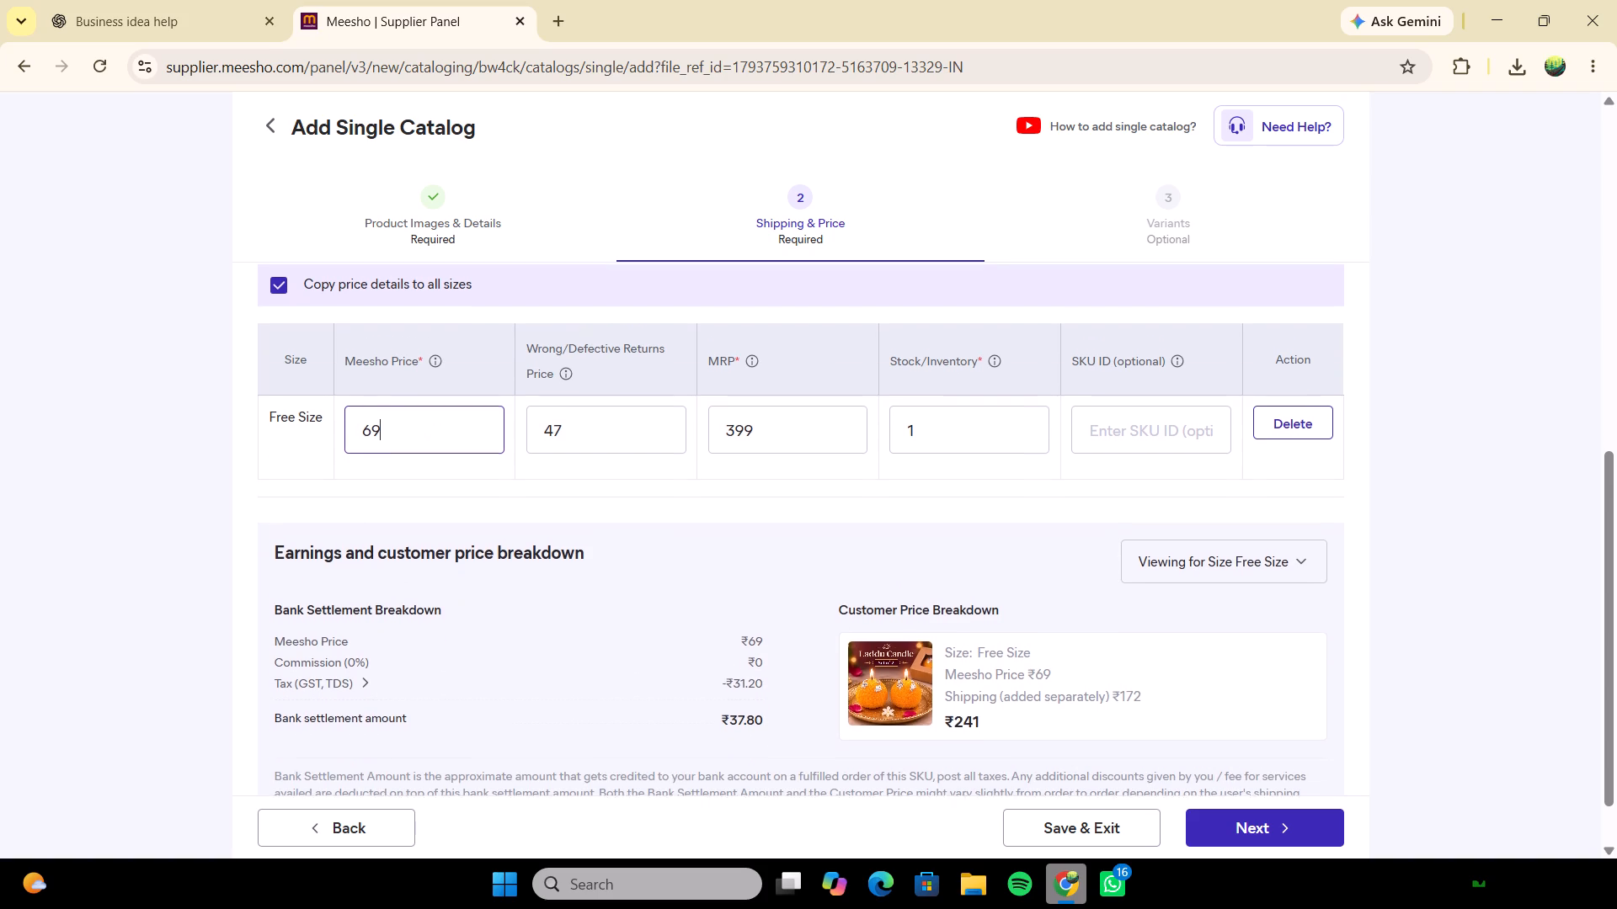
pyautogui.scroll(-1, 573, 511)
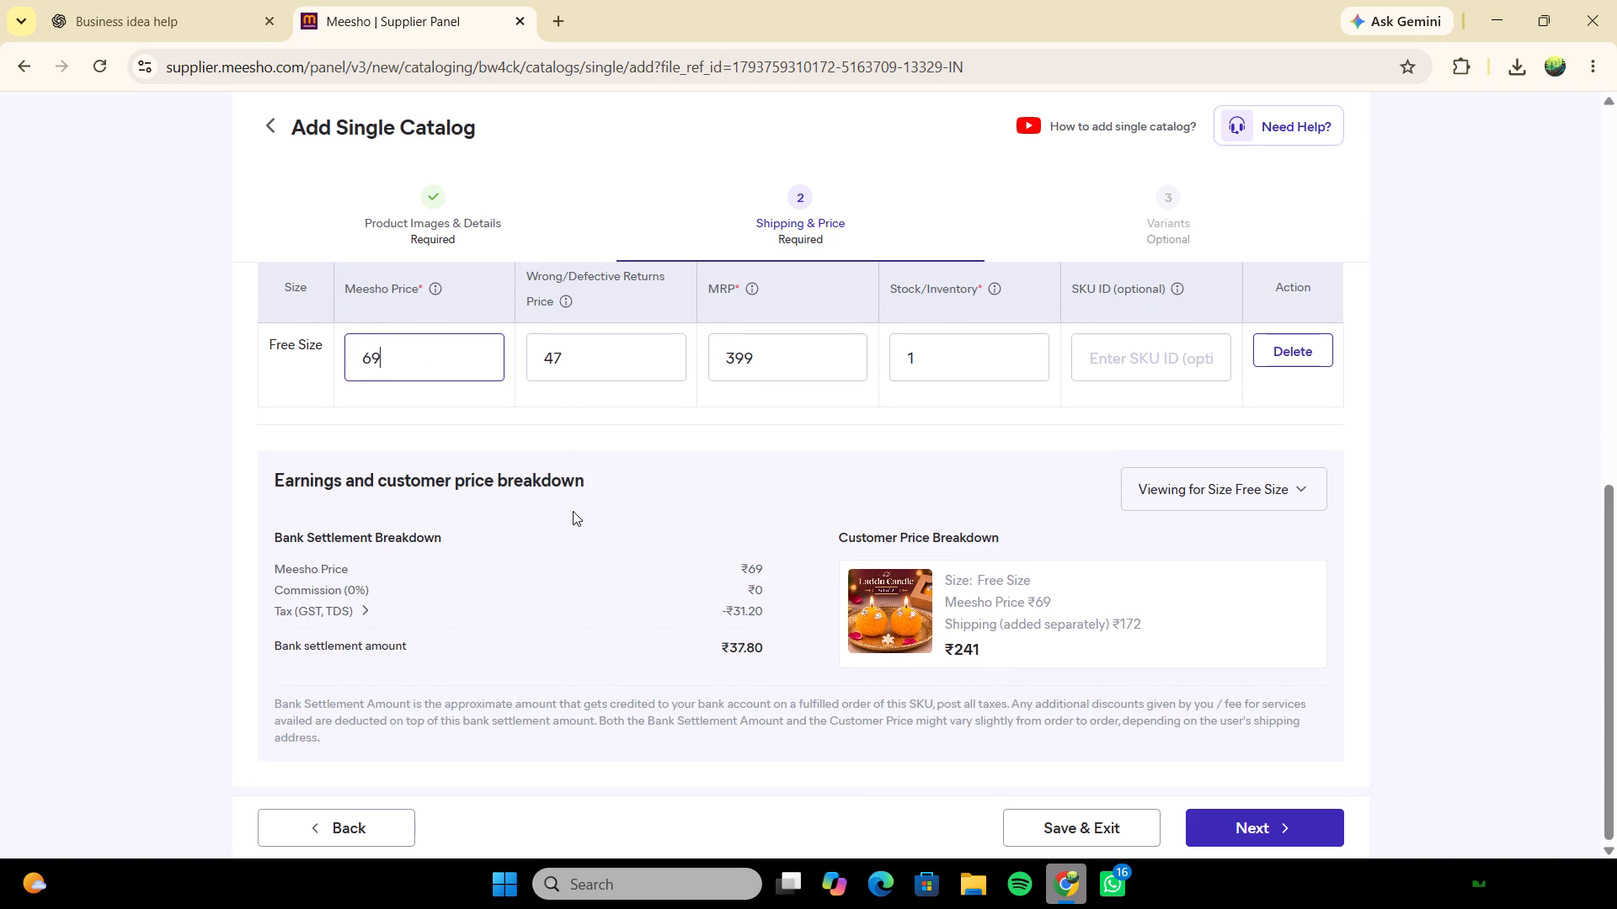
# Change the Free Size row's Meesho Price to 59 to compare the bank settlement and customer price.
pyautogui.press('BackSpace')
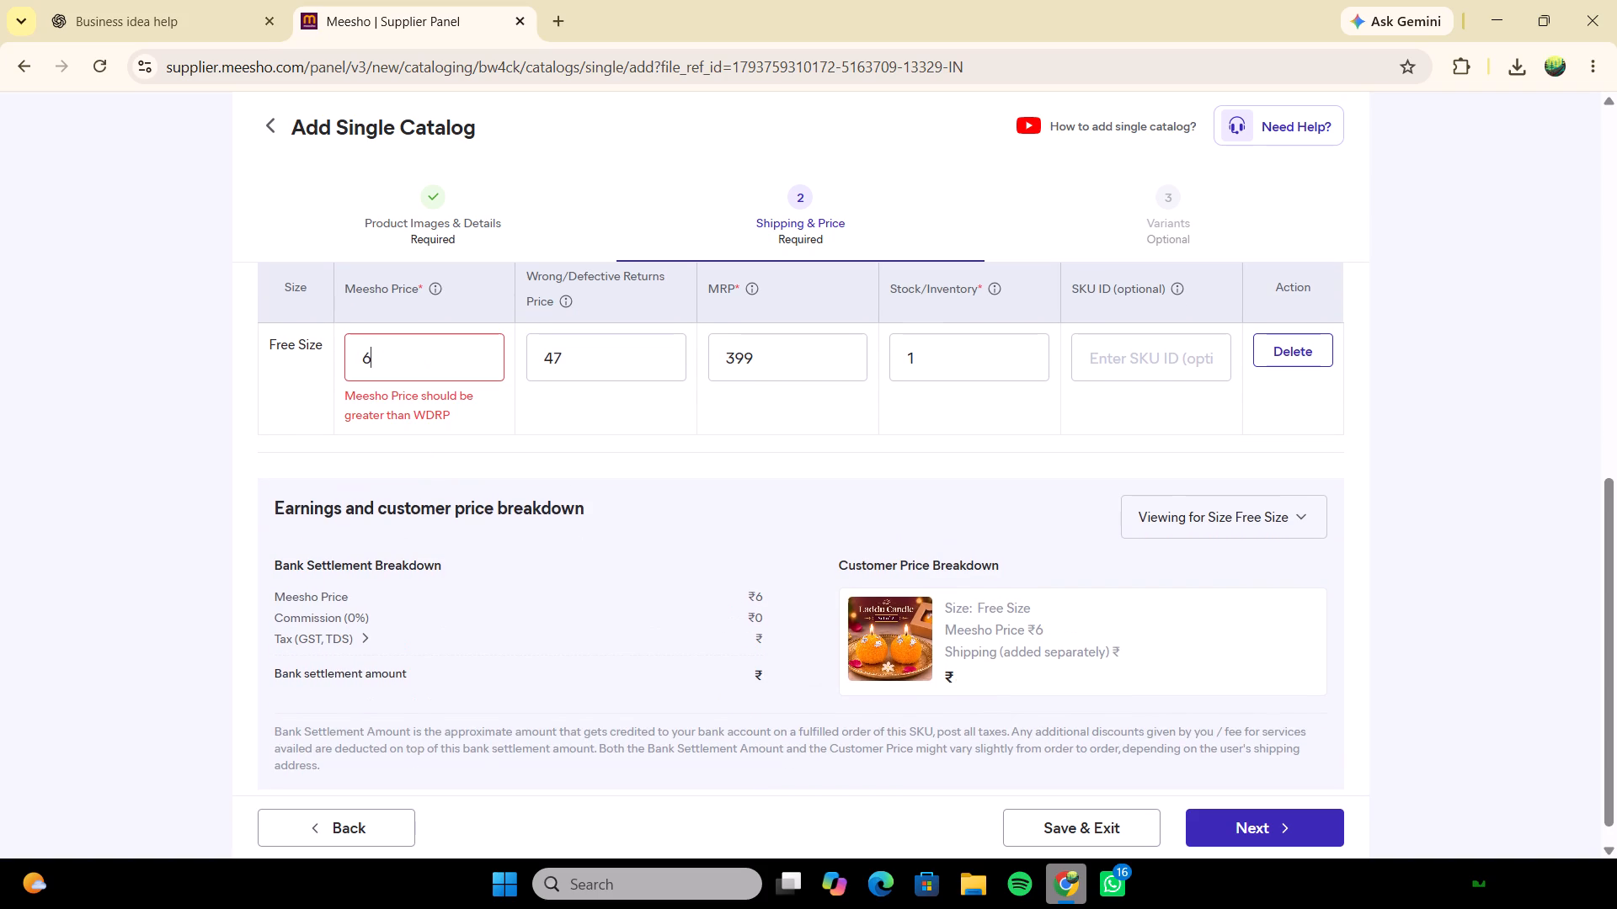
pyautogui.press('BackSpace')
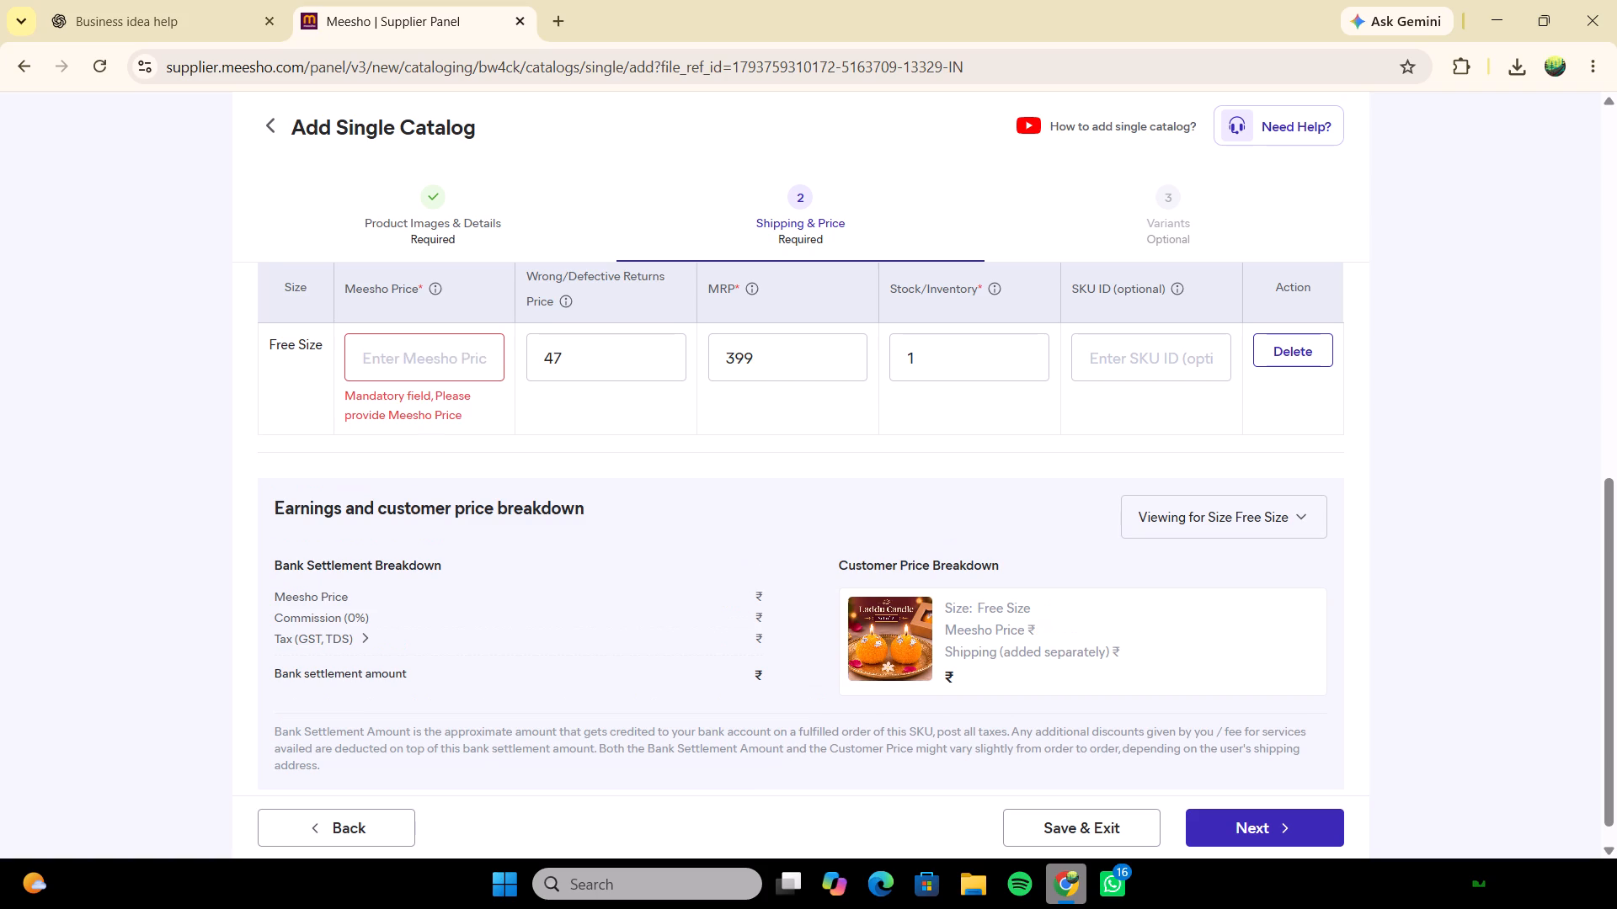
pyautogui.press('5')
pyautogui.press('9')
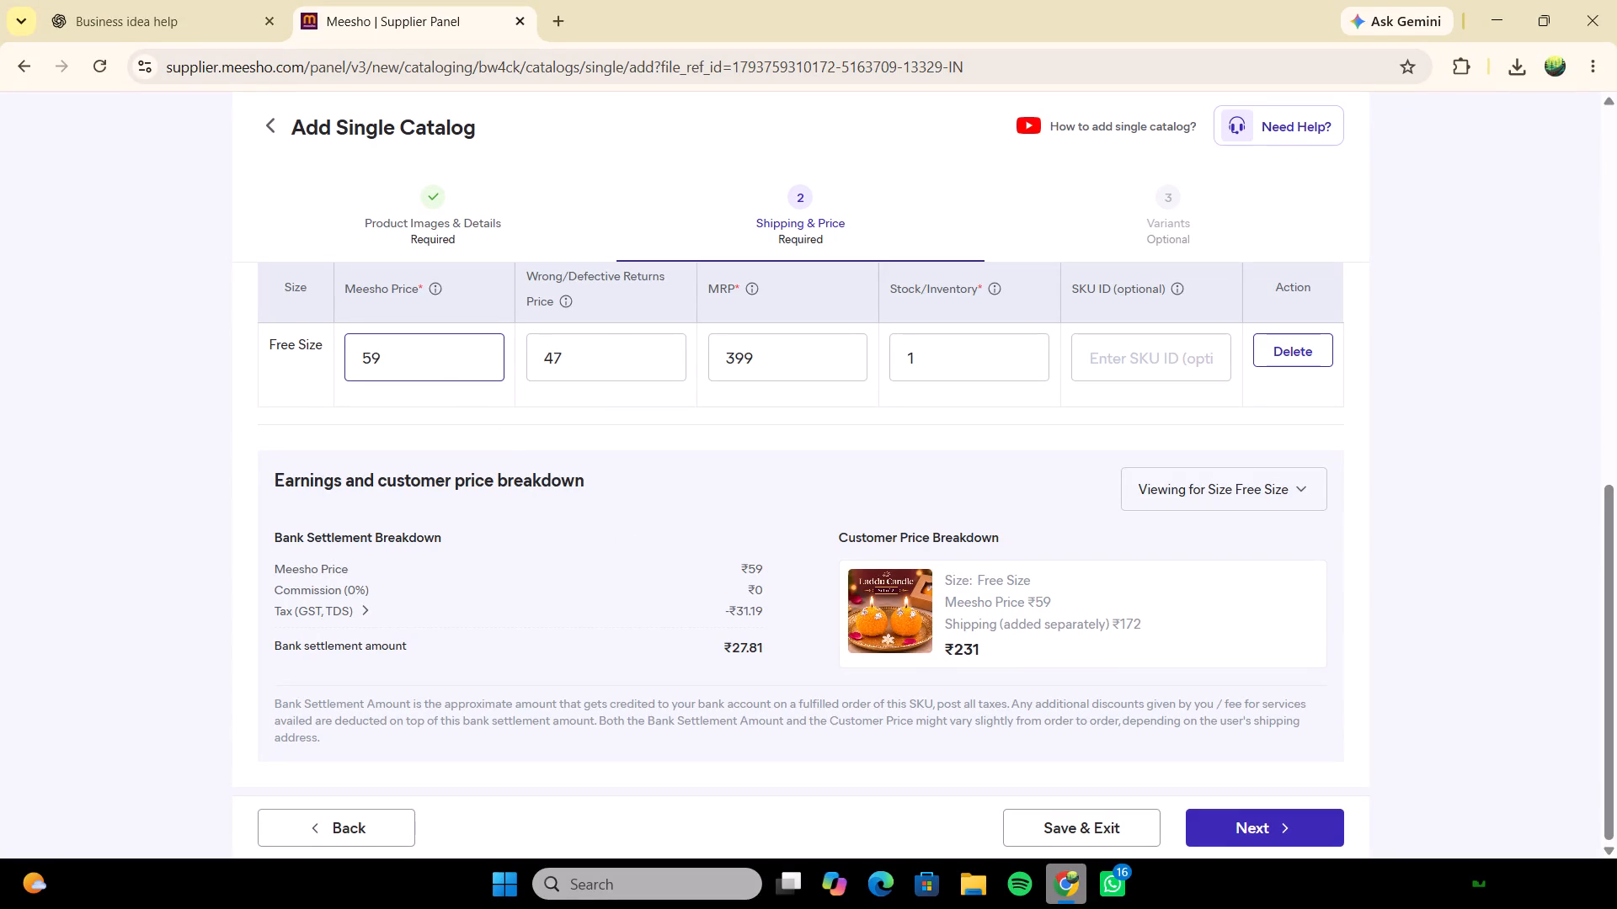
# Set the Free Size row's Meesho Price to 65.
pyautogui.press('BackSpace')
pyautogui.press('BackSpace')
pyautogui.press('6')
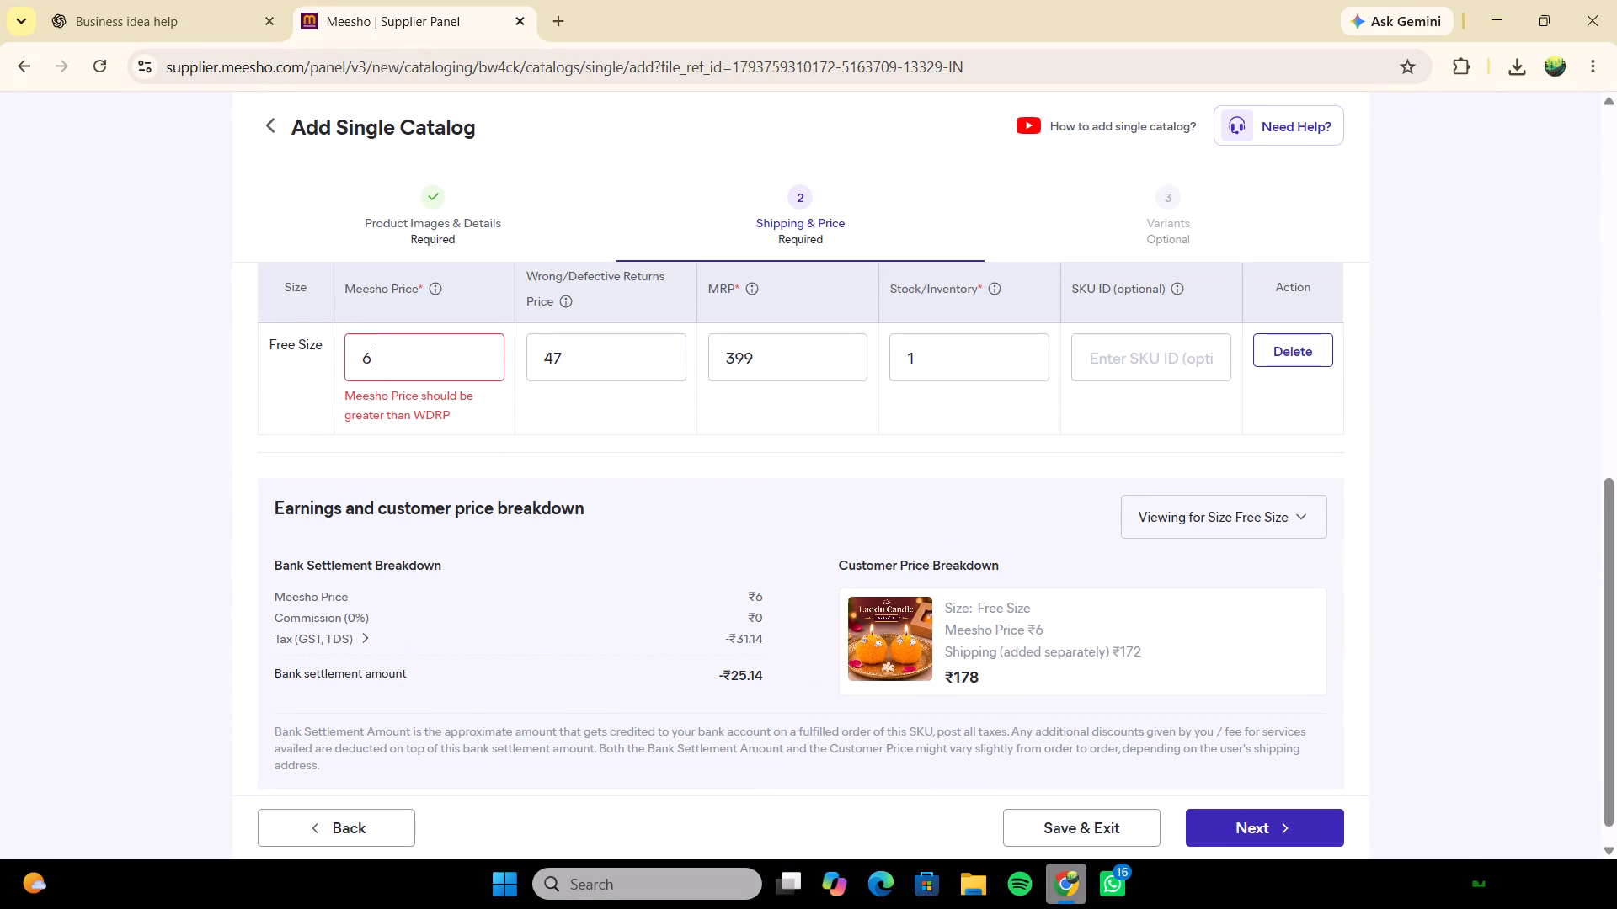
pyautogui.press('5')
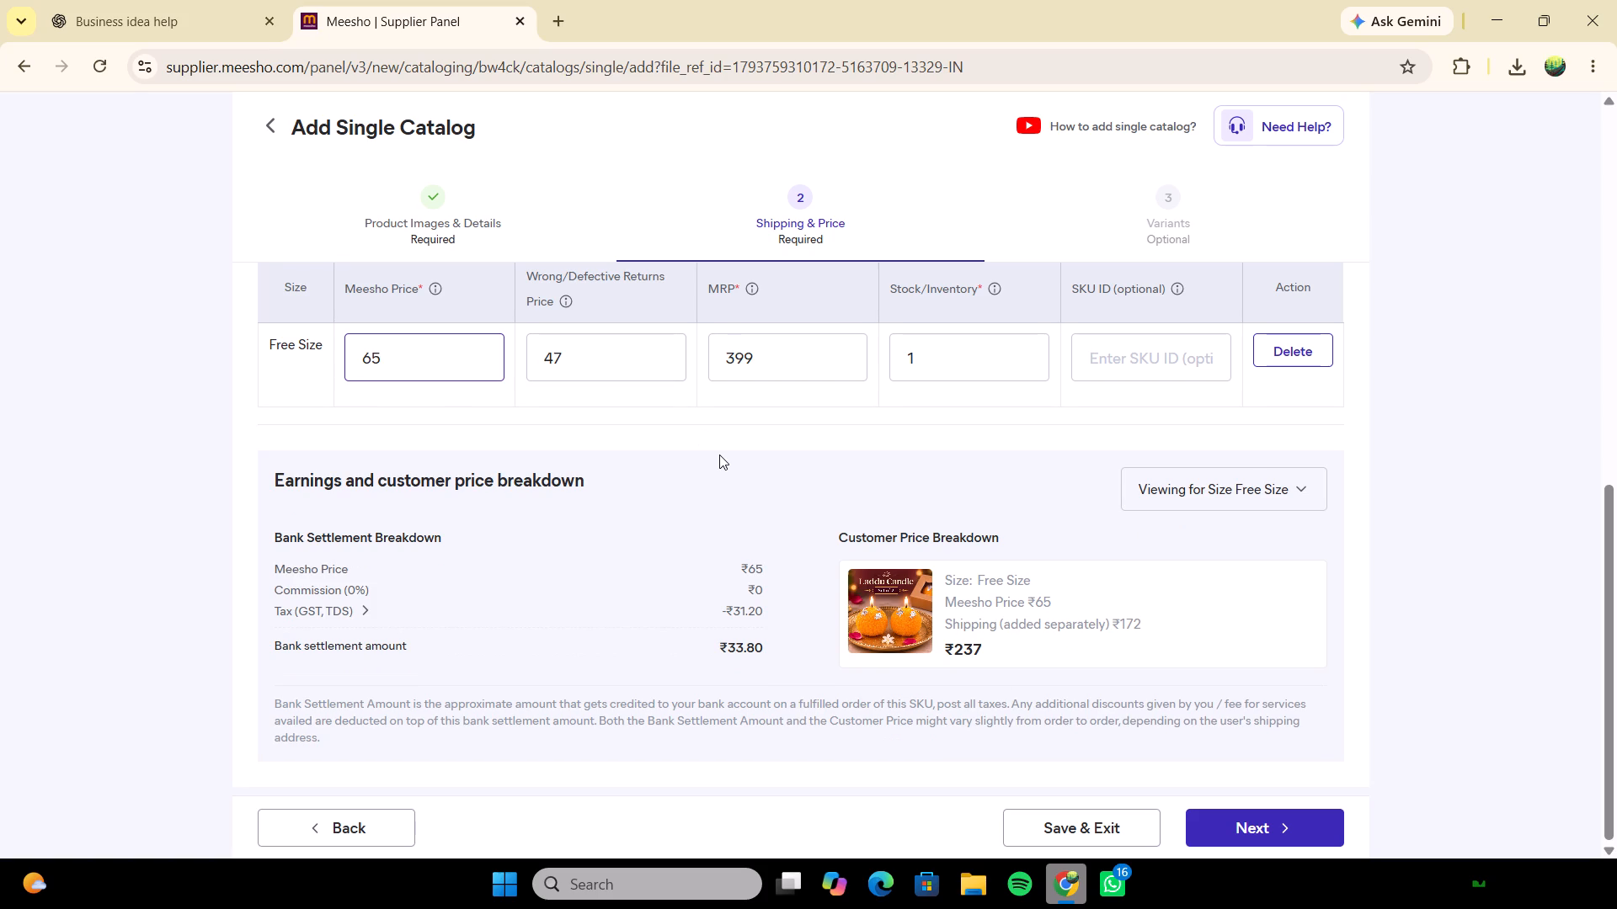
# Review the Prices & Stock details together with the earnings and customer price breakdown for Free Size.
pyautogui.scroll(-1, 718, 454)
pyautogui.scroll(3, 1184, 726)
pyautogui.scroll(-2, 1183, 726)
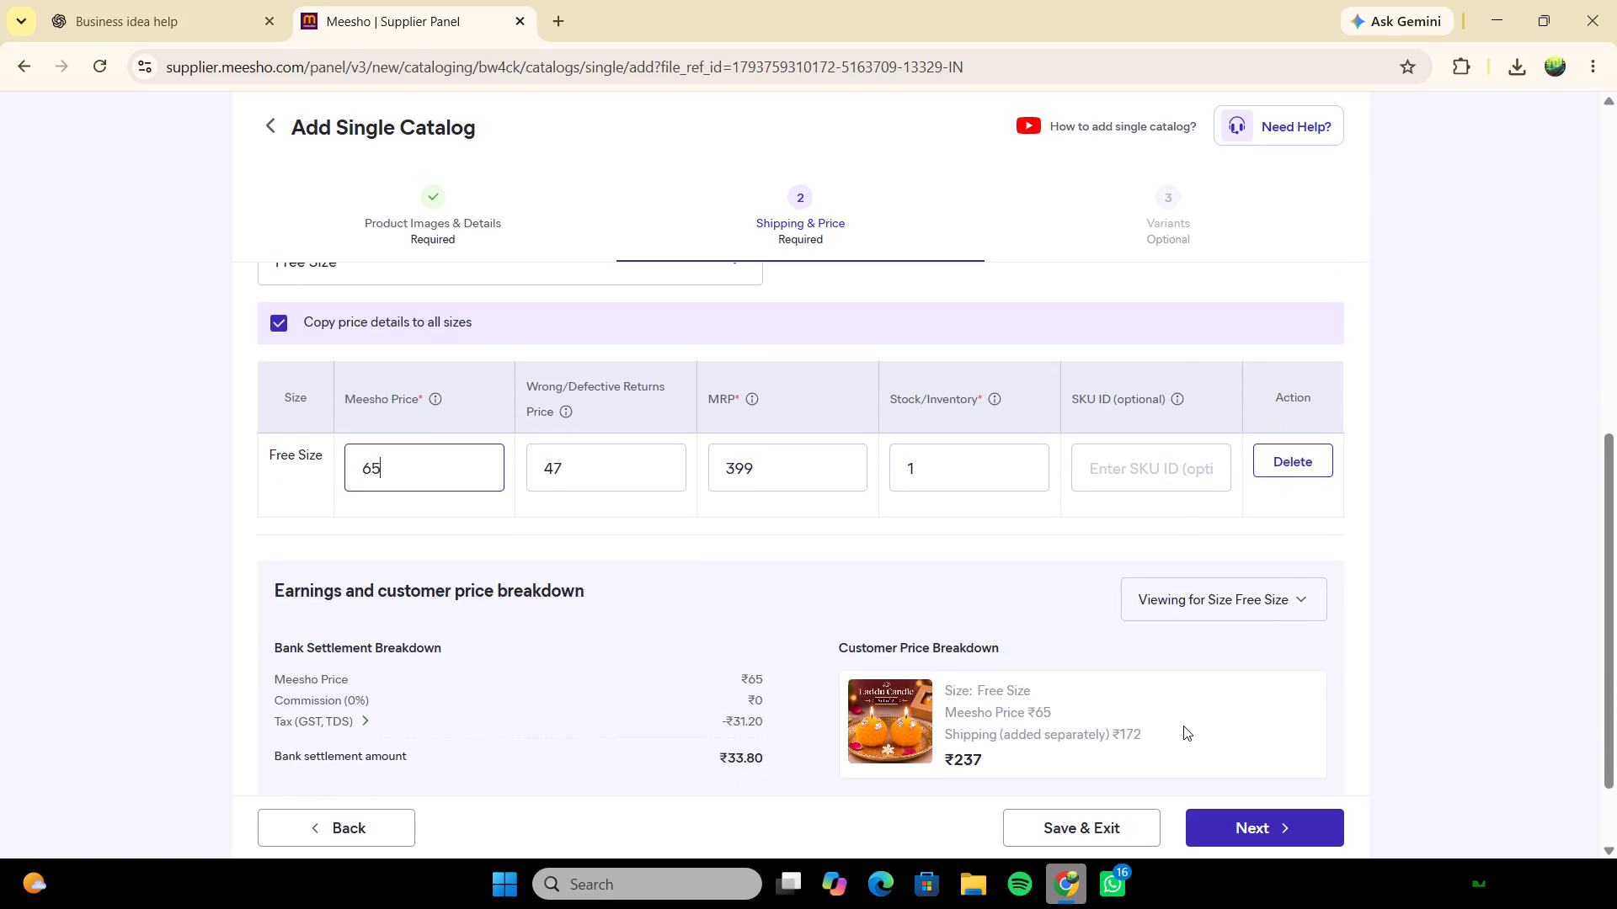
pyautogui.scroll(4, 1183, 726)
pyautogui.scroll(-2, 1182, 724)
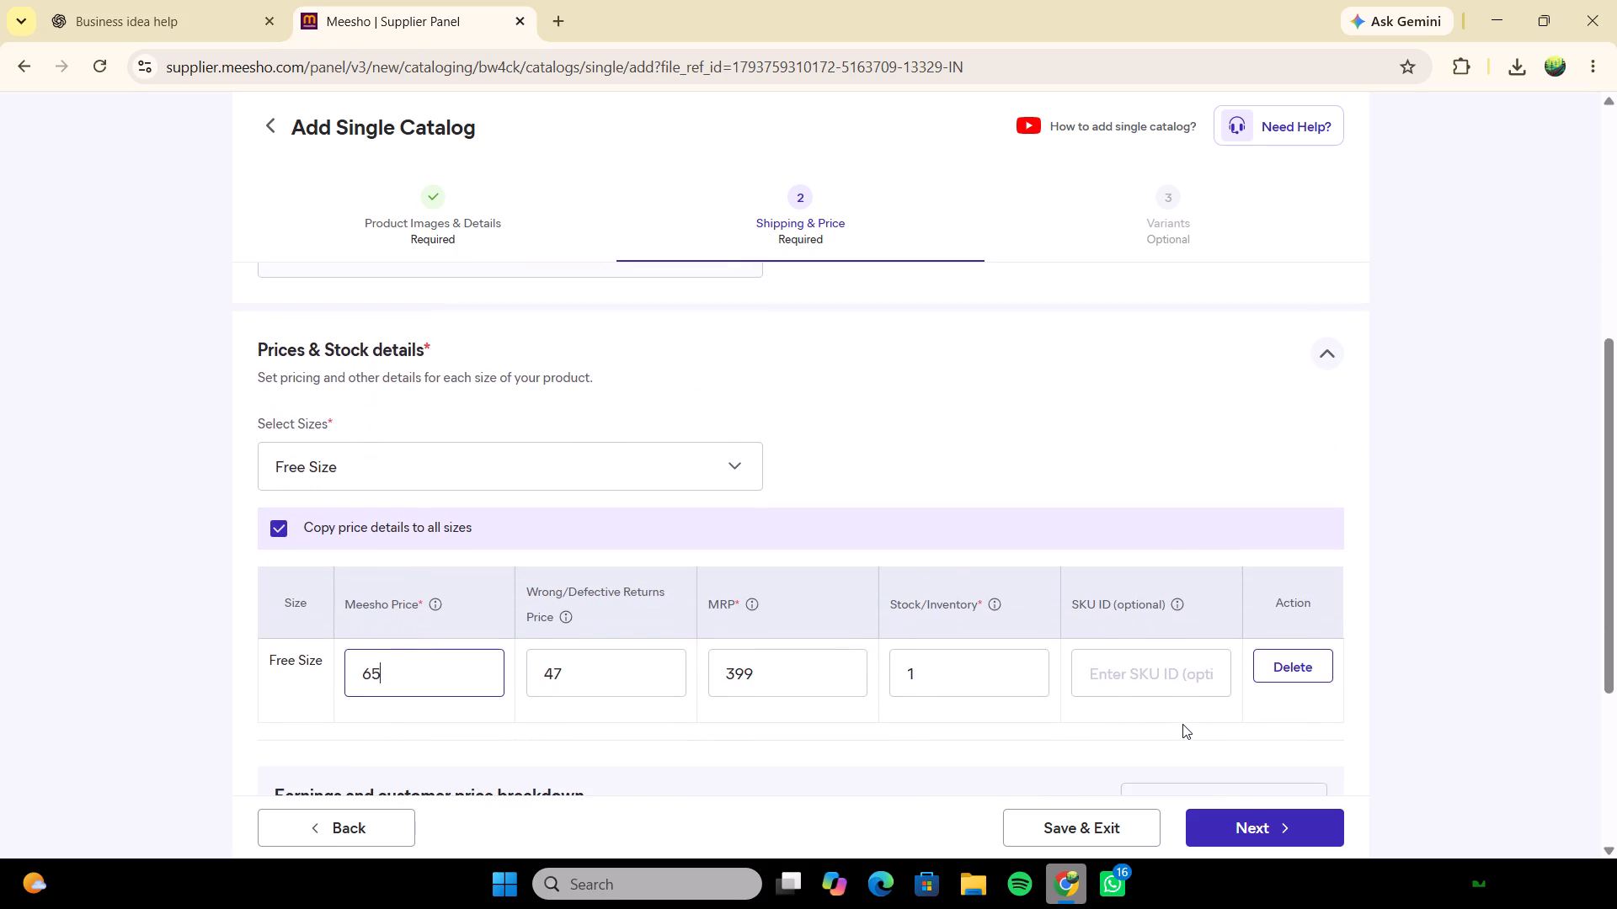
pyautogui.scroll(1, 1182, 724)
pyautogui.scroll(-6, 1173, 721)
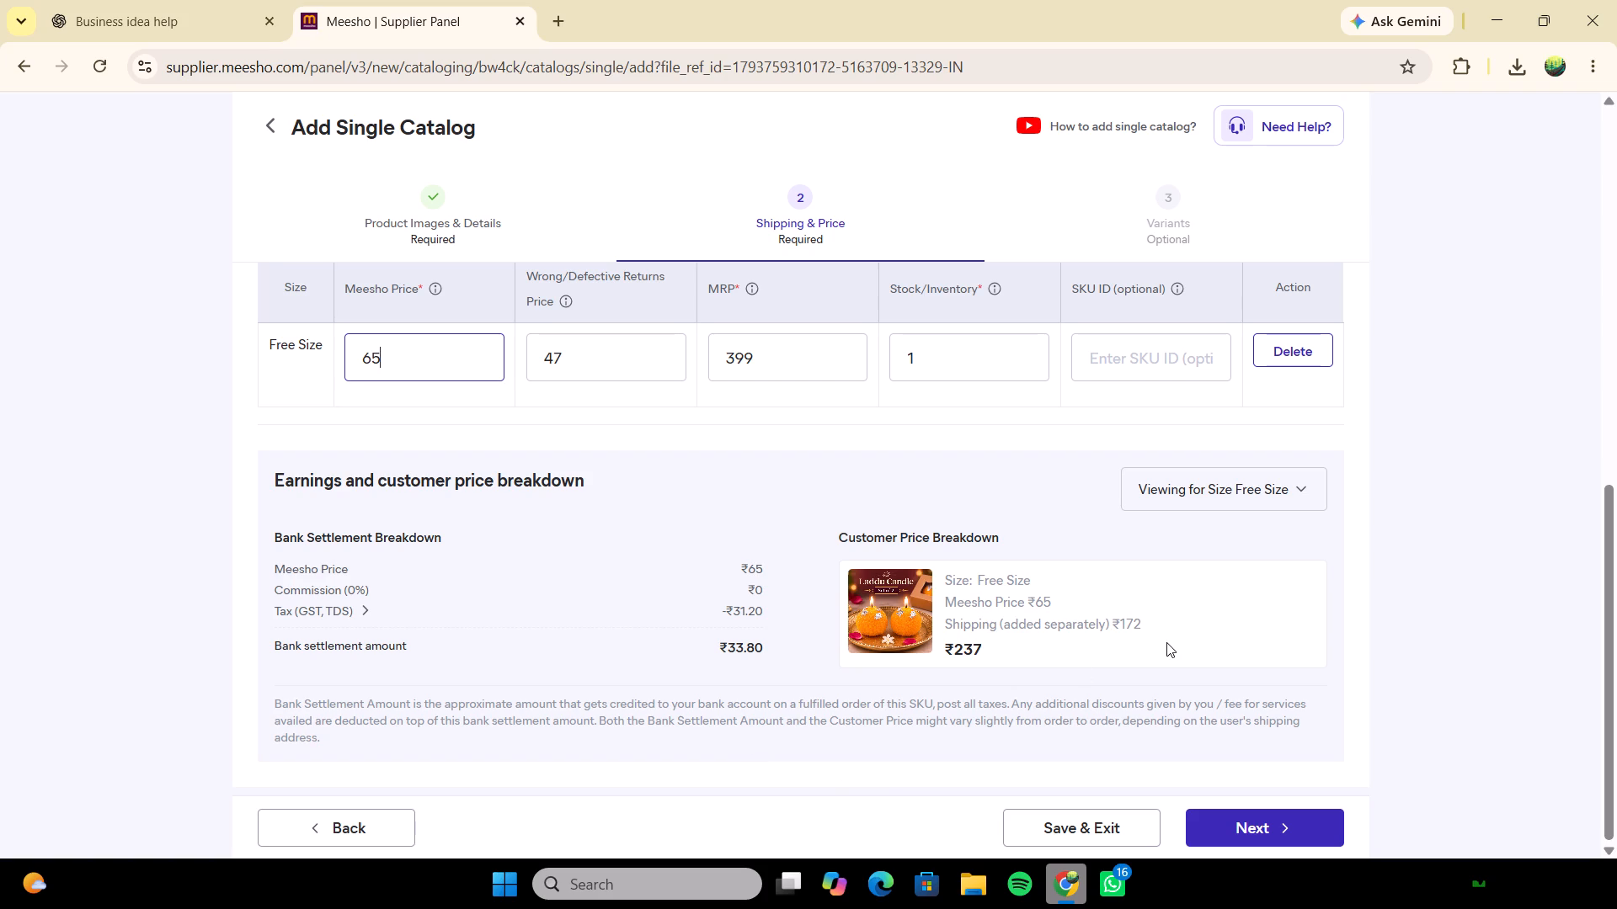
pyautogui.click(1240, 486)
pyautogui.click(1240, 486)
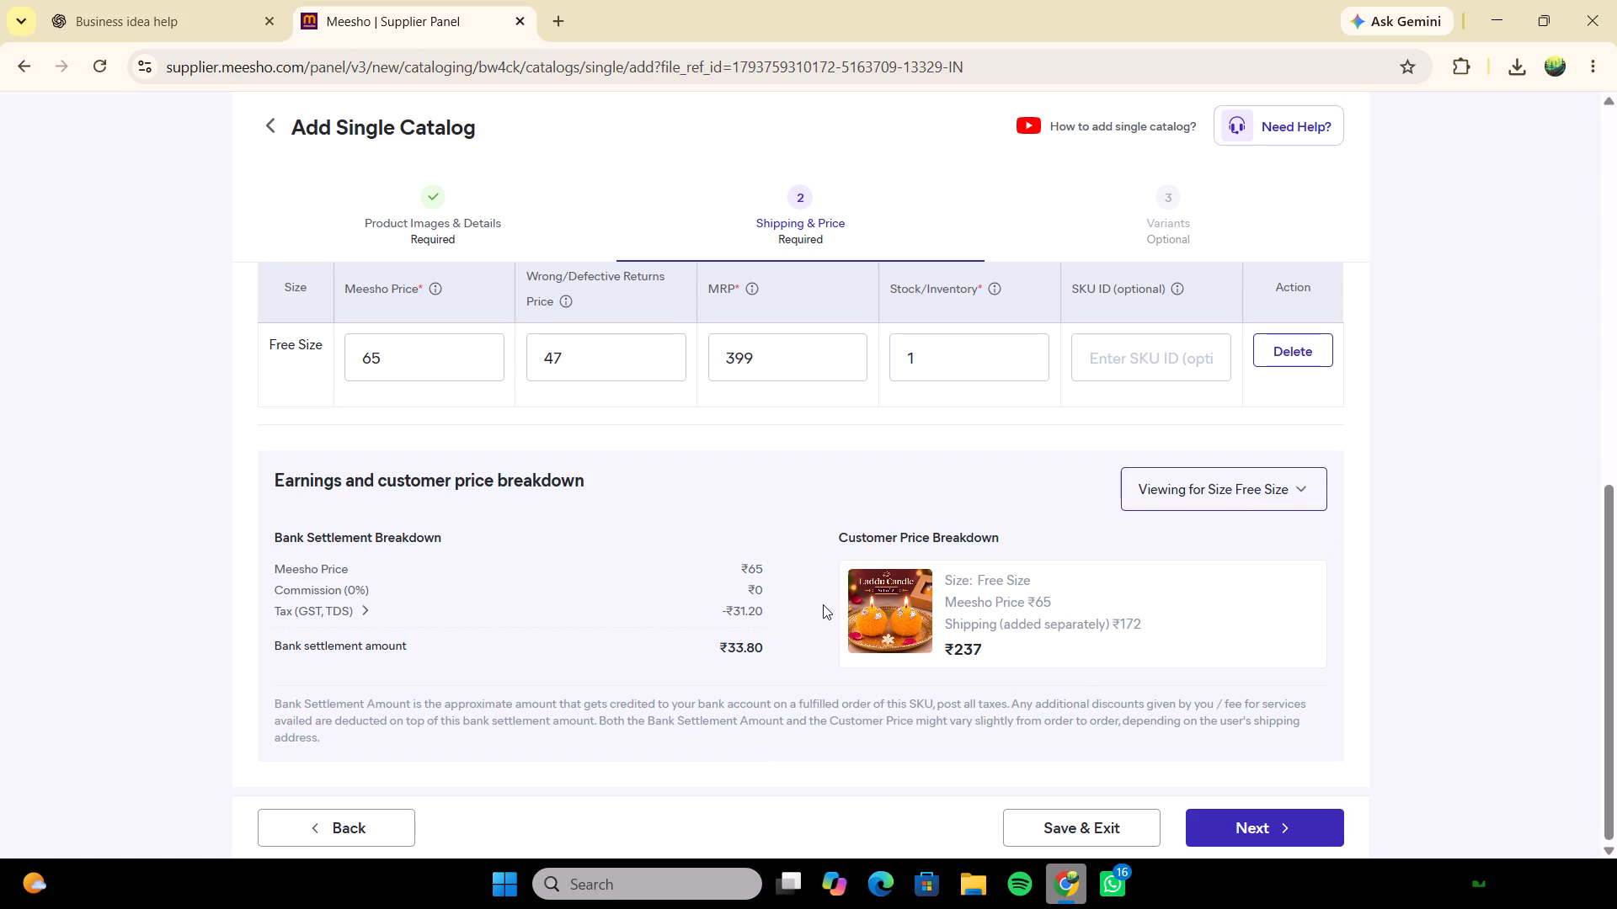
# Return to Product Images & Details and review the product's attributes and its uploaded images.
pyautogui.scroll(7, 823, 604)
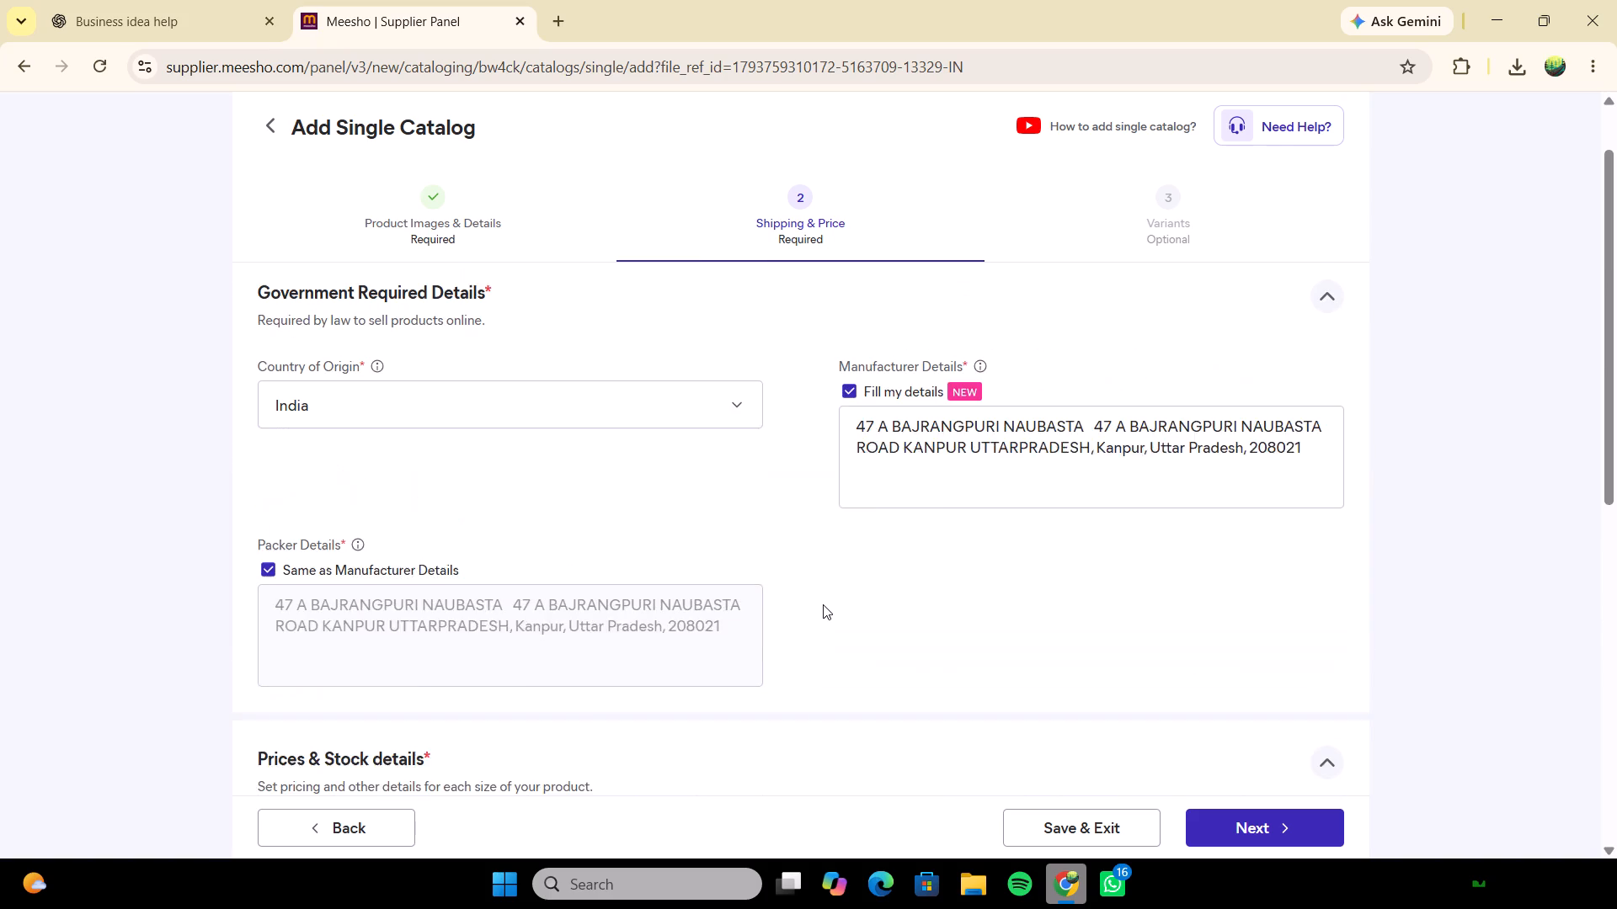
pyautogui.scroll(3, 823, 604)
pyautogui.click(436, 297)
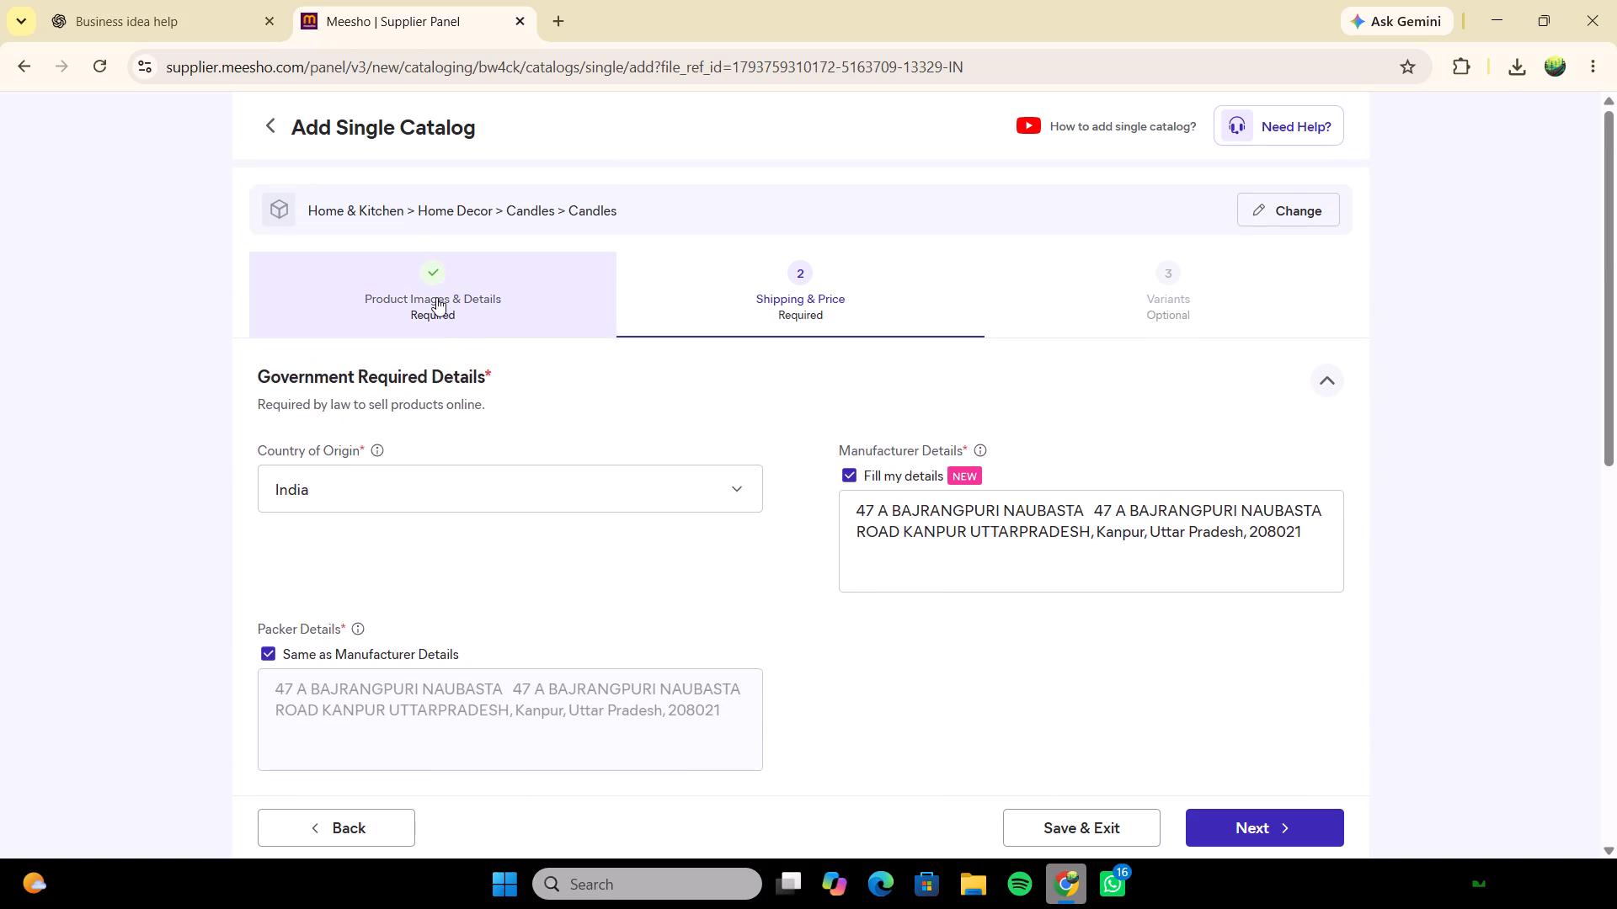
pyautogui.scroll(-3, 621, 519)
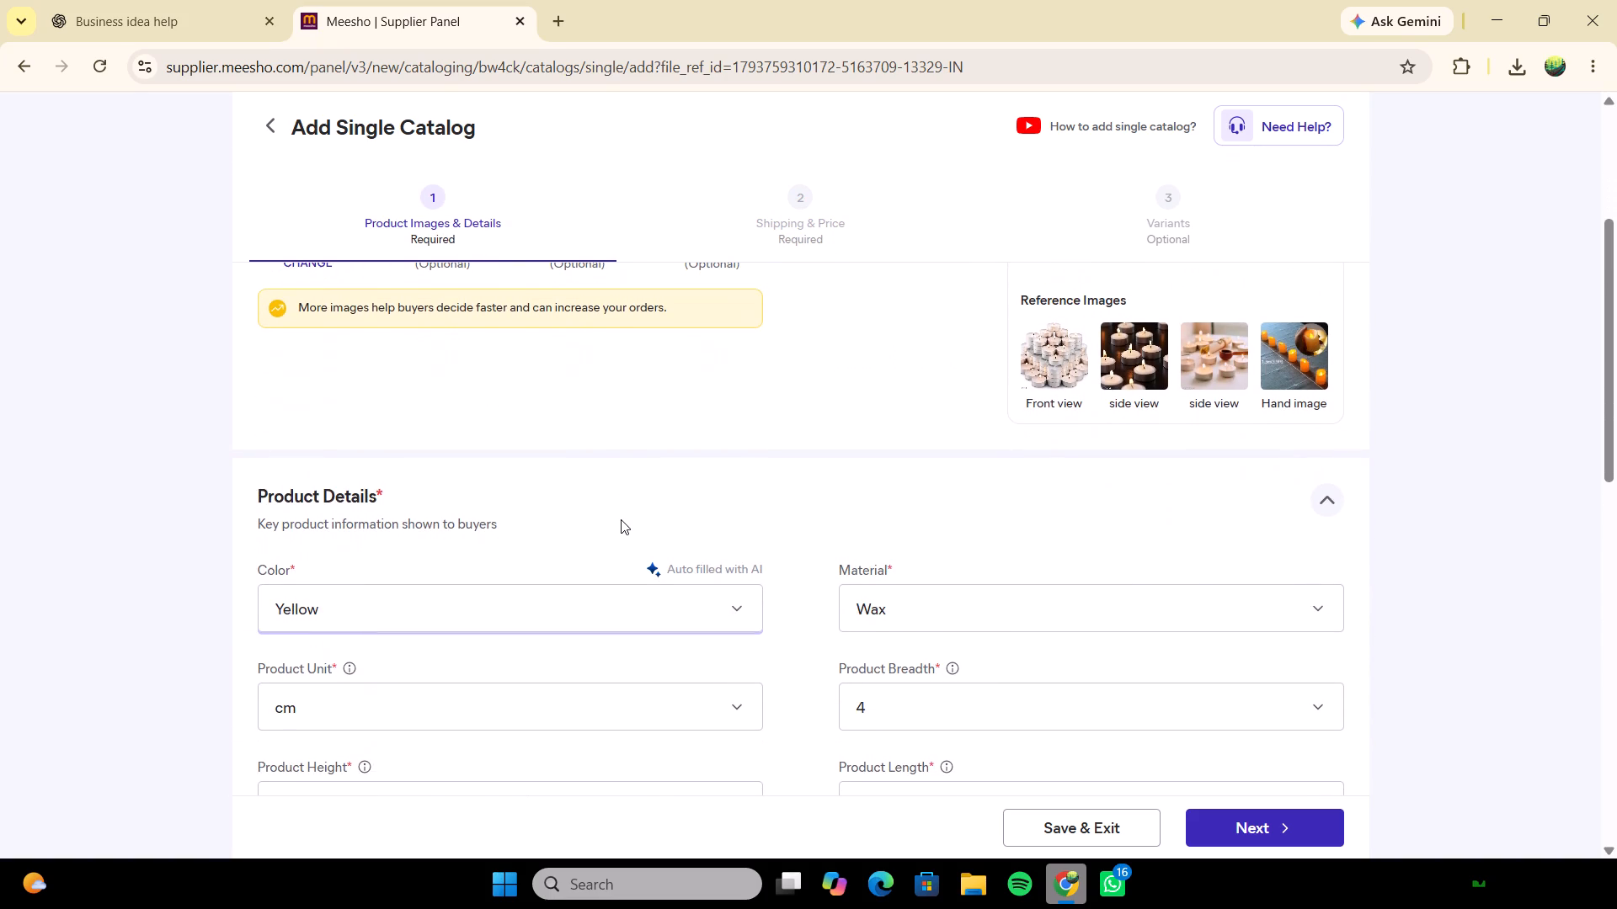
pyautogui.scroll(-3, 621, 519)
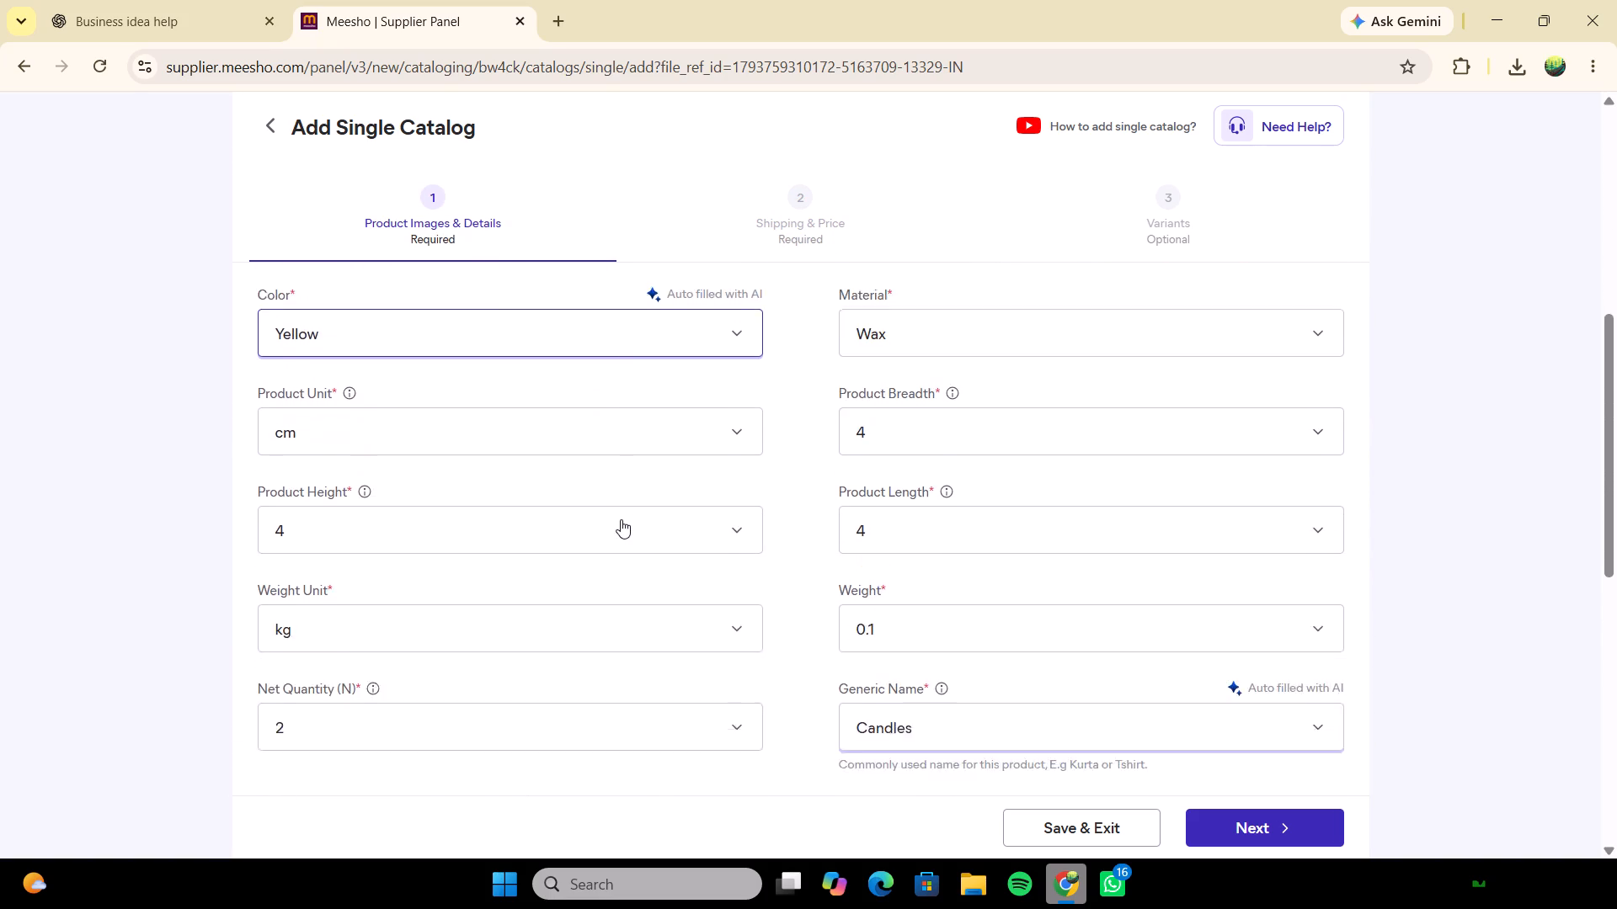
pyautogui.scroll(-6, 621, 519)
pyautogui.scroll(12, 709, 299)
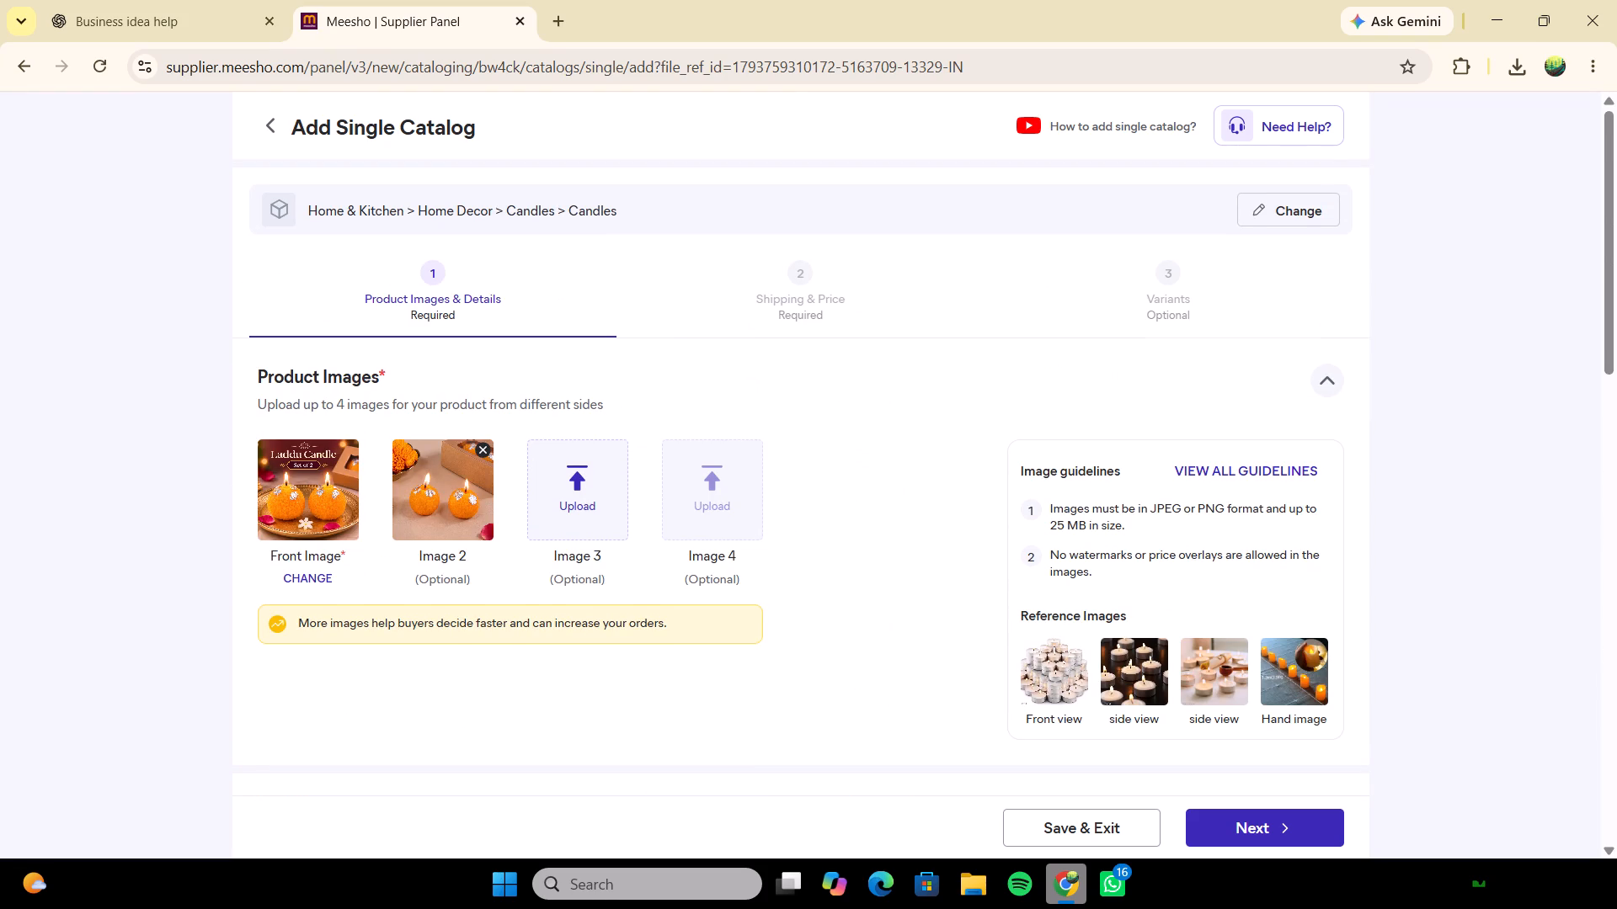
pyautogui.click(446, 492)
# Search Google in a new tab for "meesho shipping charges reduce tool".
pyautogui.click(556, 21)
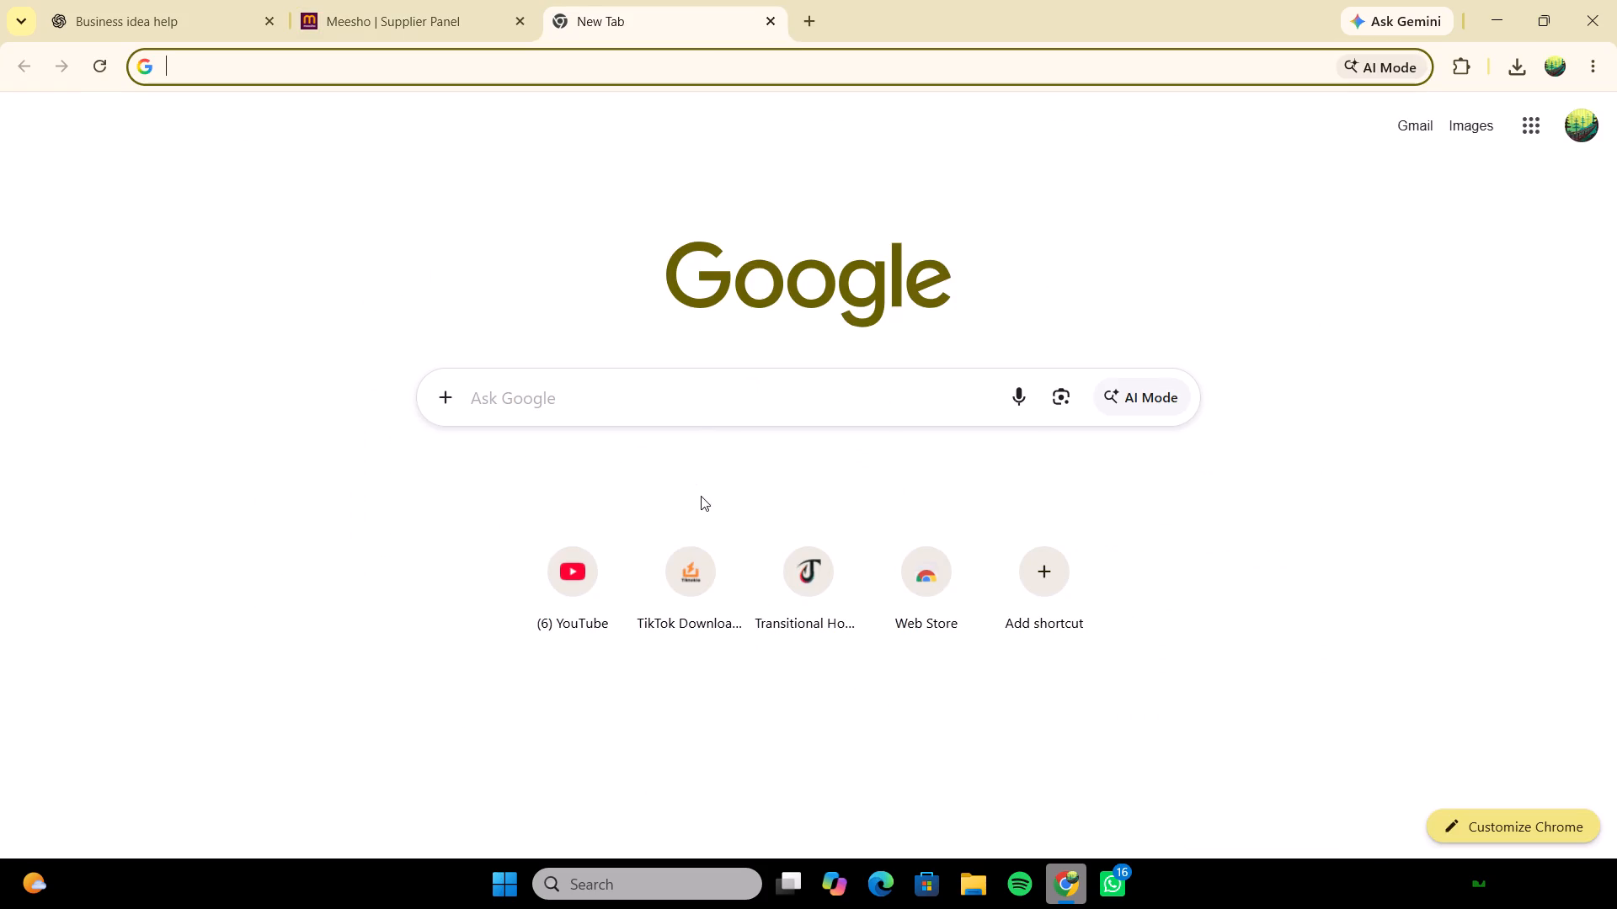
pyautogui.doubleClick(698, 391)
pyautogui.write('meesg')
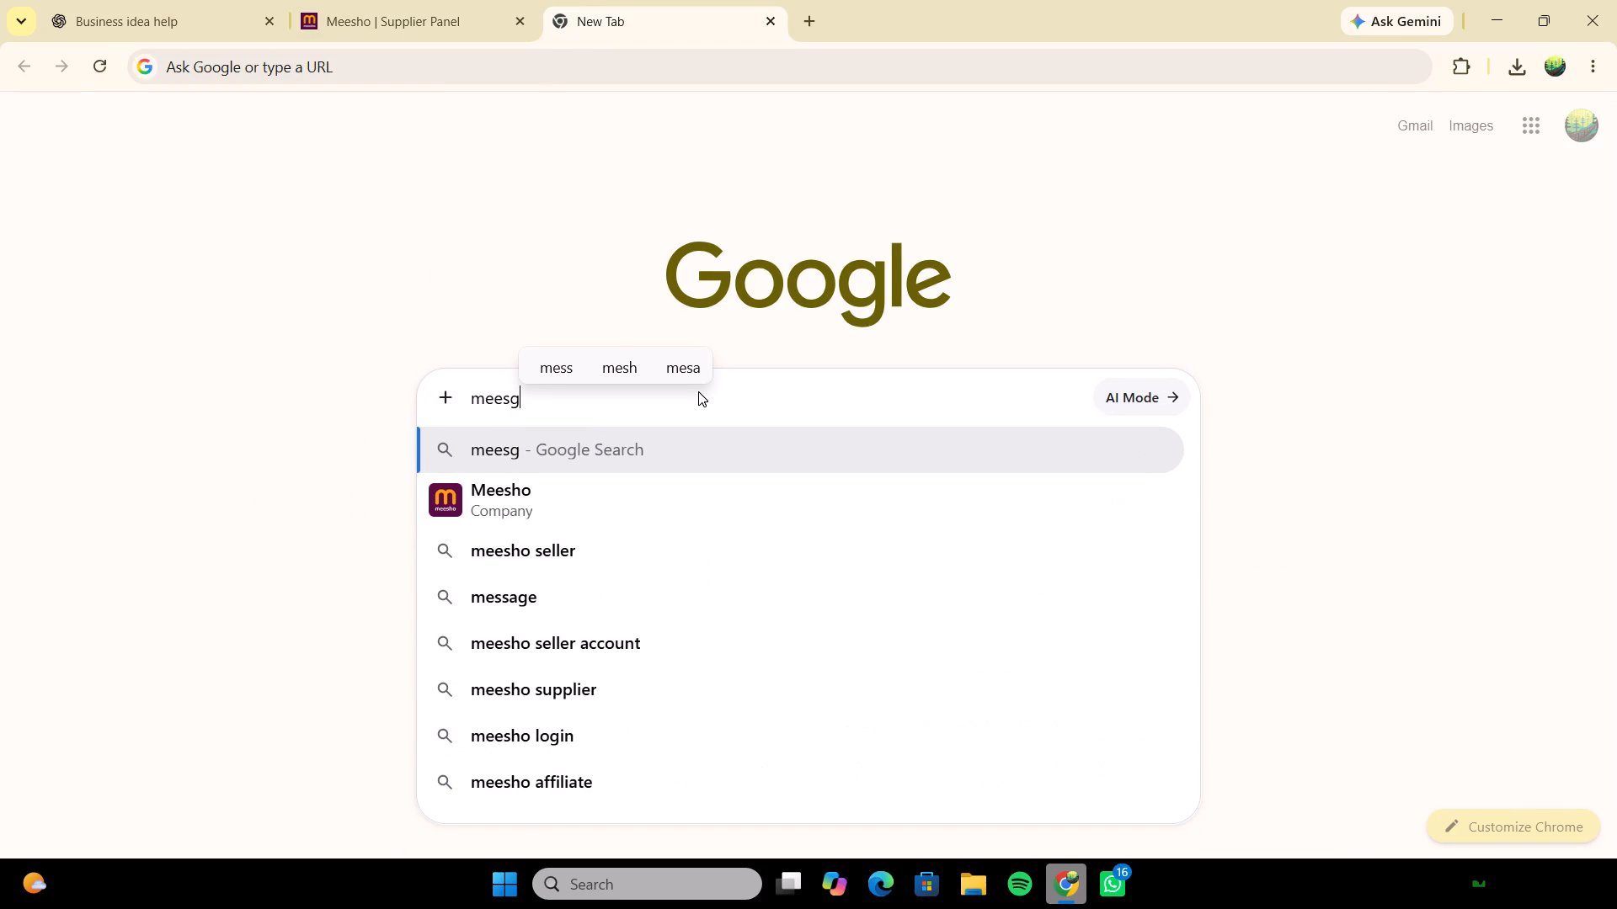
pyautogui.press('BackSpace')
pyautogui.write('ho shipping')
pyautogui.press('space')
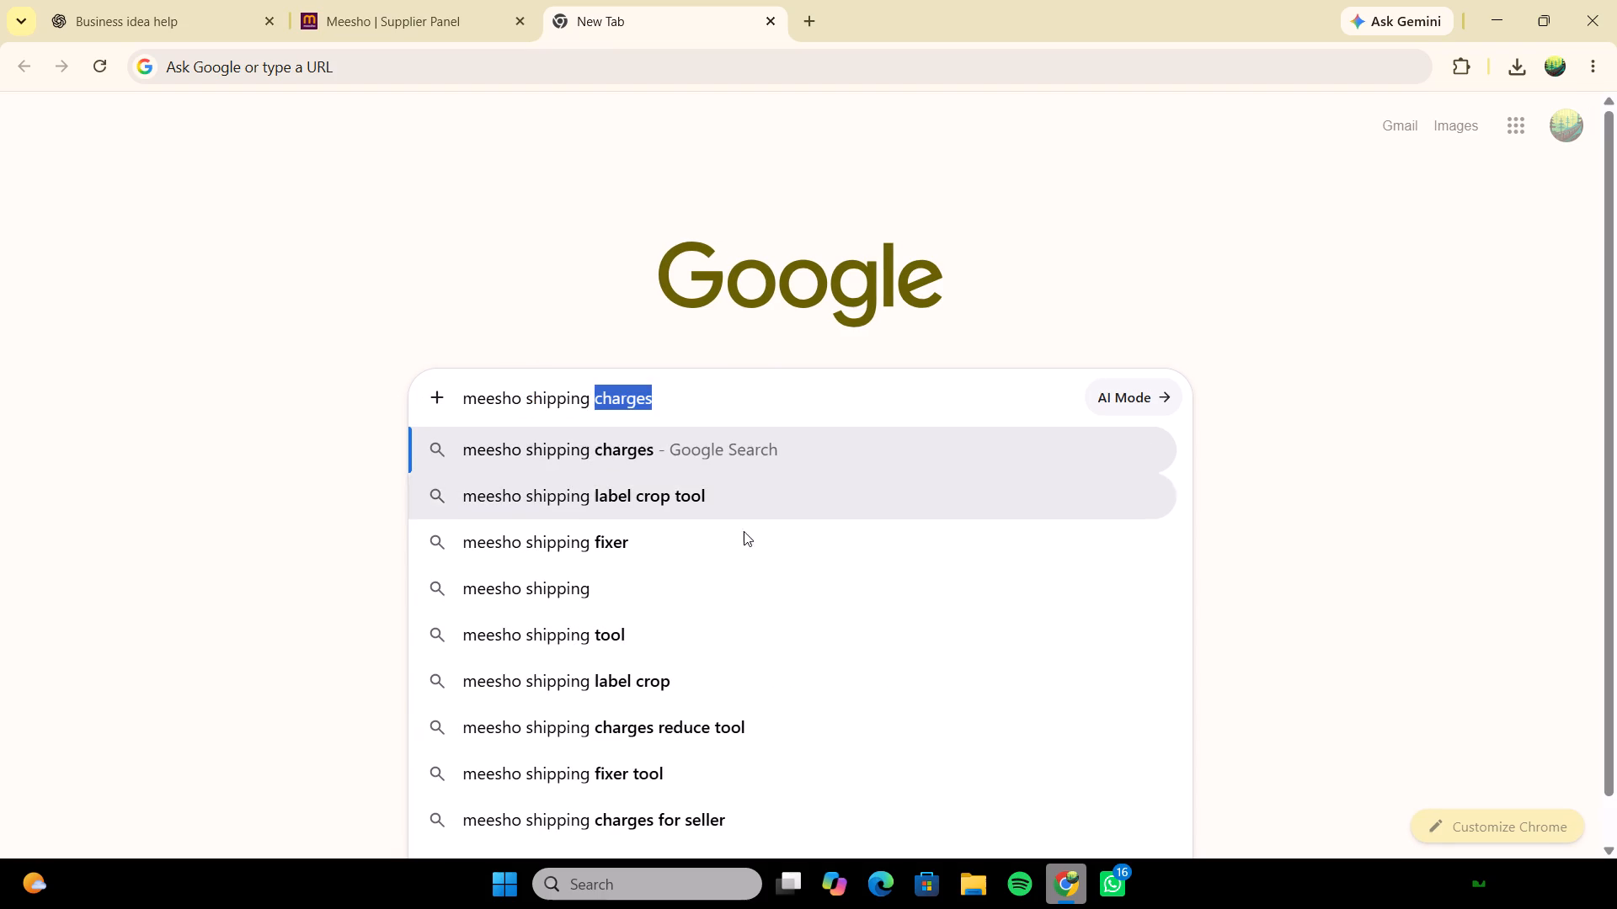
pyautogui.click(711, 719)
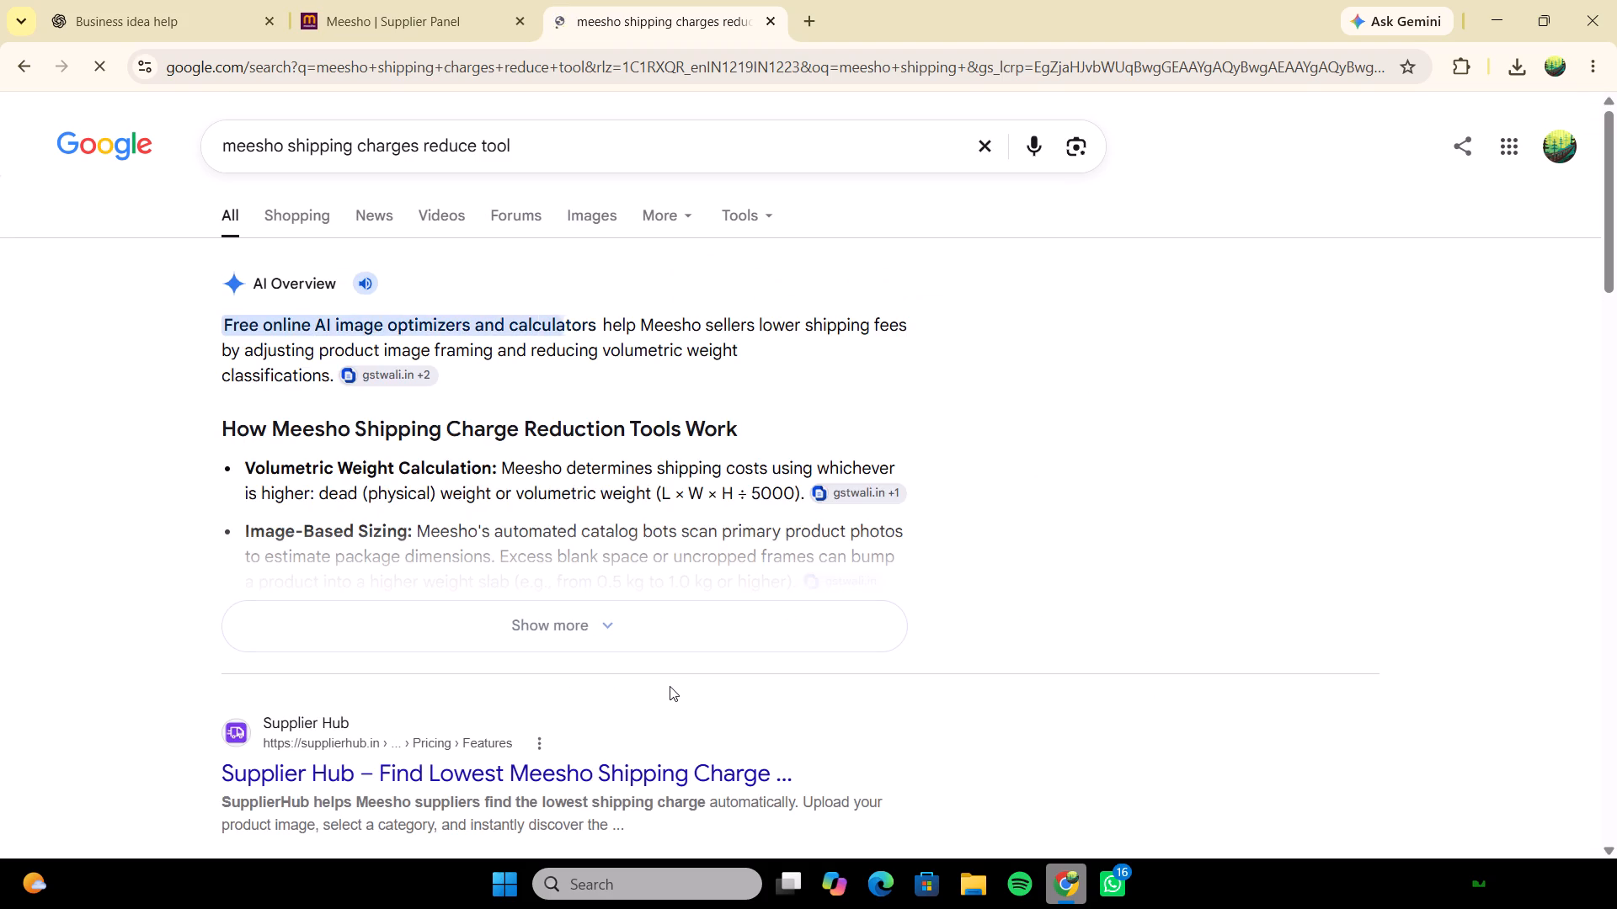
# Open the Supplier Hub result, launch its Meesho Shipping Optimizer and proceed to try the Meesho Image Generator.
pyautogui.scroll(-2, 670, 686)
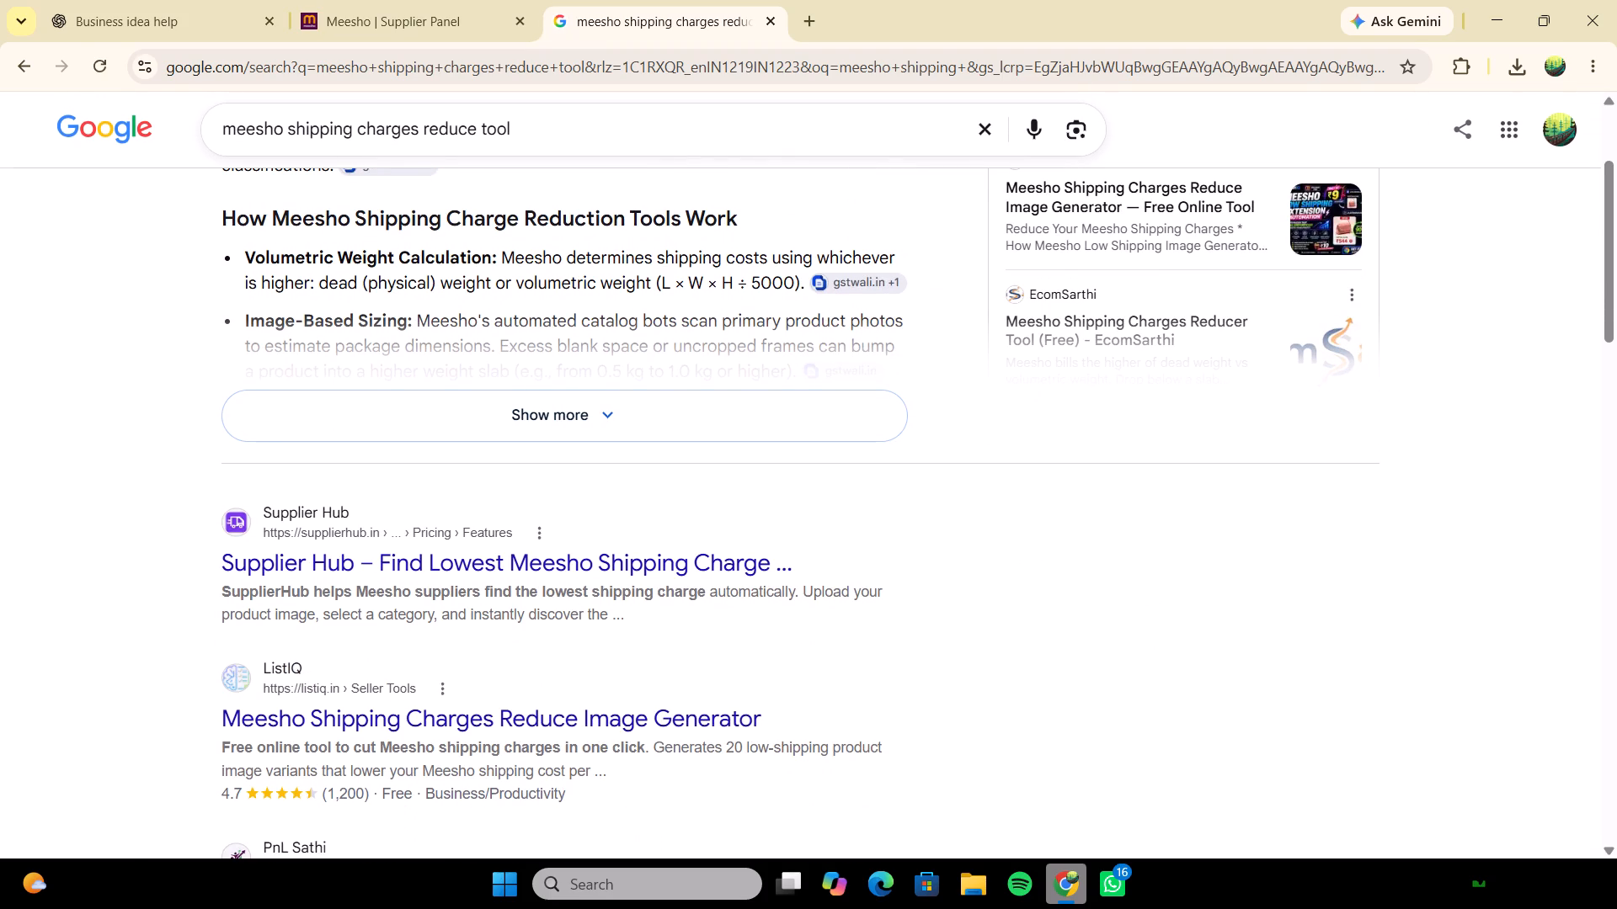
pyautogui.doubleClick(528, 560)
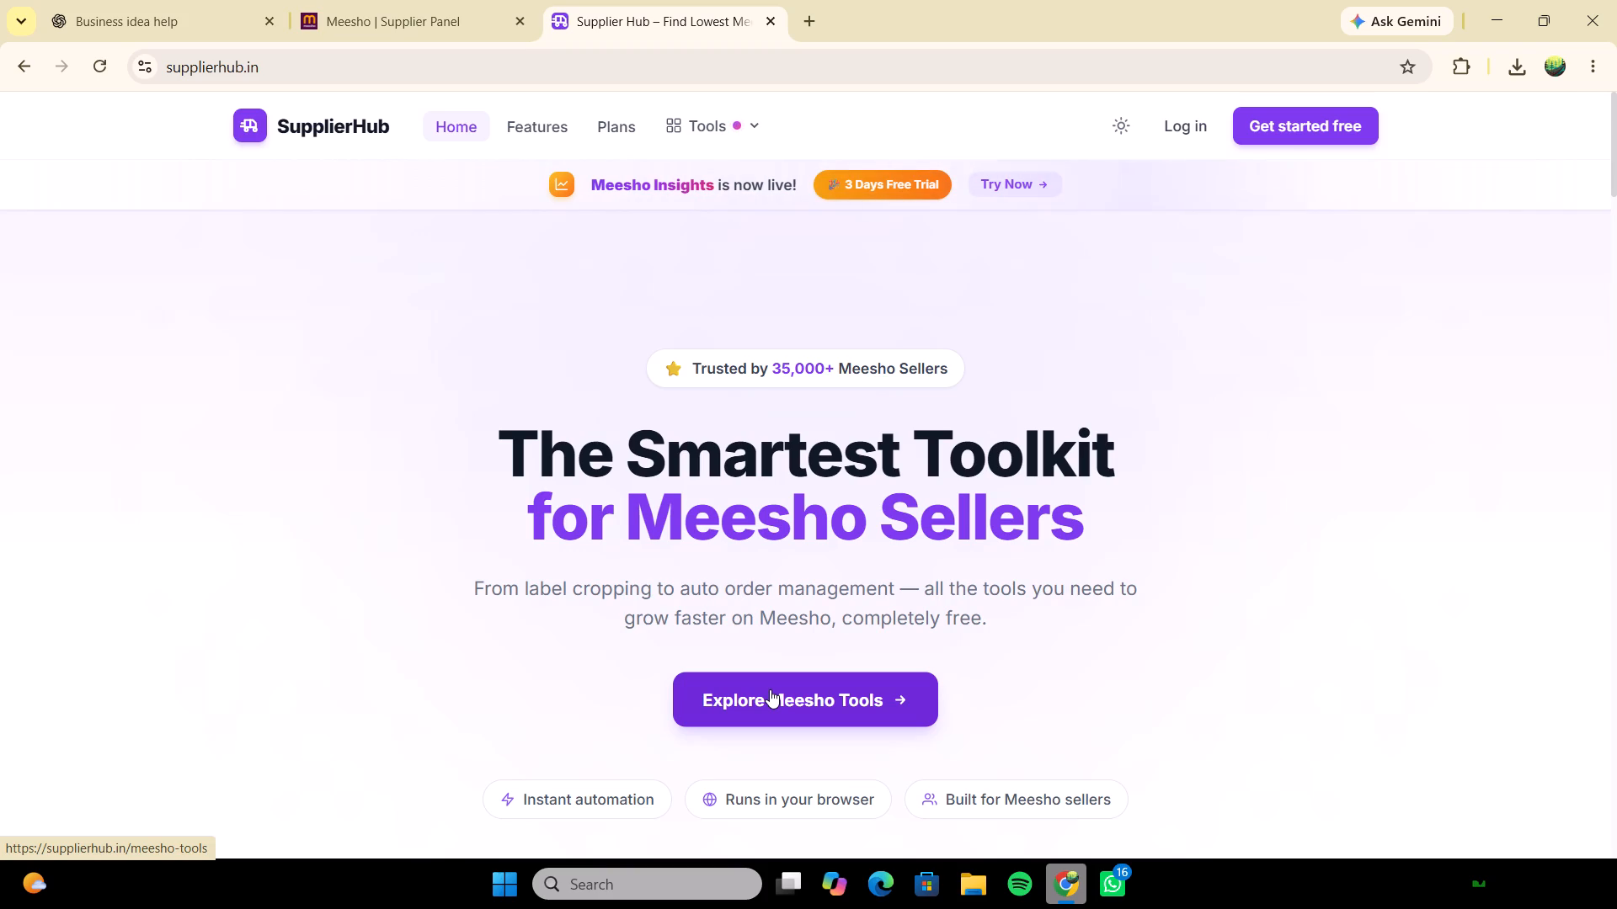
pyautogui.scroll(-1, 530, 557)
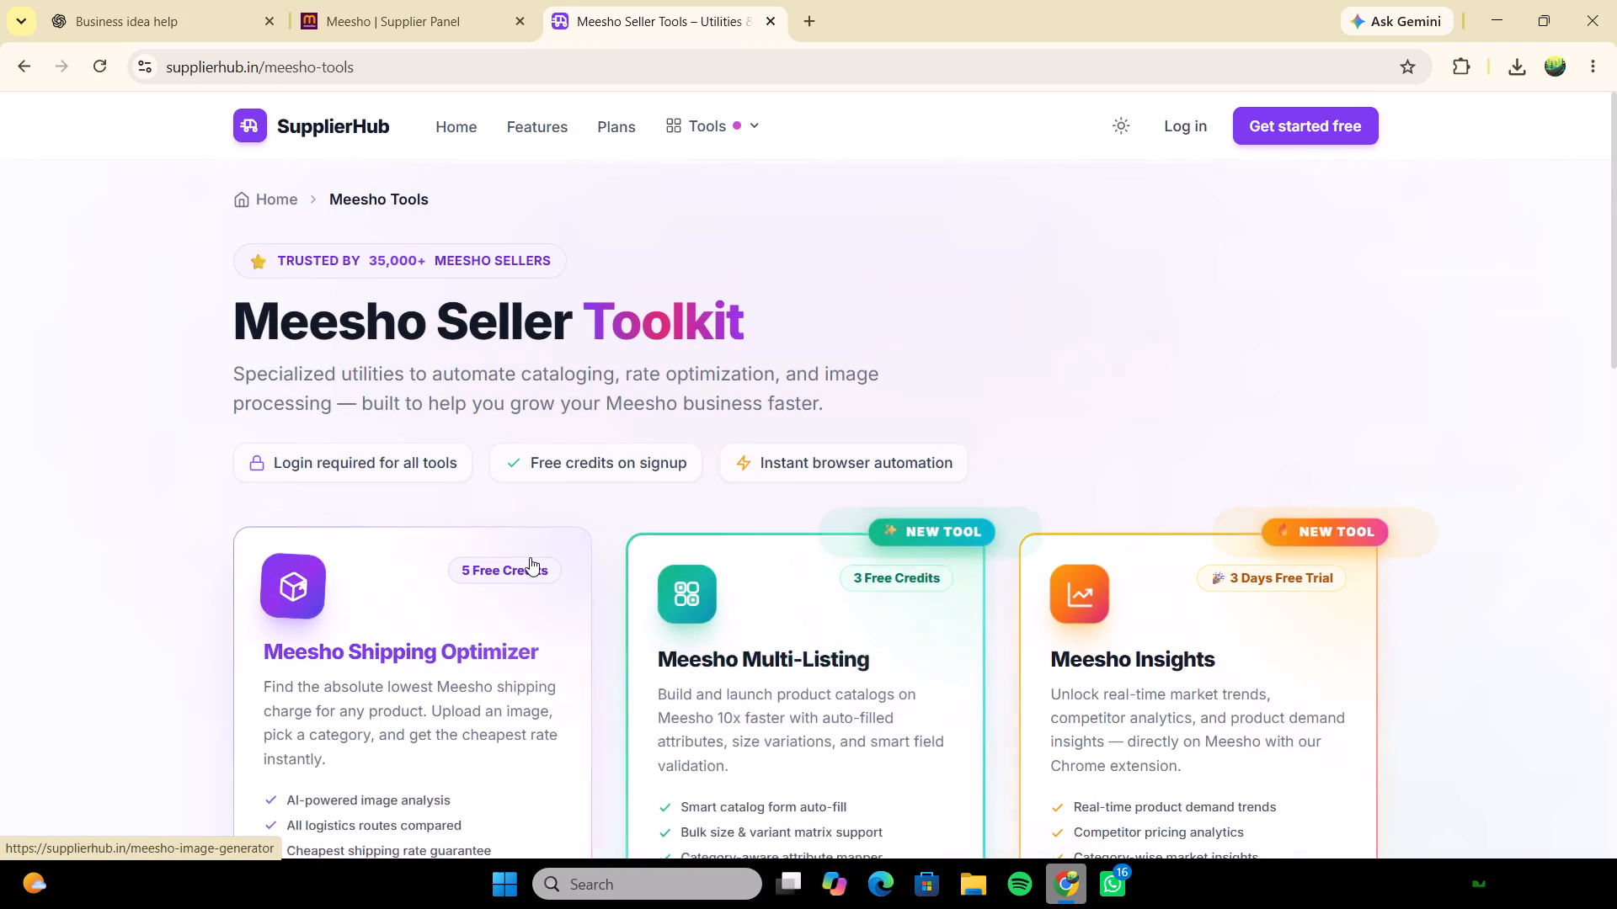
pyautogui.scroll(-2, 530, 557)
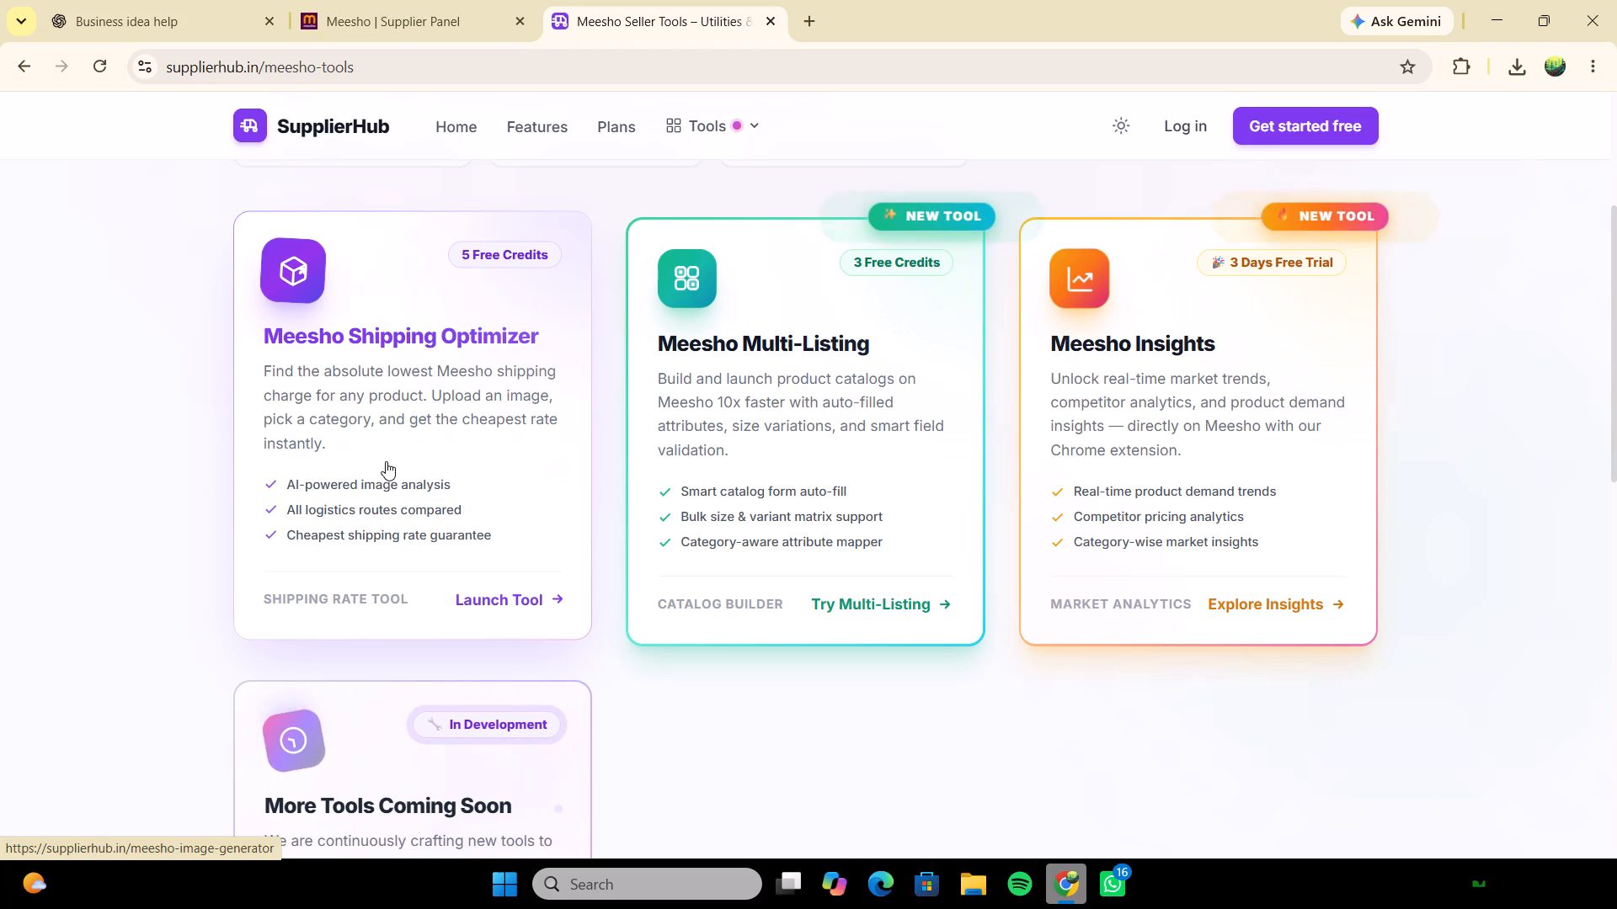
pyautogui.click(480, 600)
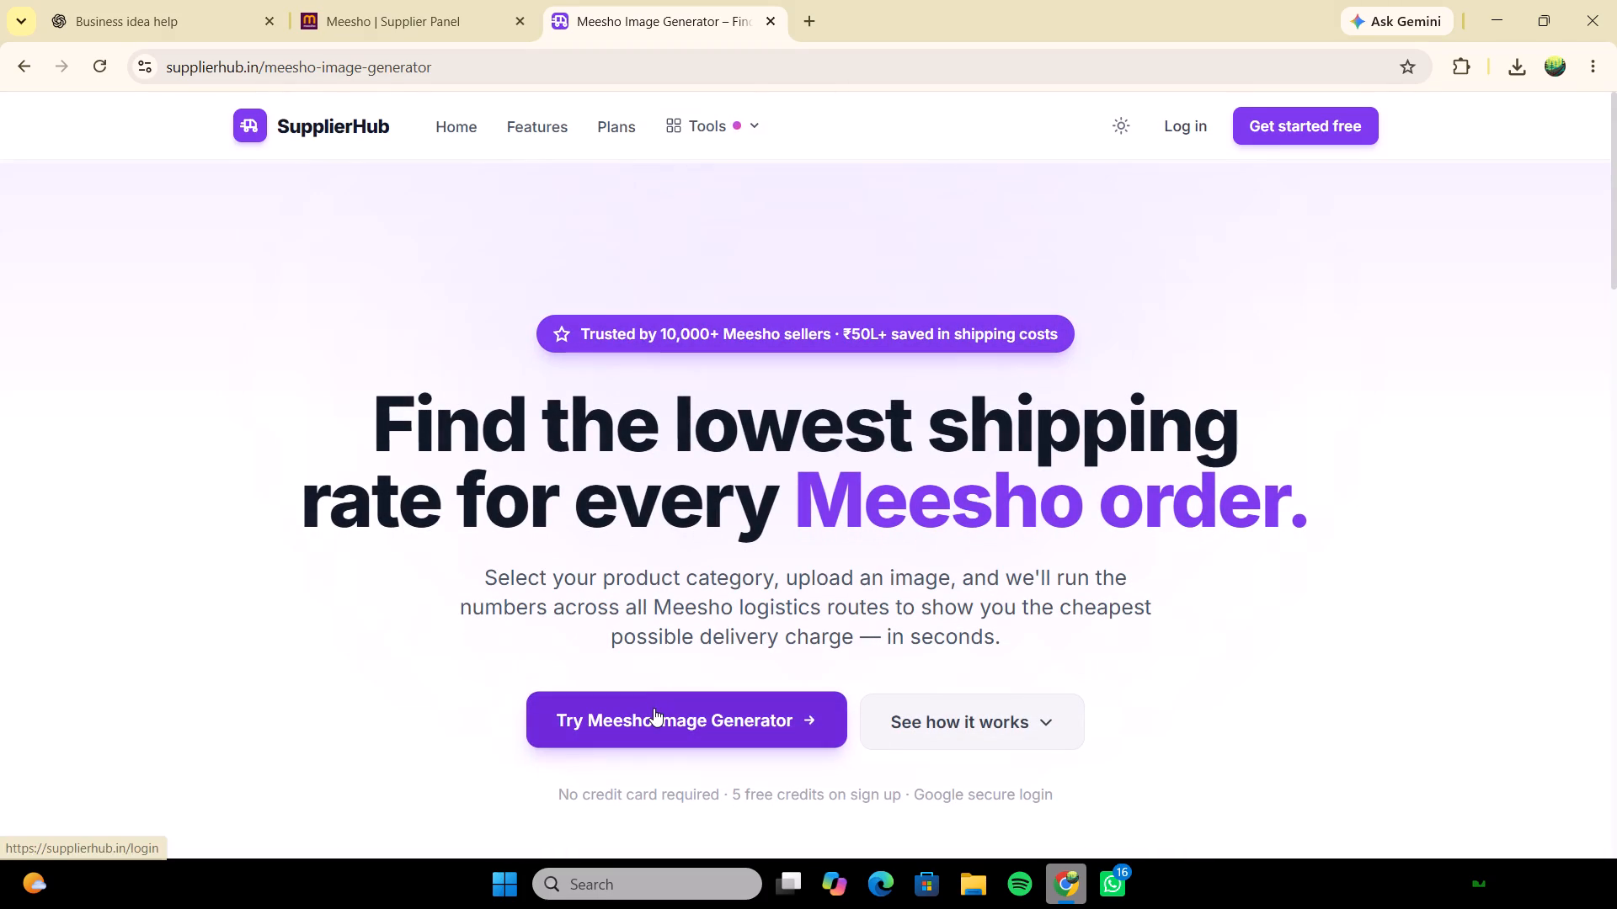
pyautogui.doubleClick(654, 708)
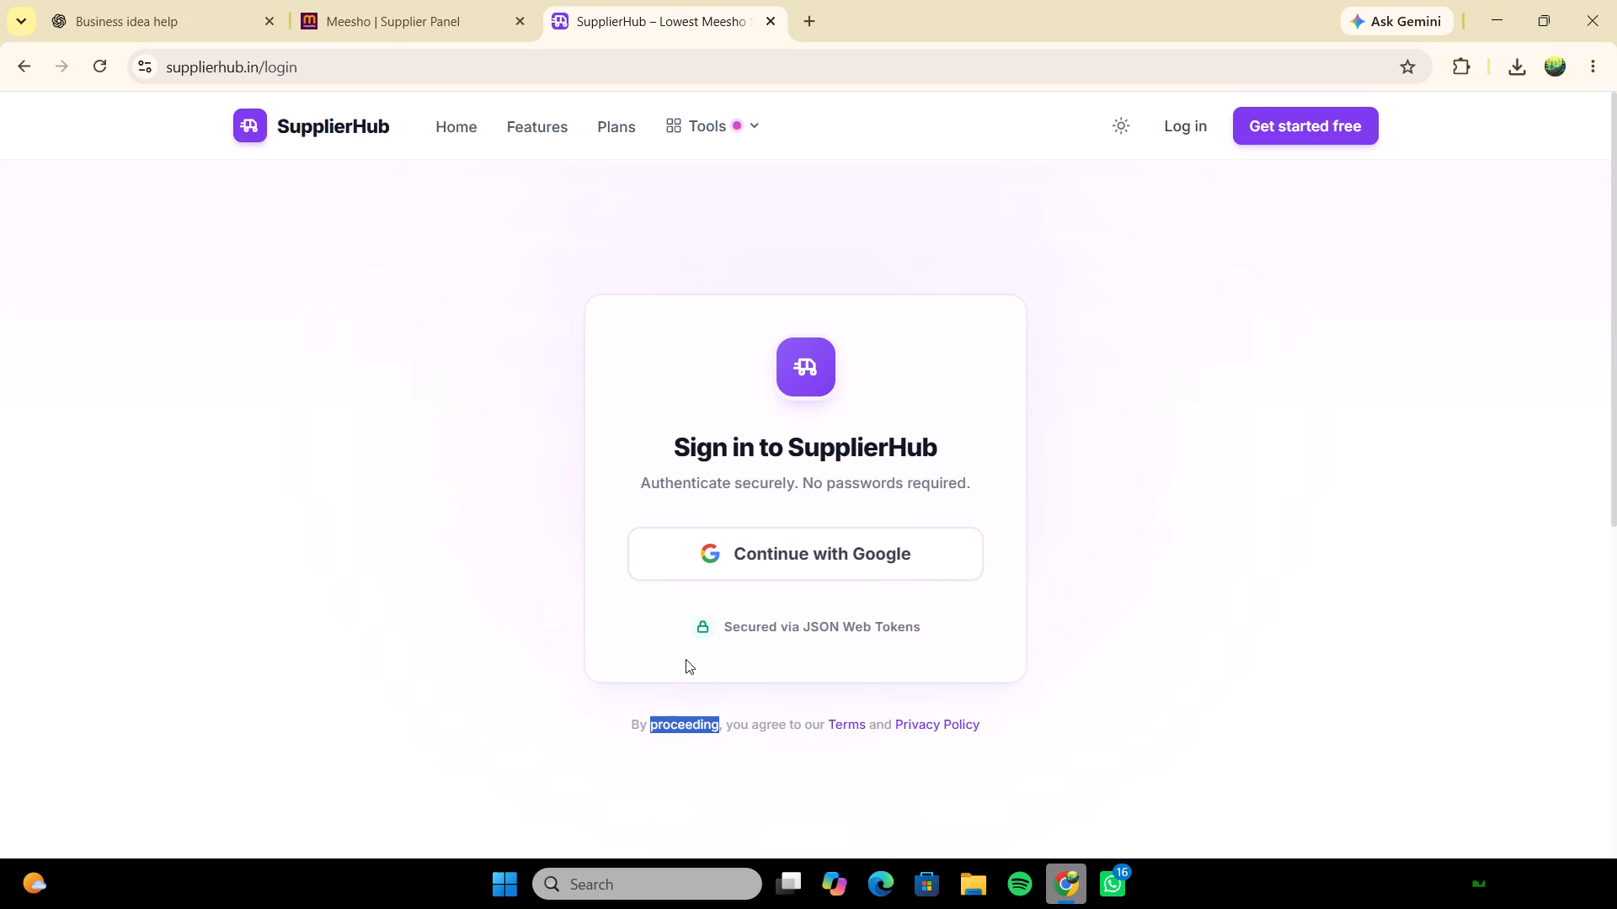
# Go to SupplierHub's pricing plans and choose the free Starter plan with 5 credits.
pyautogui.click(1294, 129)
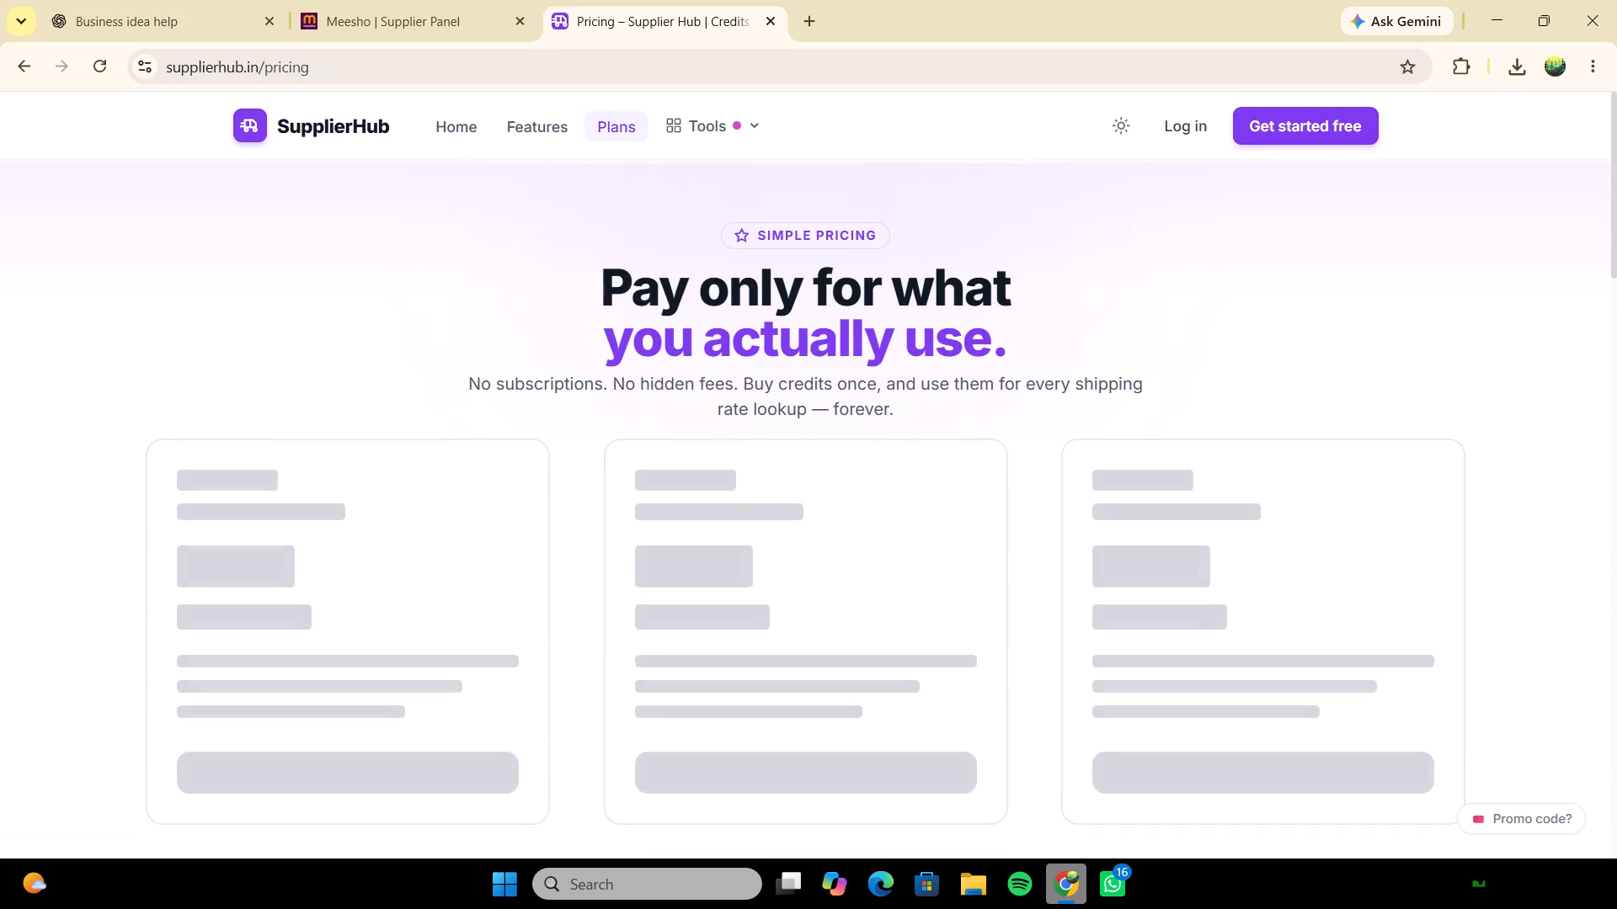
pyautogui.scroll(-1, 510, 469)
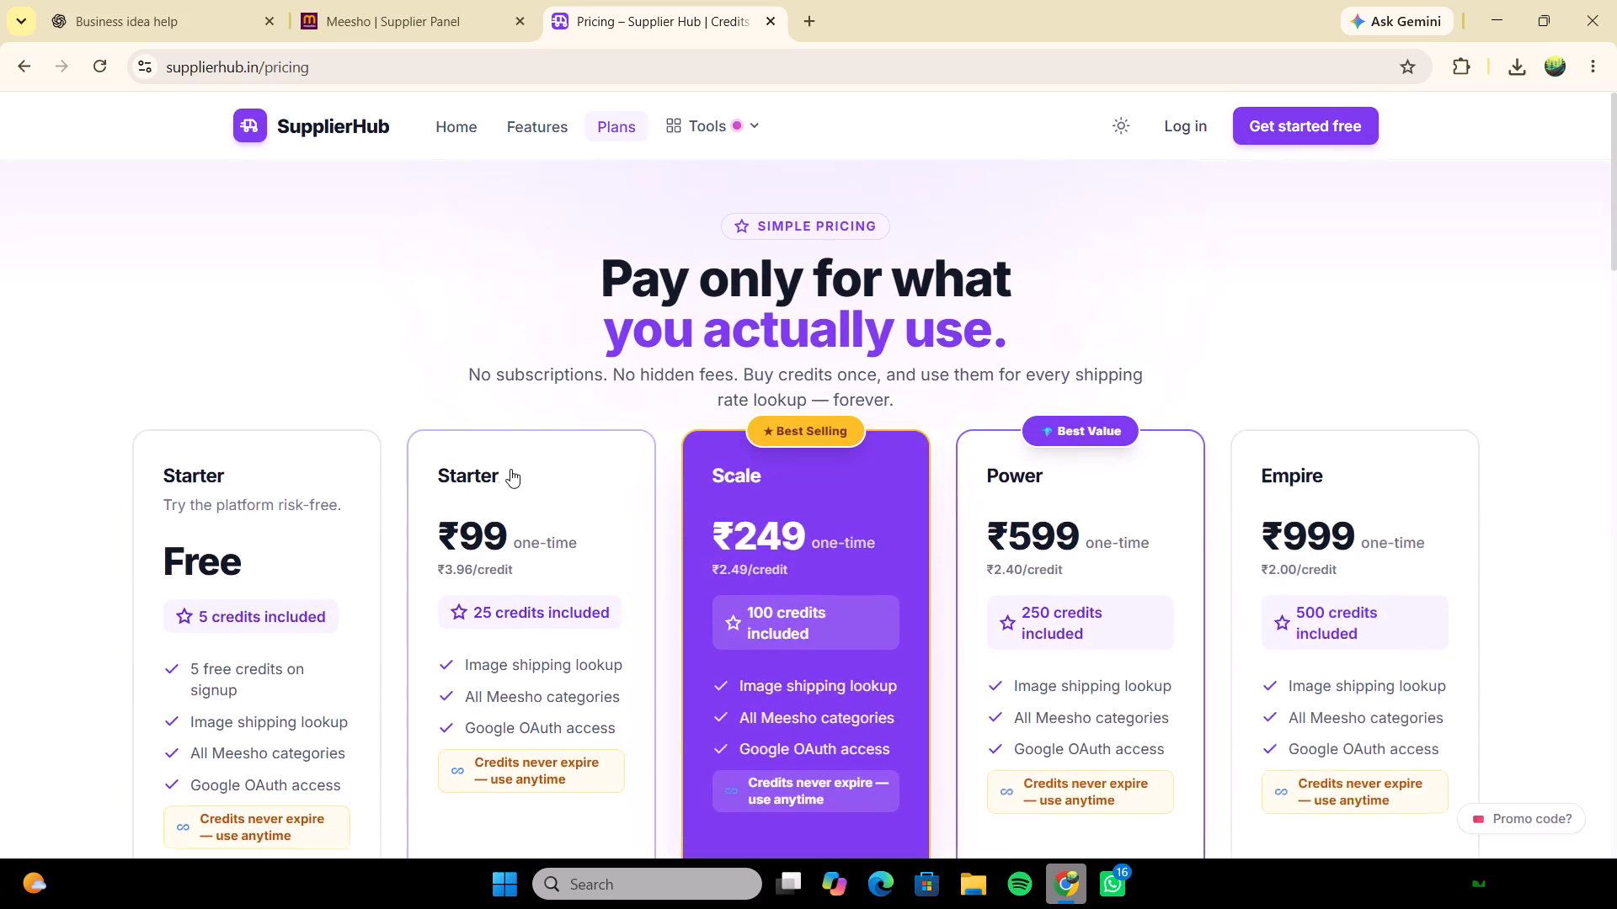
pyautogui.scroll(-1, 510, 469)
pyautogui.click(250, 708)
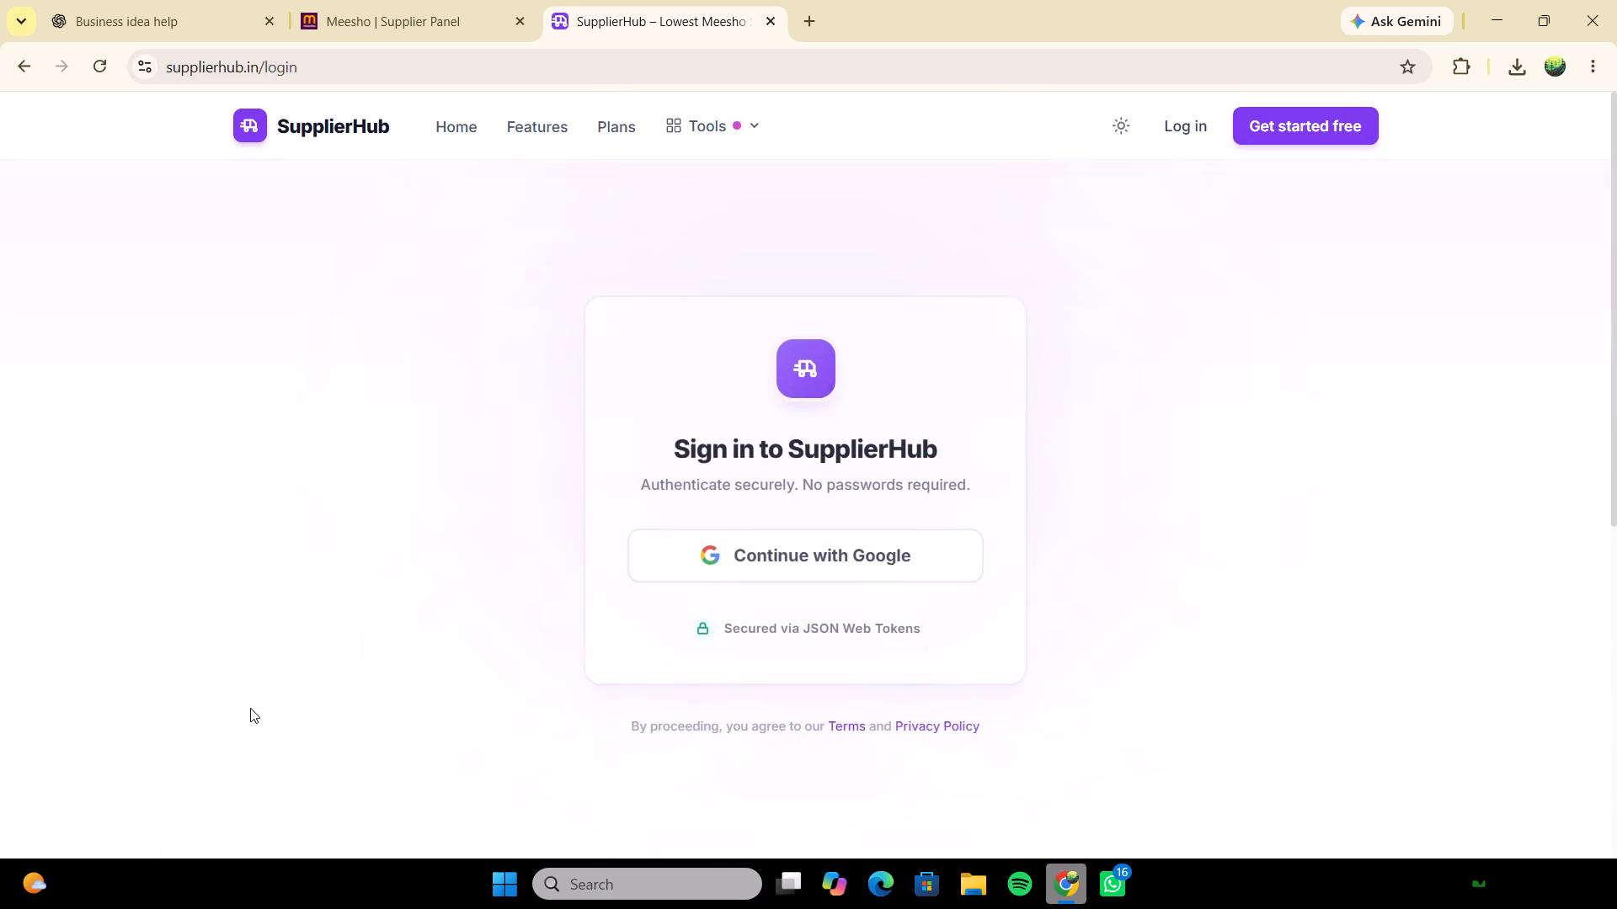
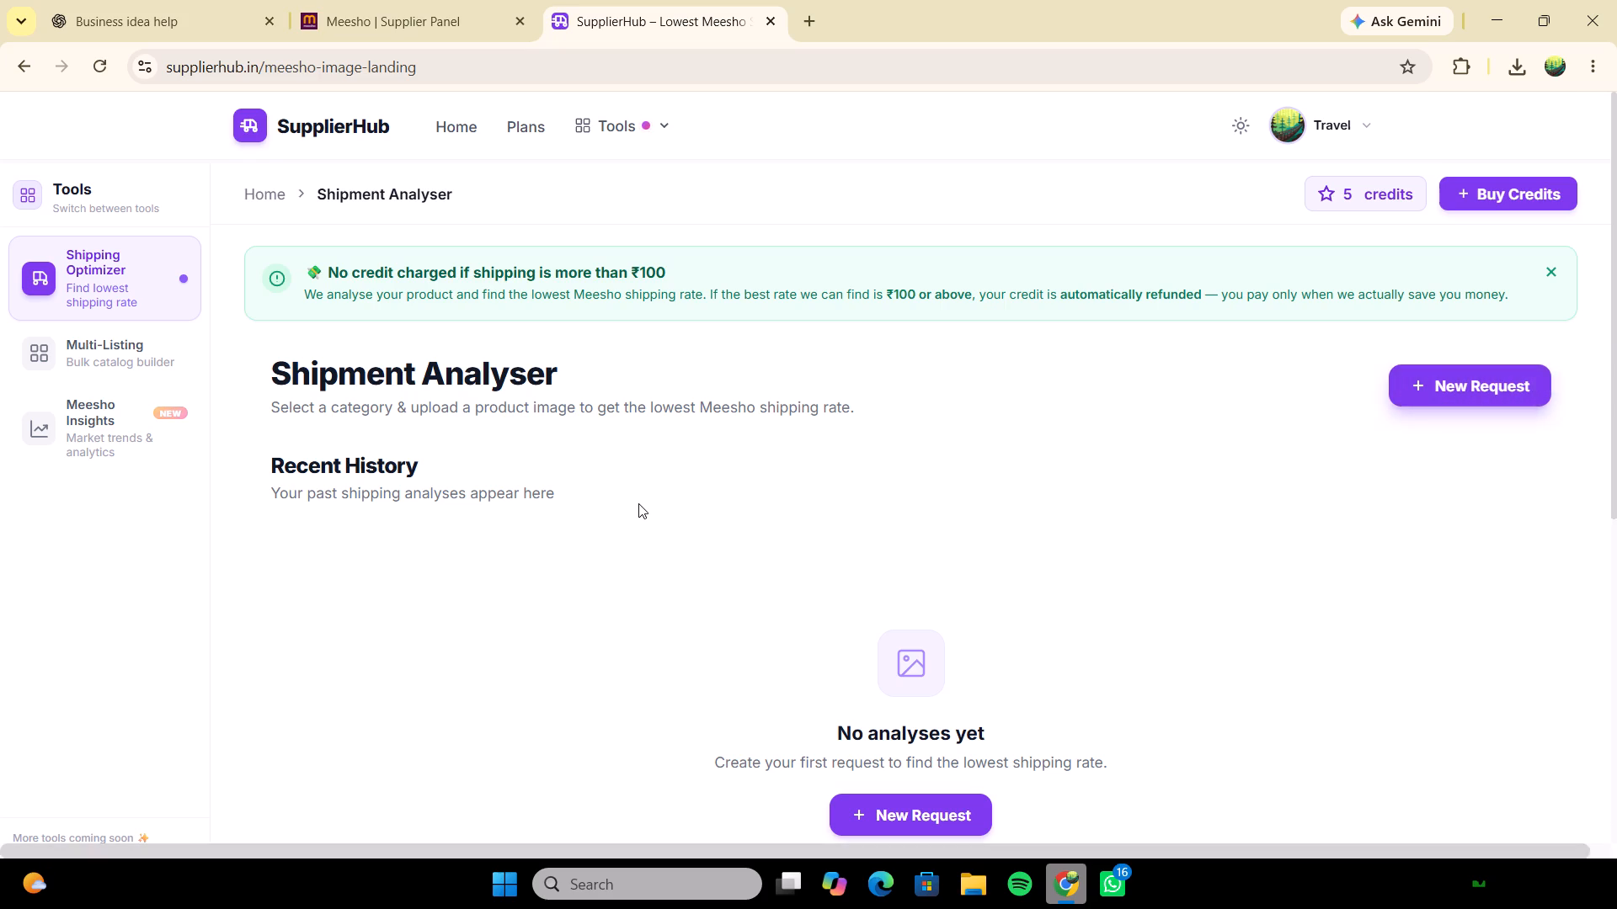
# Start a new request in the Shipment Analyser.
pyautogui.scroll(-1, 638, 503)
pyautogui.scroll(2, 638, 503)
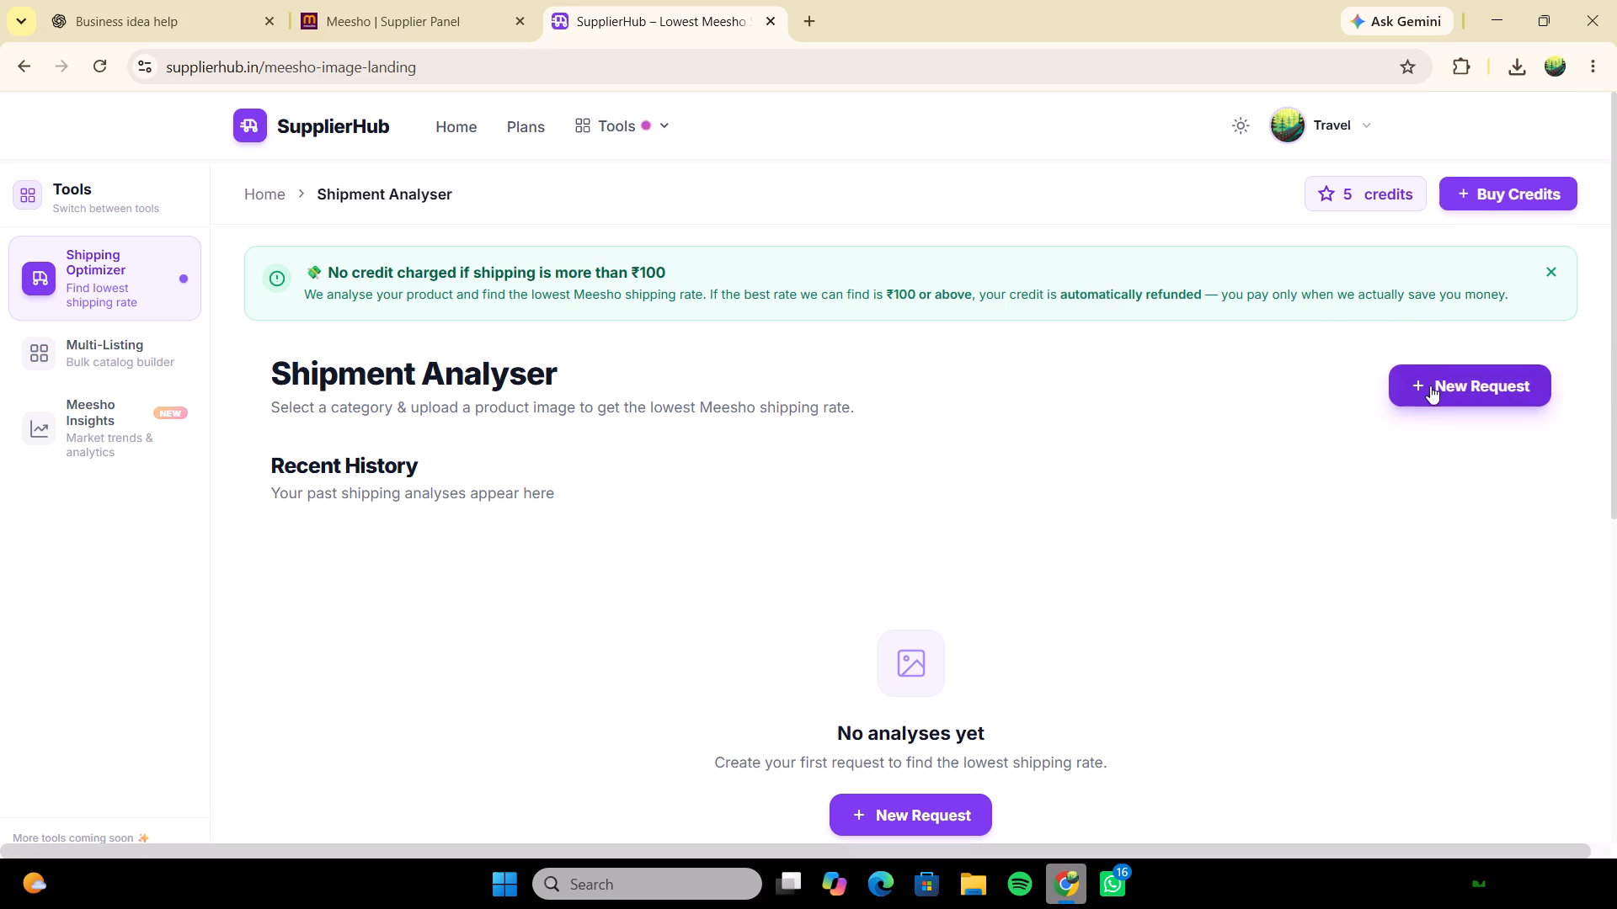
pyautogui.scroll(-2, 1394, 450)
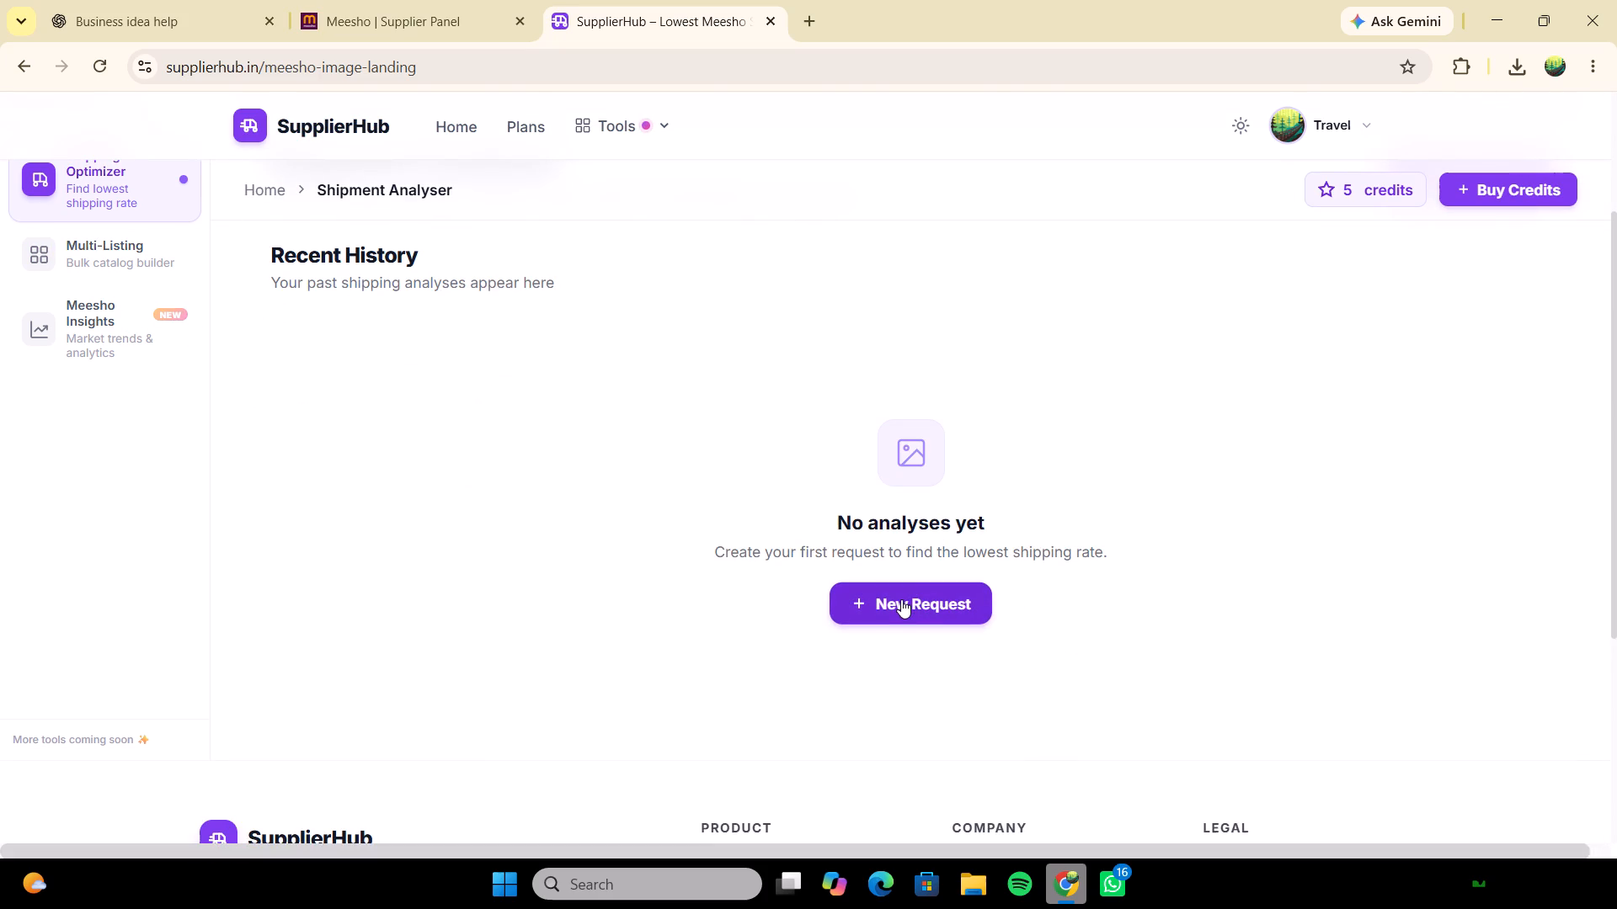
pyautogui.scroll(-3, 901, 599)
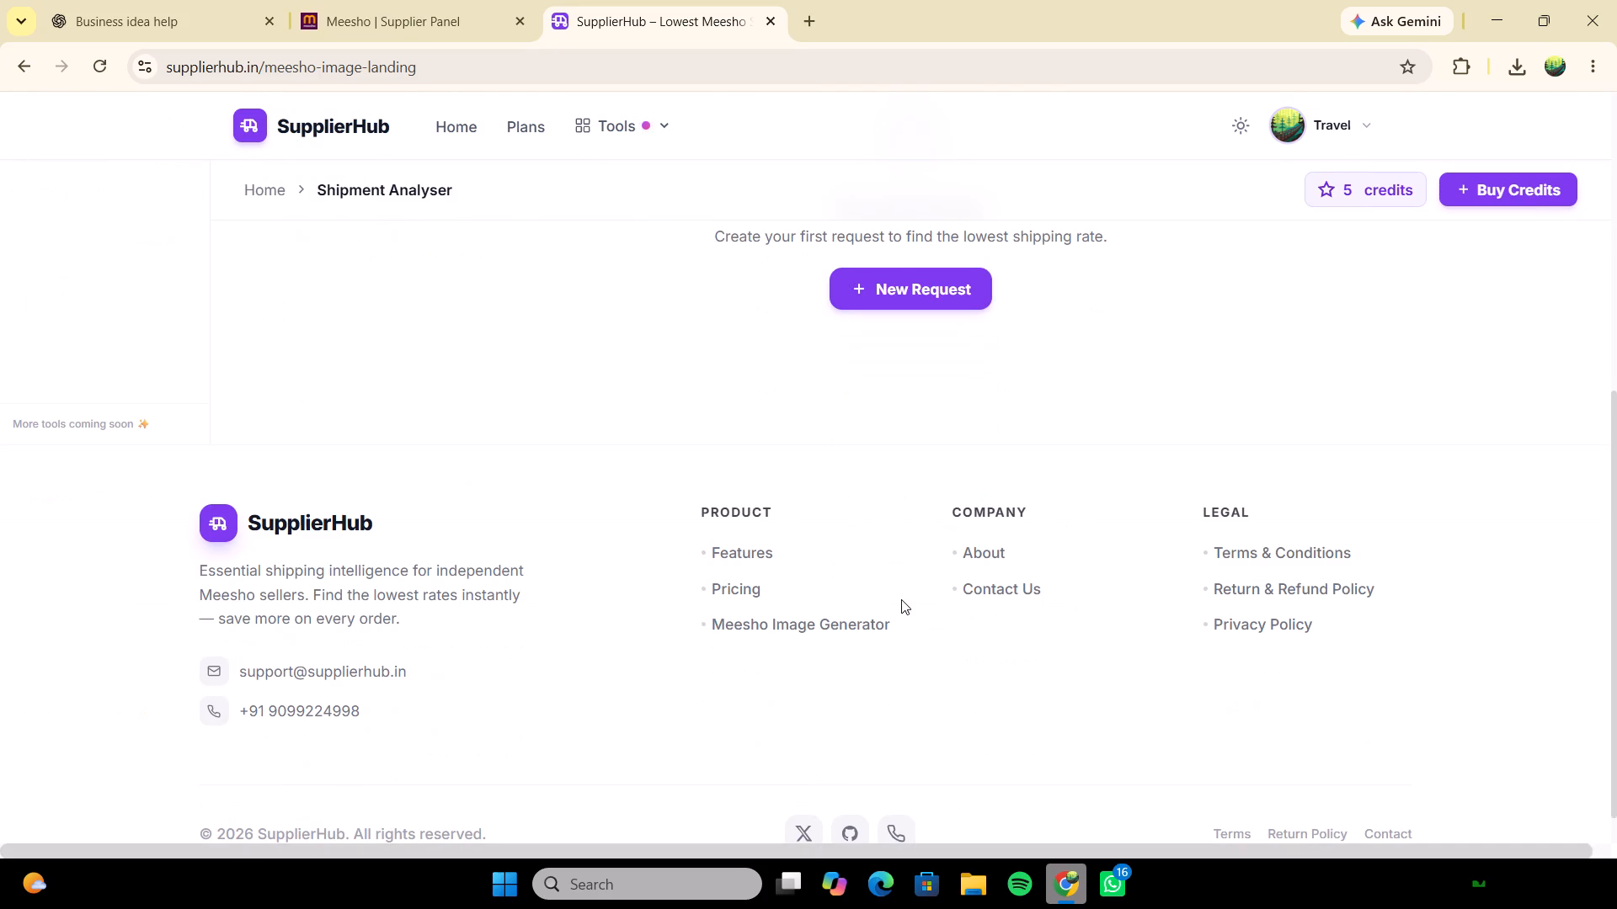
pyautogui.click(903, 271)
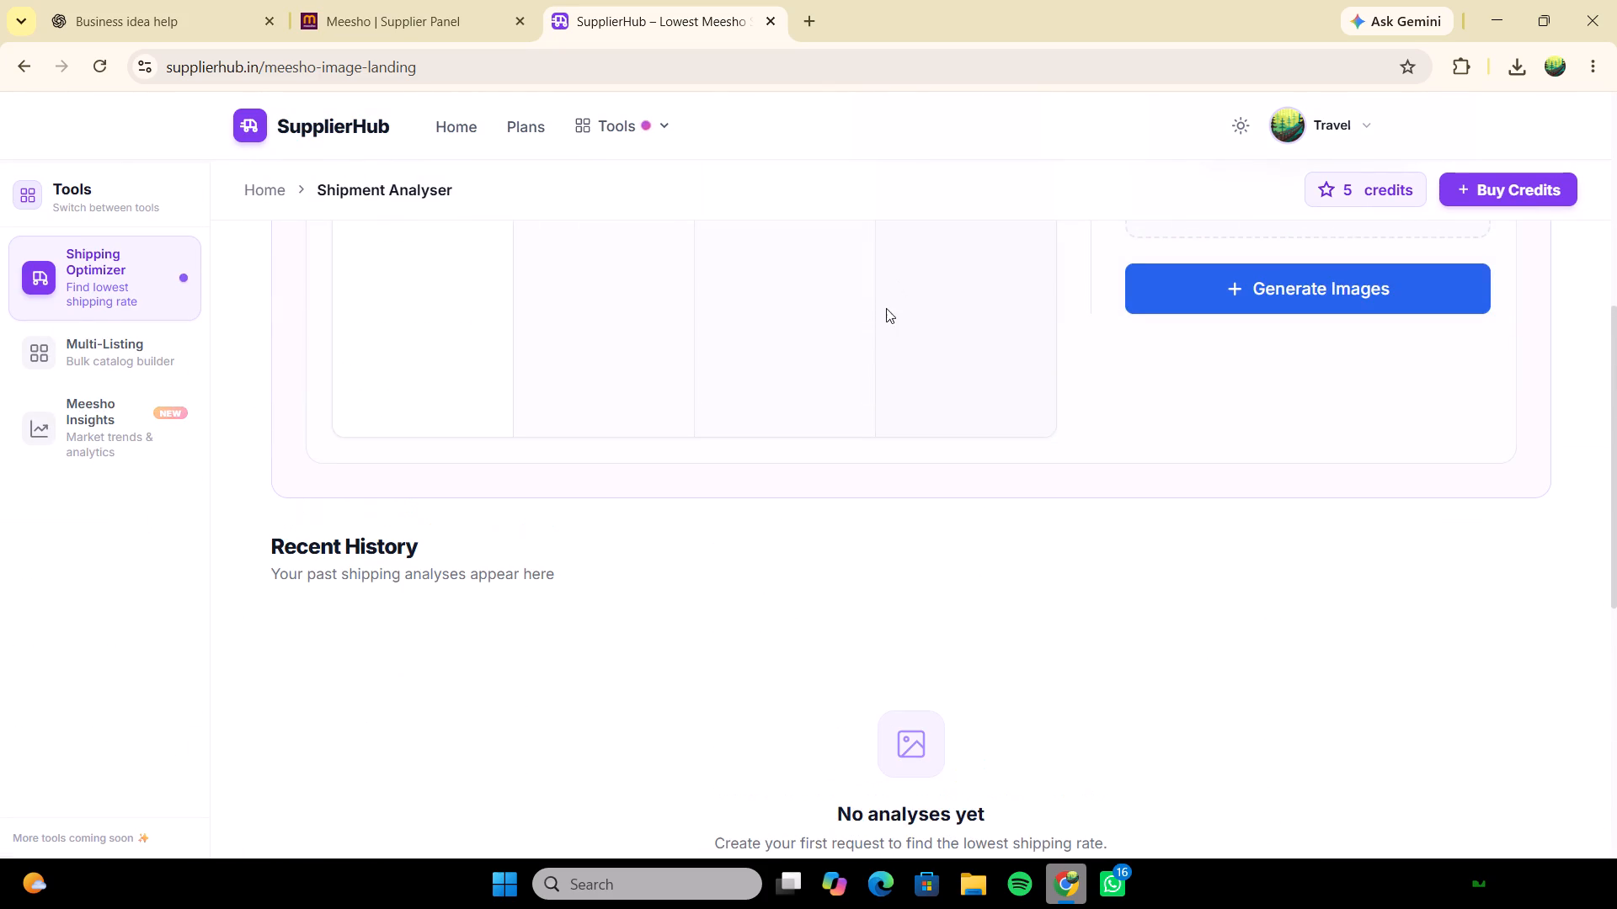
# Choose Home & Kitchen as the top-level product category for the request.
pyautogui.scroll(3, 862, 358)
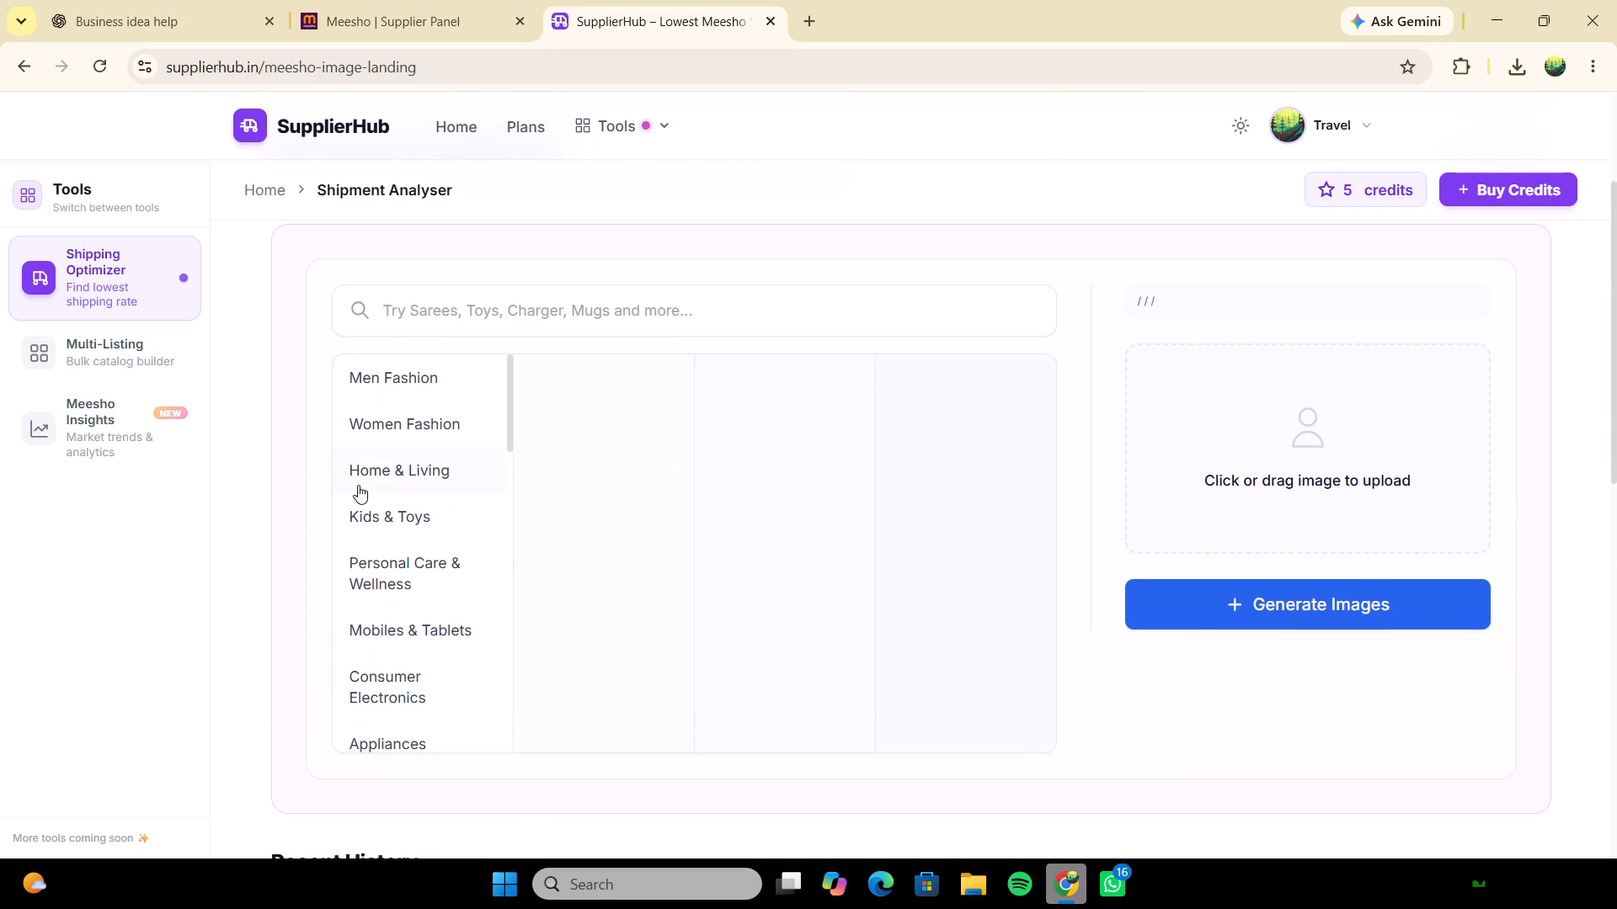
pyautogui.scroll(2, 493, 425)
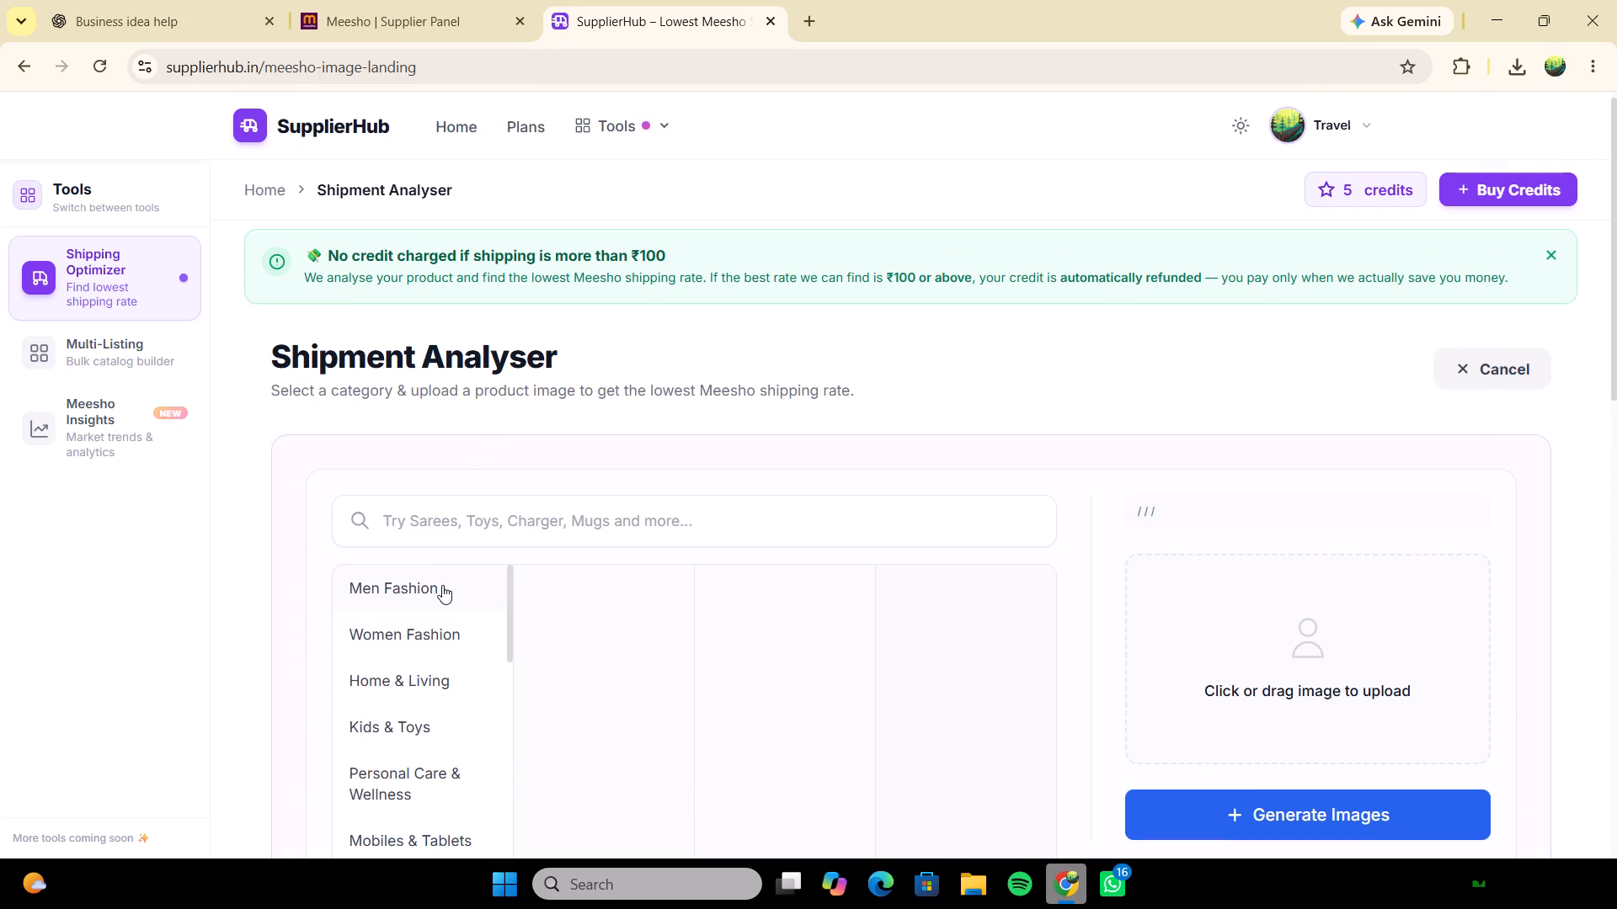
pyautogui.scroll(-2, 442, 585)
pyautogui.scroll(2, 439, 579)
pyautogui.scroll(-2, 680, 521)
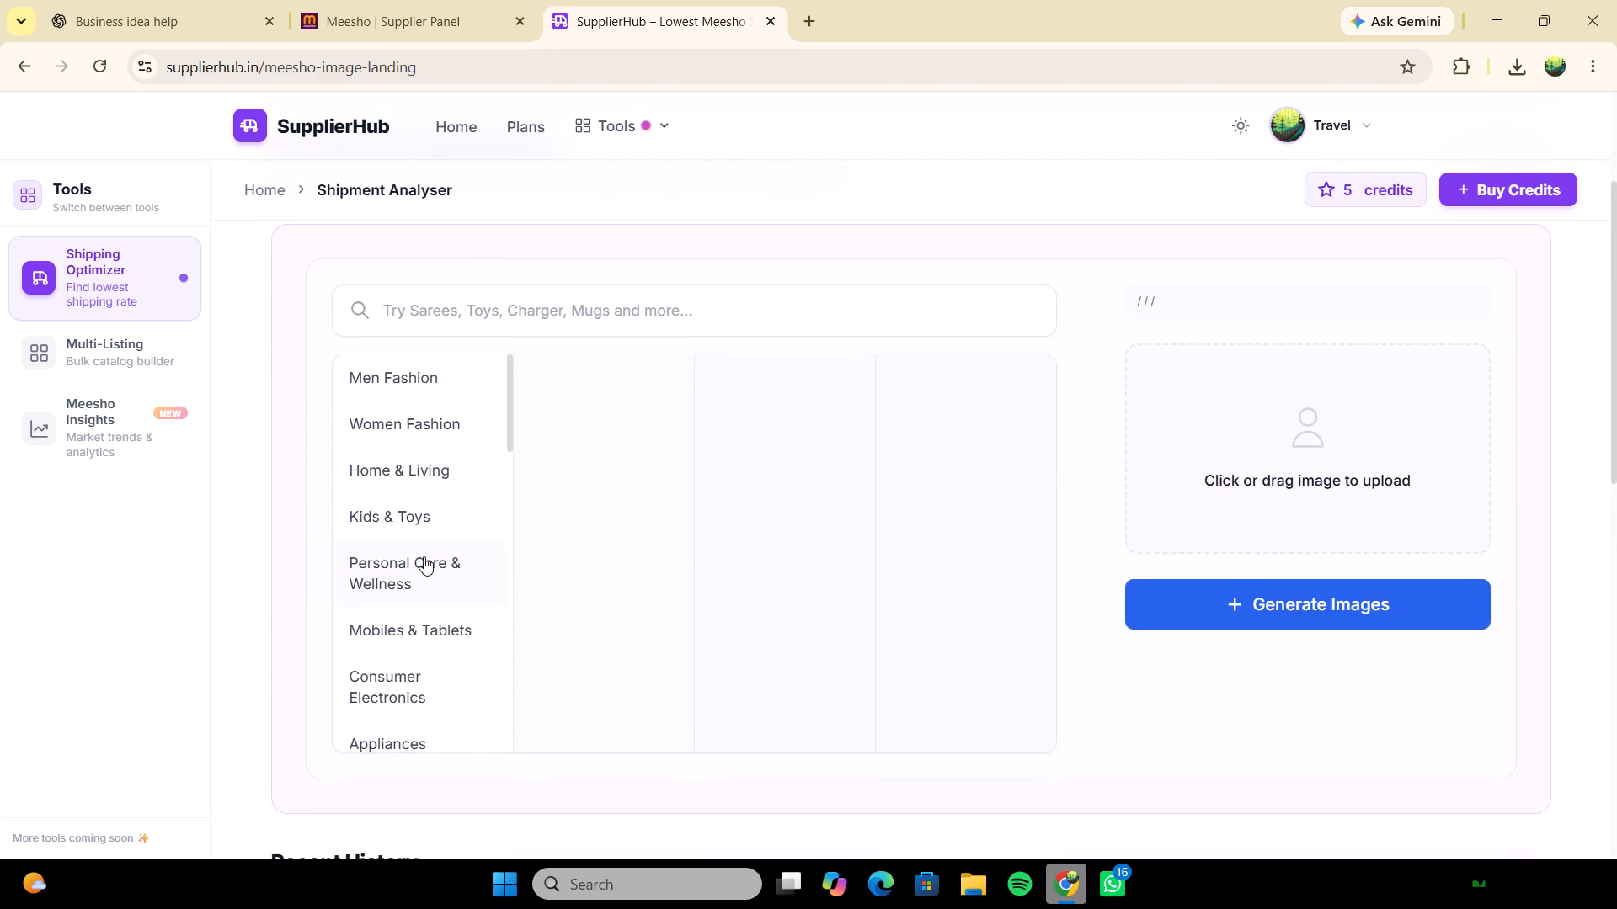
pyautogui.scroll(-1, 394, 552)
pyautogui.scroll(3, 394, 550)
pyautogui.scroll(-7, 414, 428)
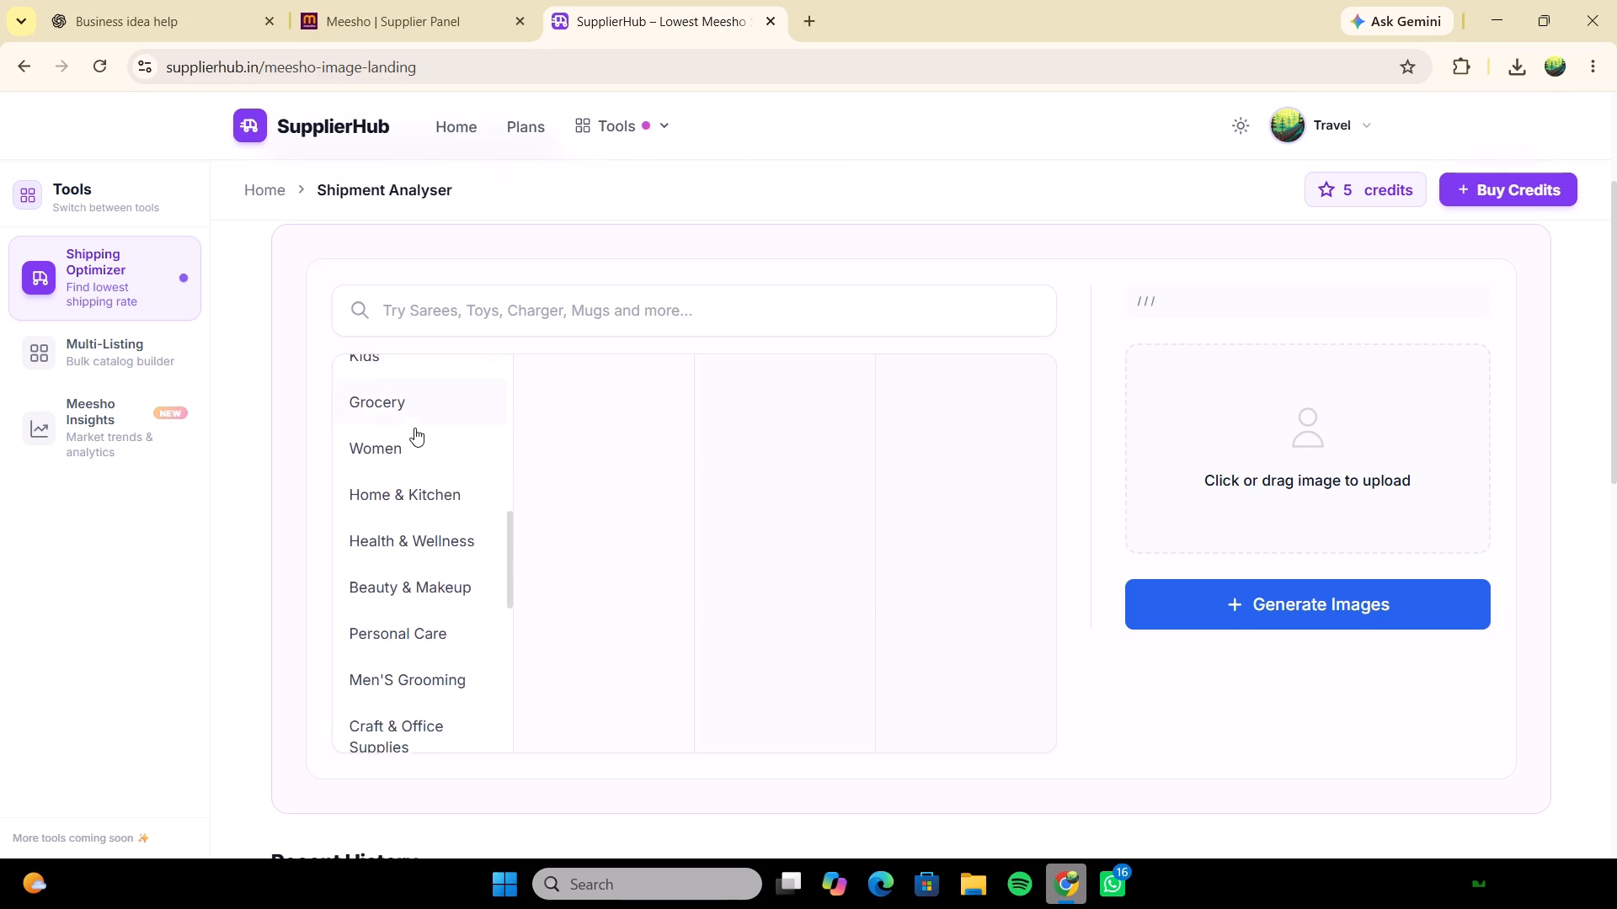
pyautogui.click(410, 399)
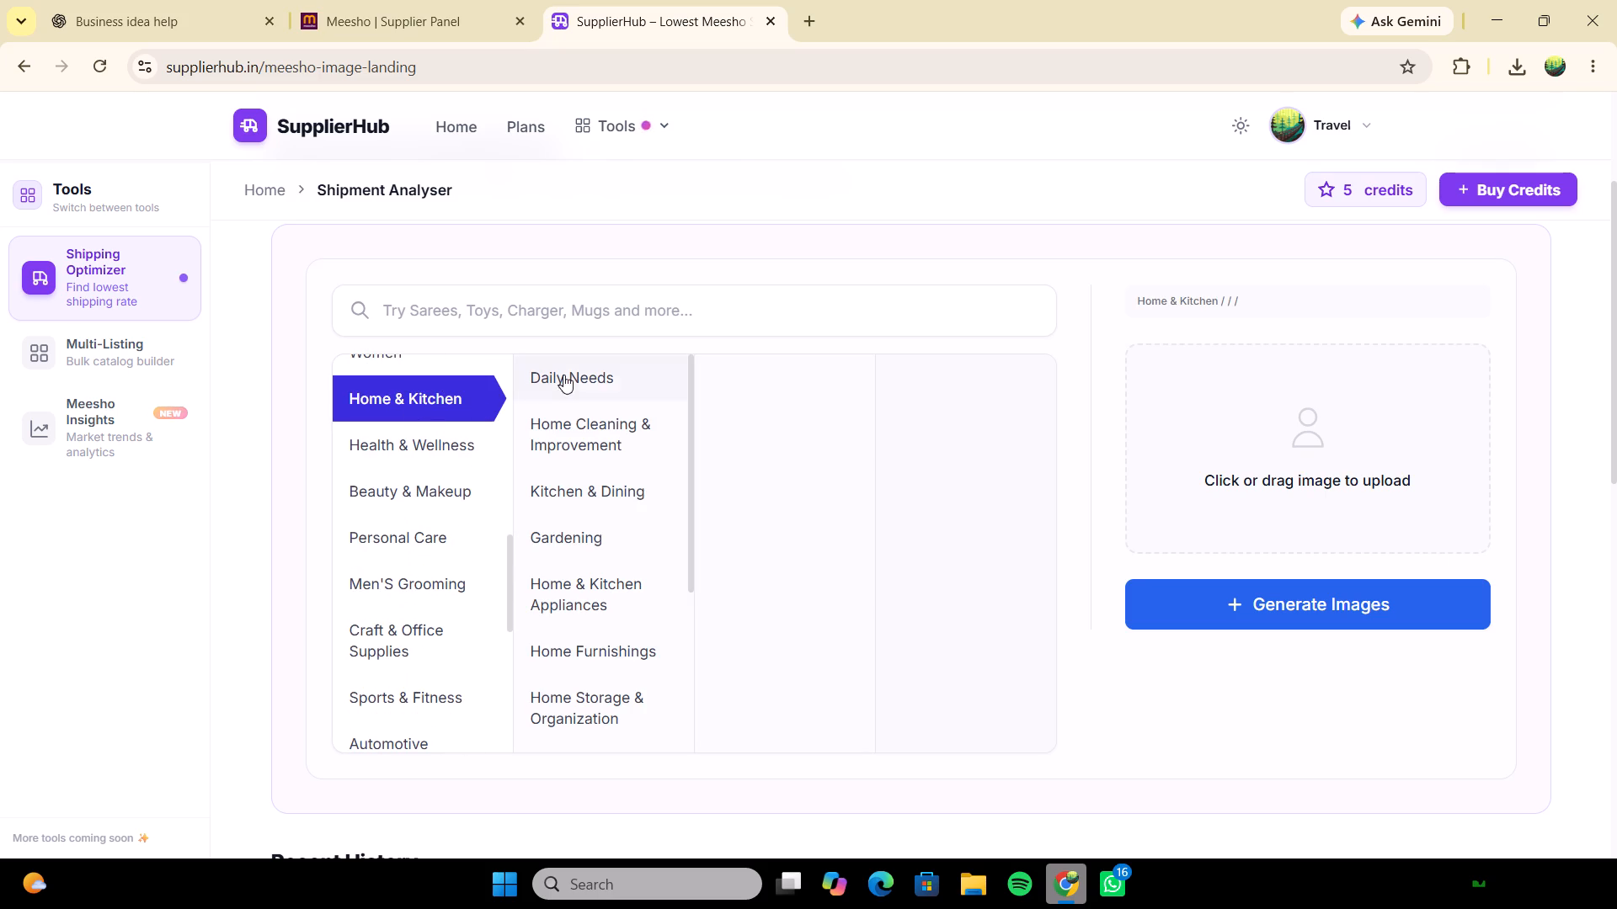
# Narrow the category within Home & Kitchen to Home Decor / Candles / Candles.
pyautogui.scroll(-3, 561, 476)
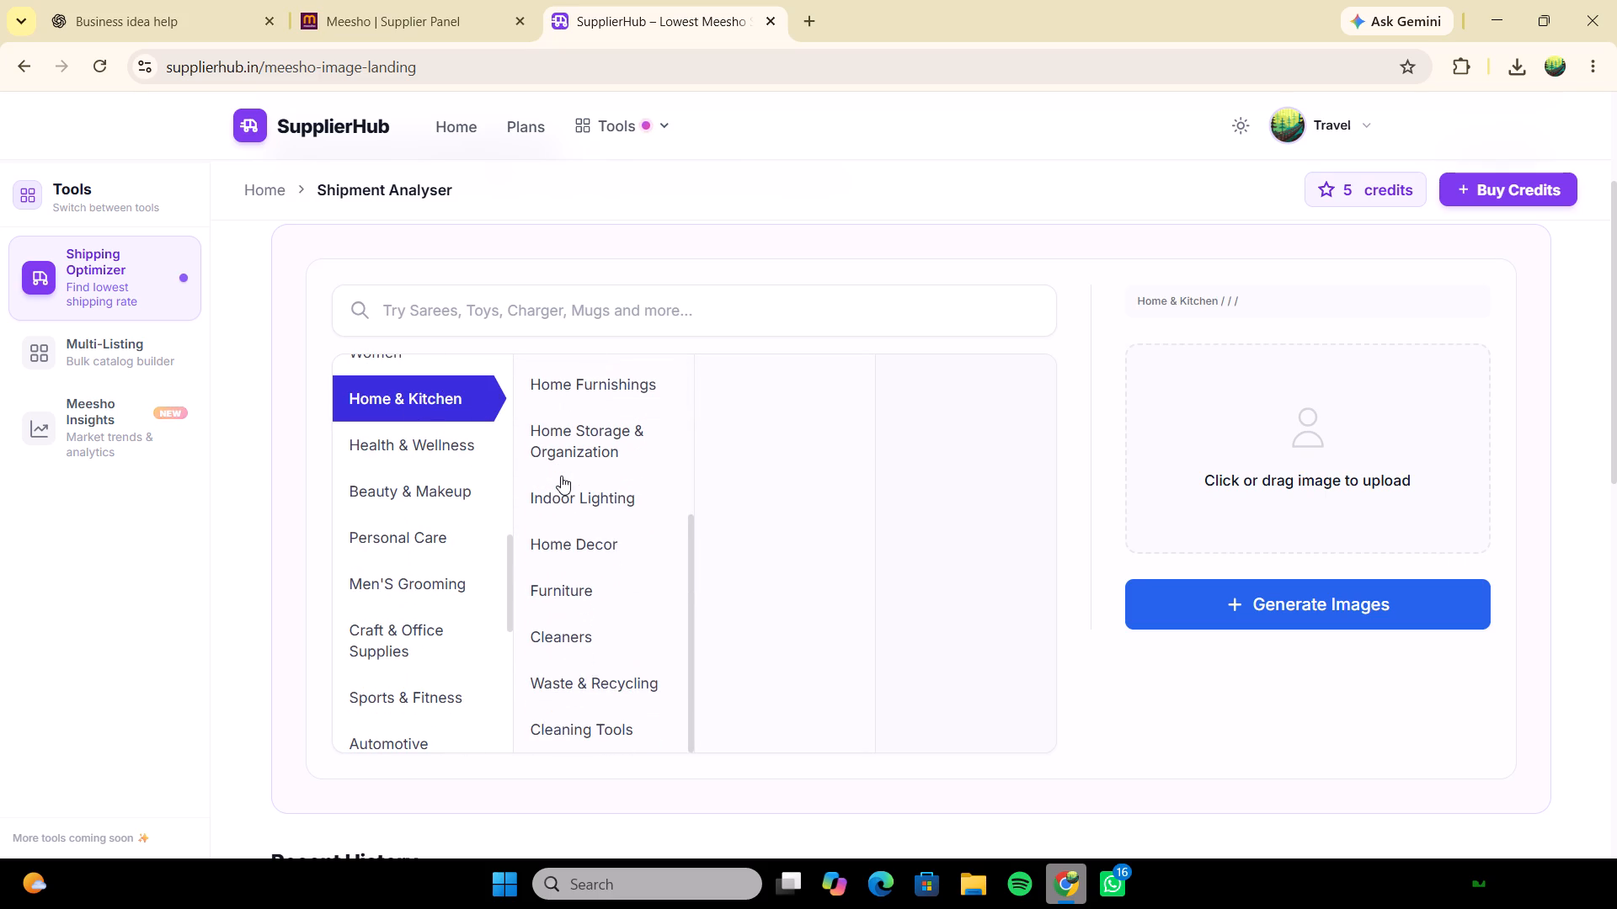
pyautogui.click(563, 540)
pyautogui.scroll(-1, 745, 450)
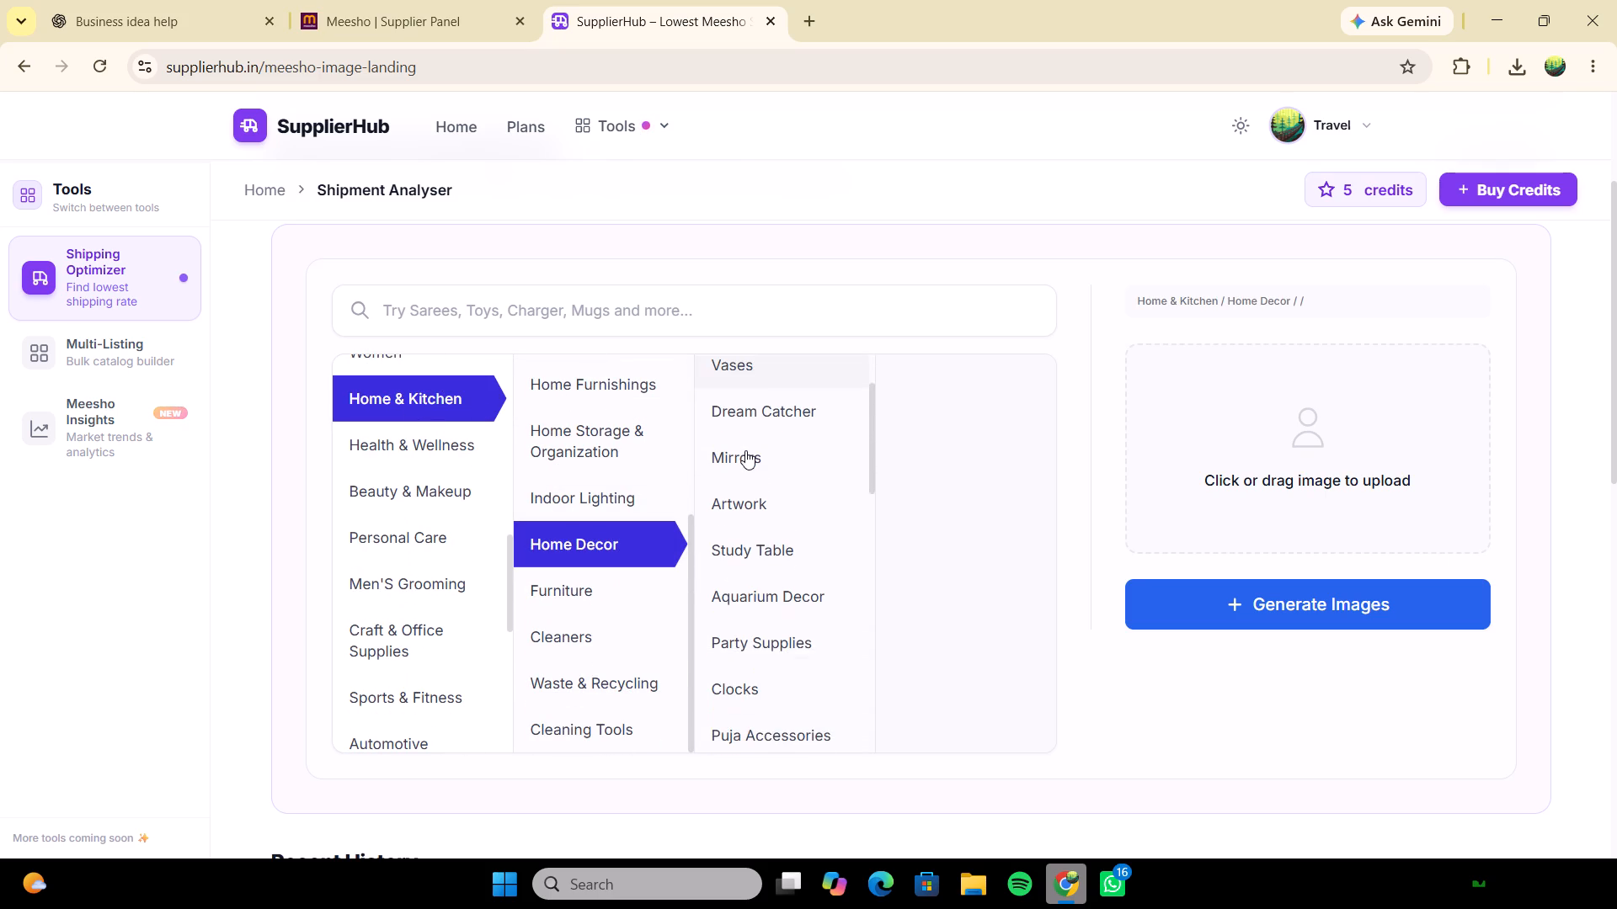
pyautogui.scroll(-1, 745, 450)
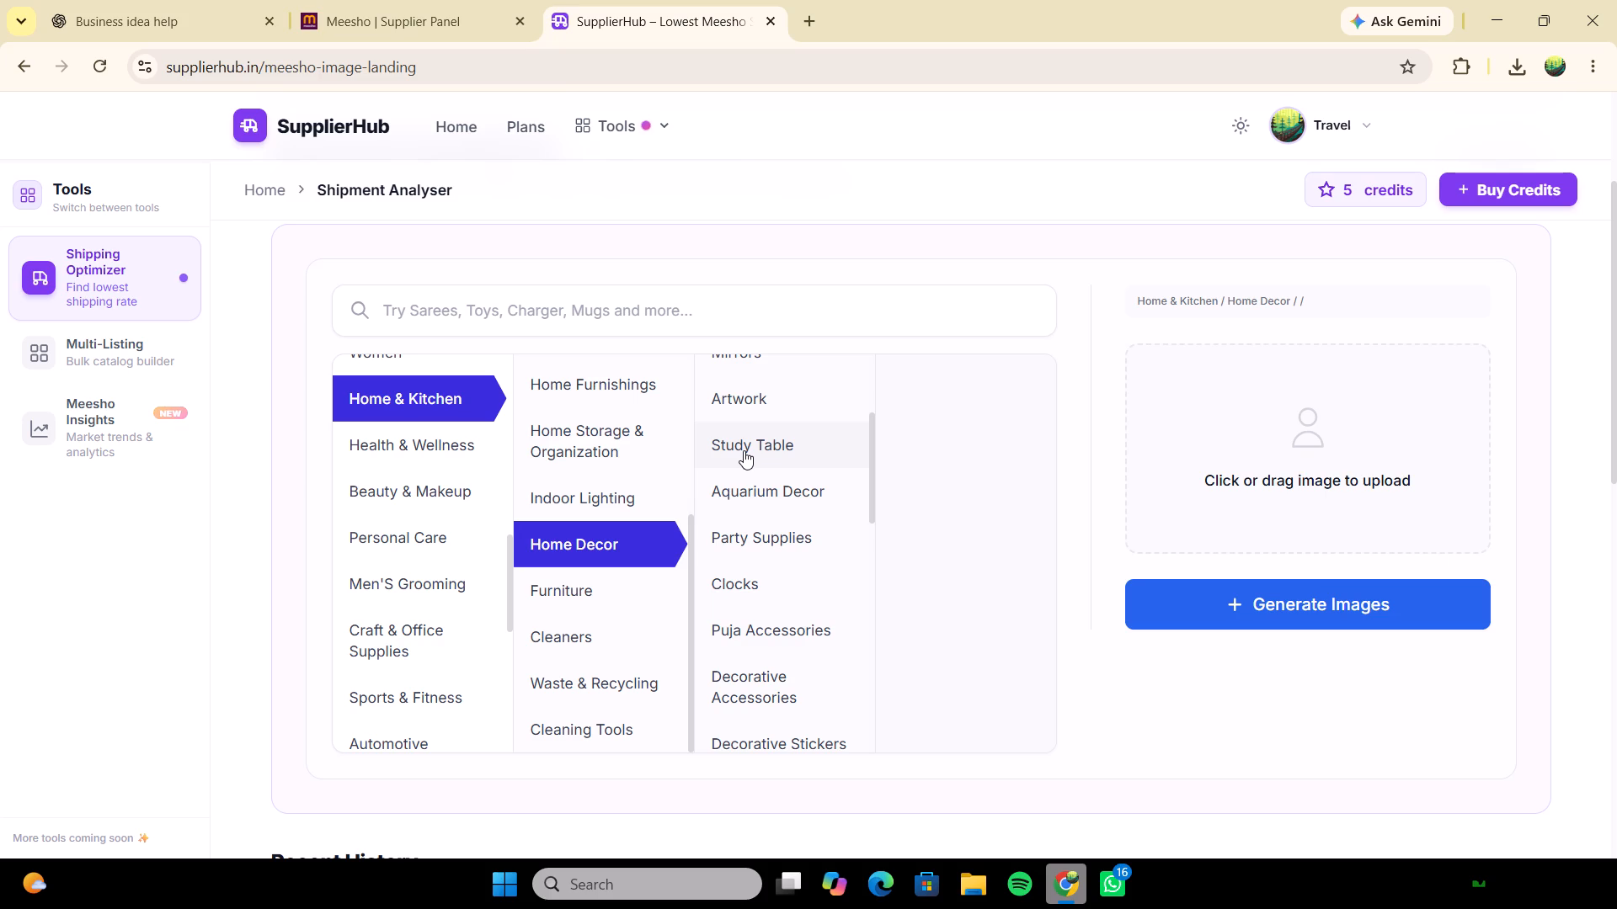
pyautogui.scroll(-4, 744, 450)
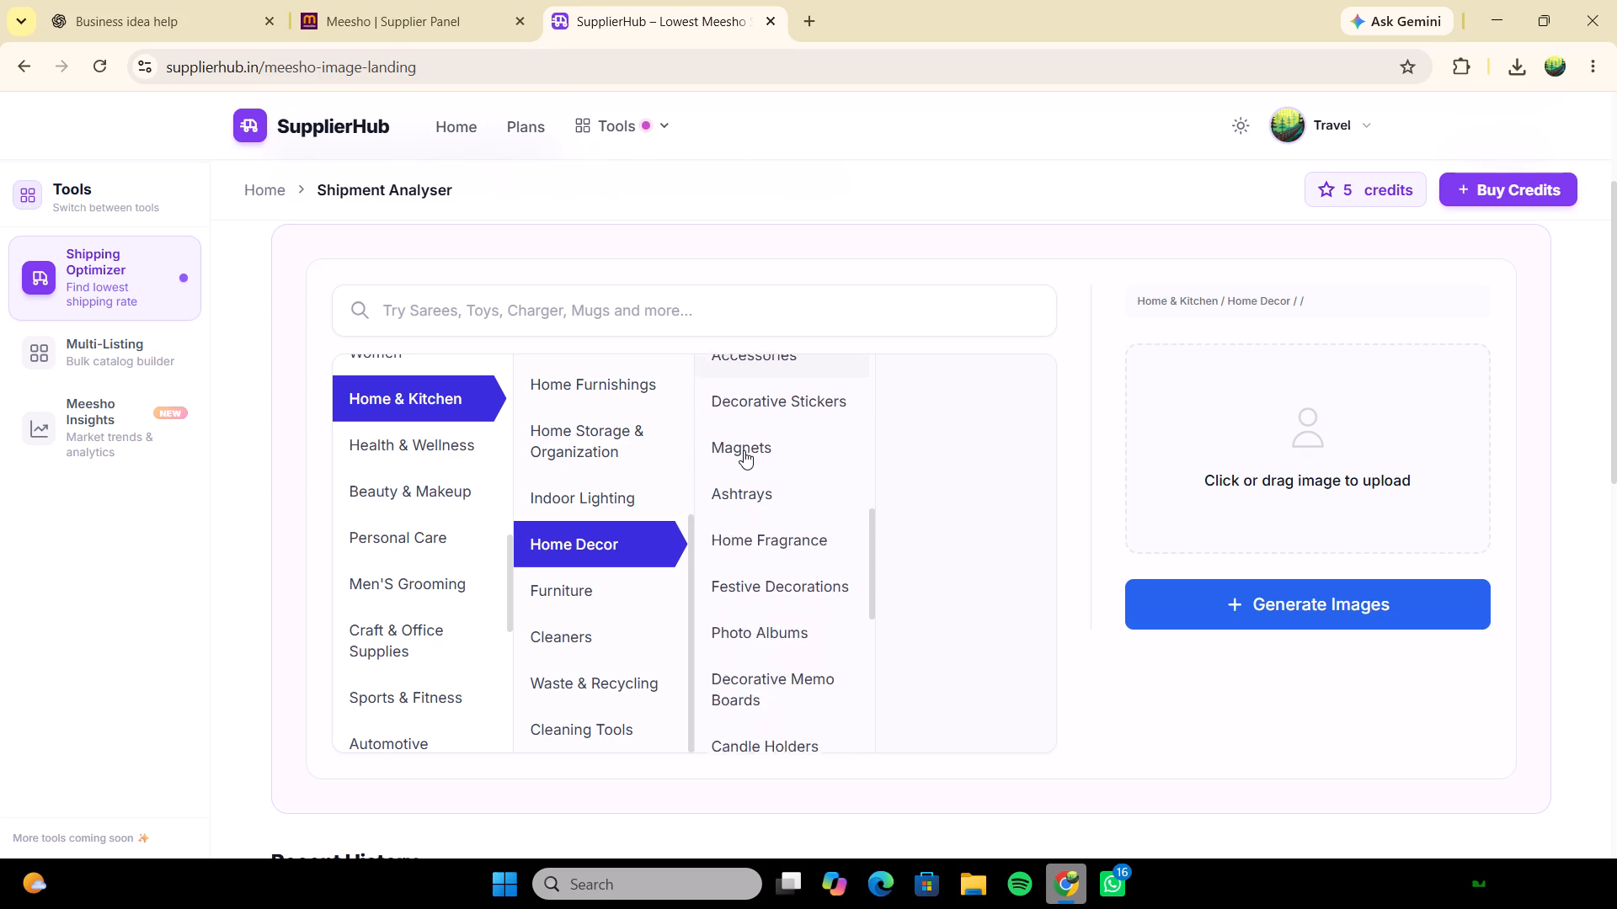
pyautogui.scroll(-3, 744, 450)
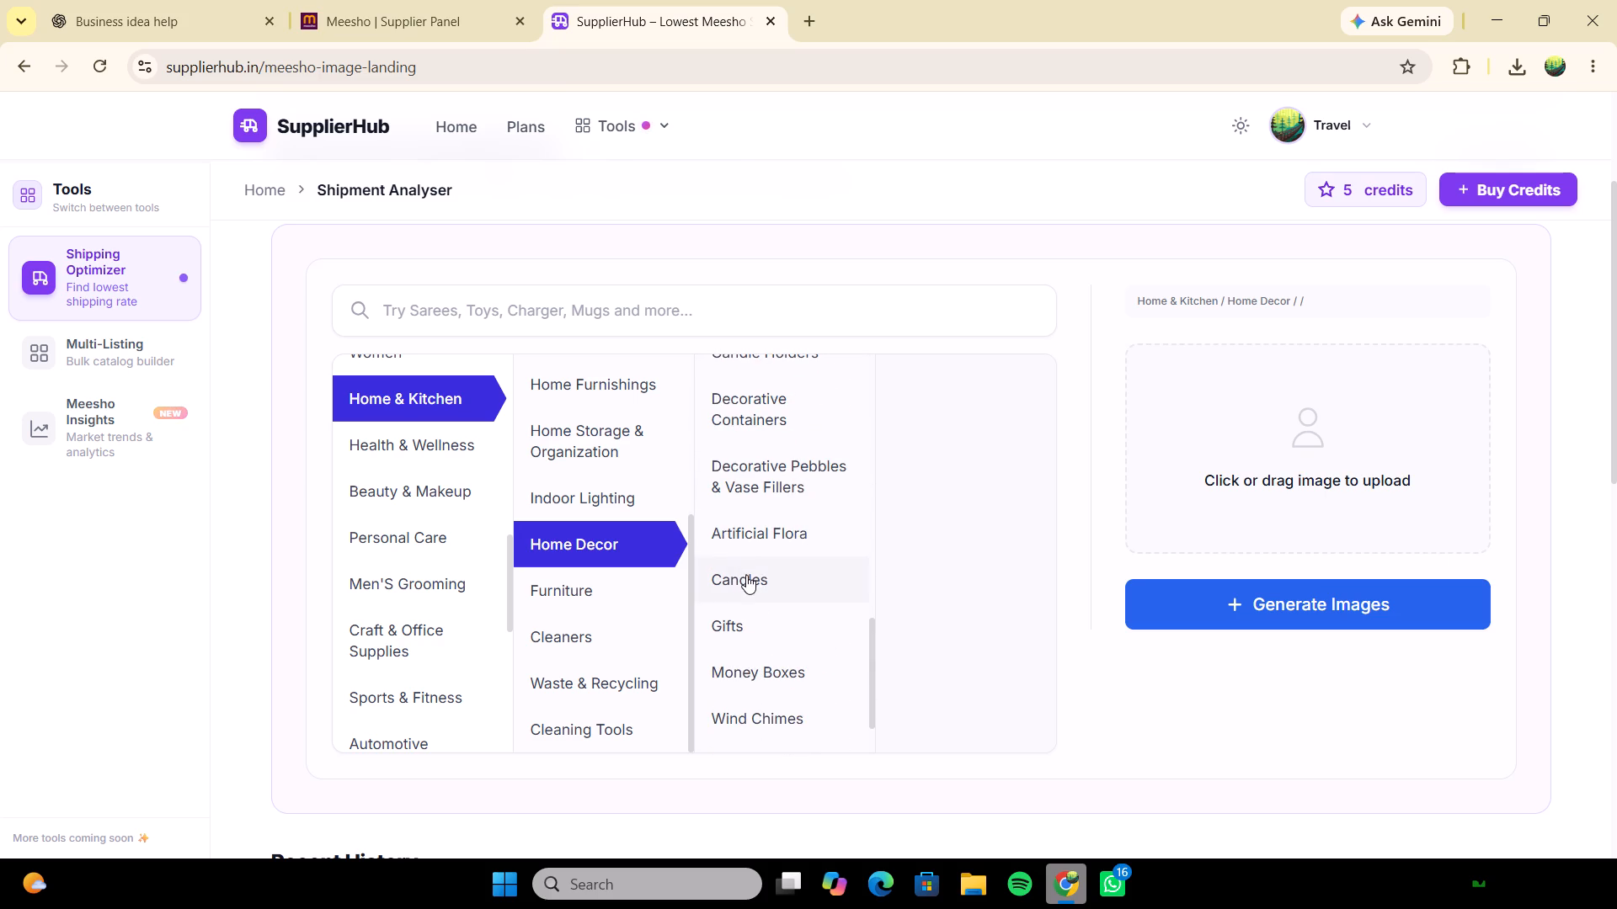
pyautogui.click(746, 575)
pyautogui.click(934, 390)
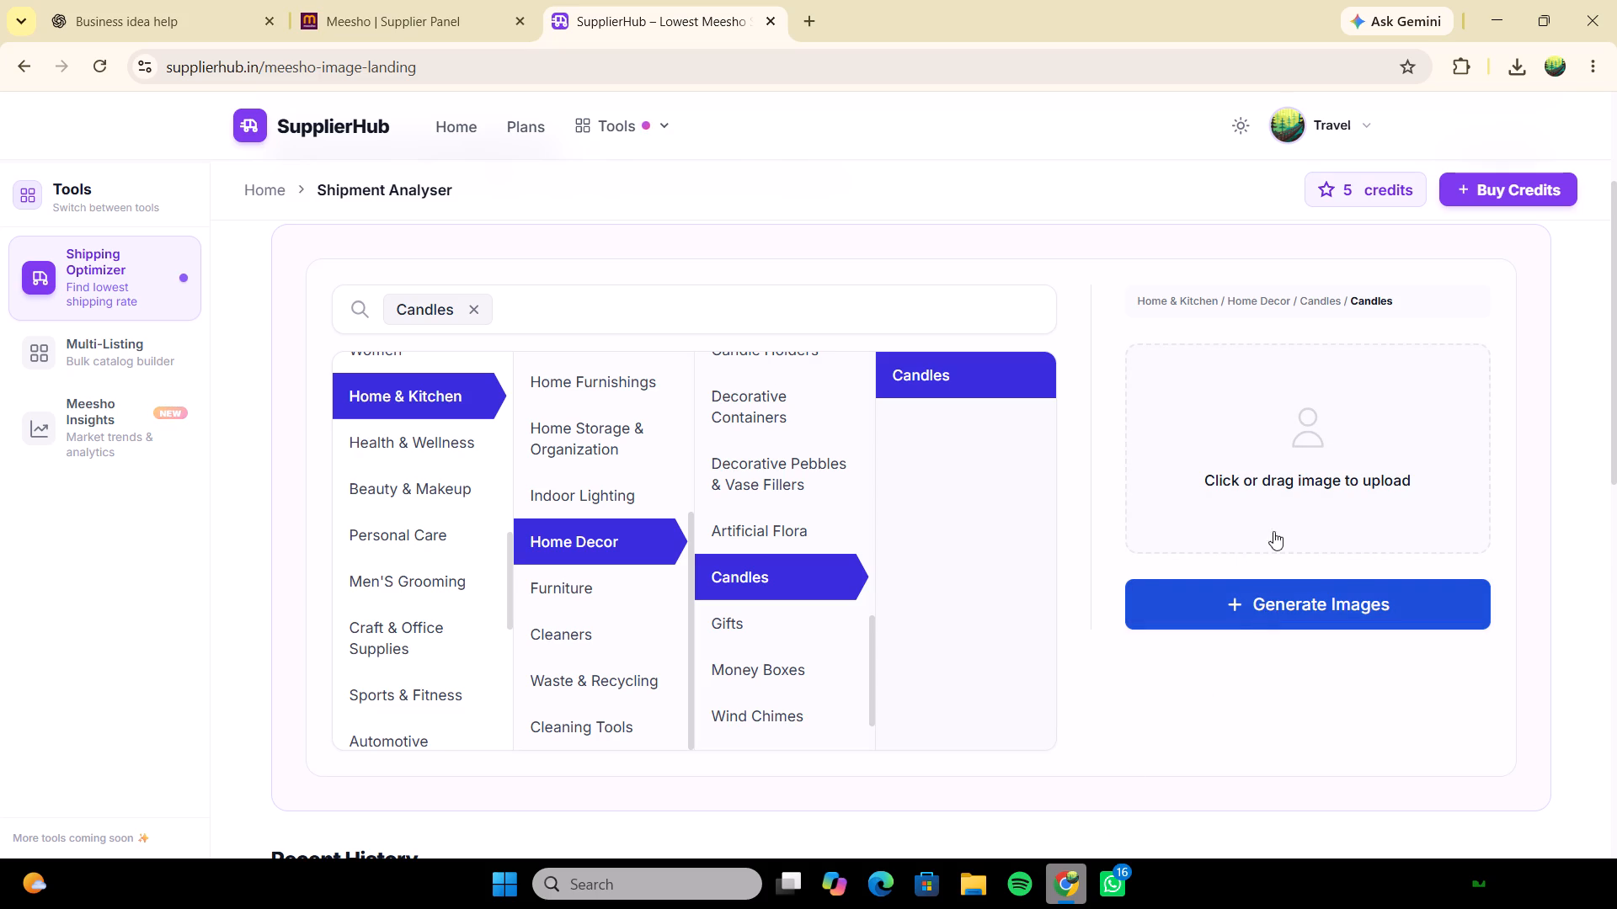
# Upload the Festive Laddu Candle Set image from Downloads and generate image variants with their shipping rates.
pyautogui.click(1277, 461)
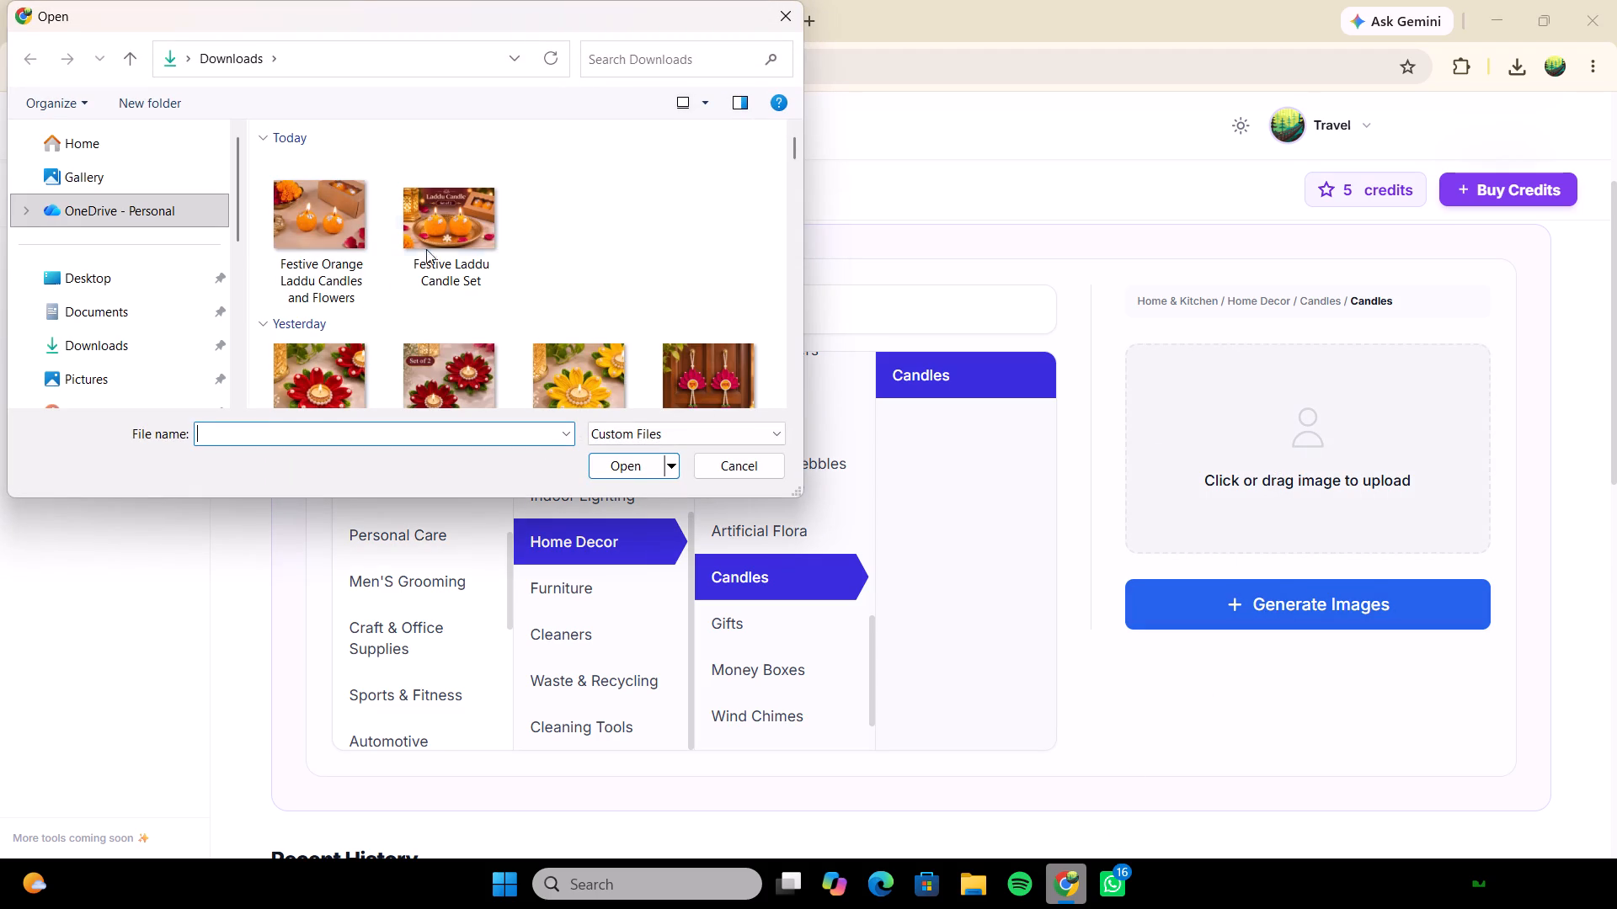
pyautogui.click(444, 246)
pyautogui.click(616, 476)
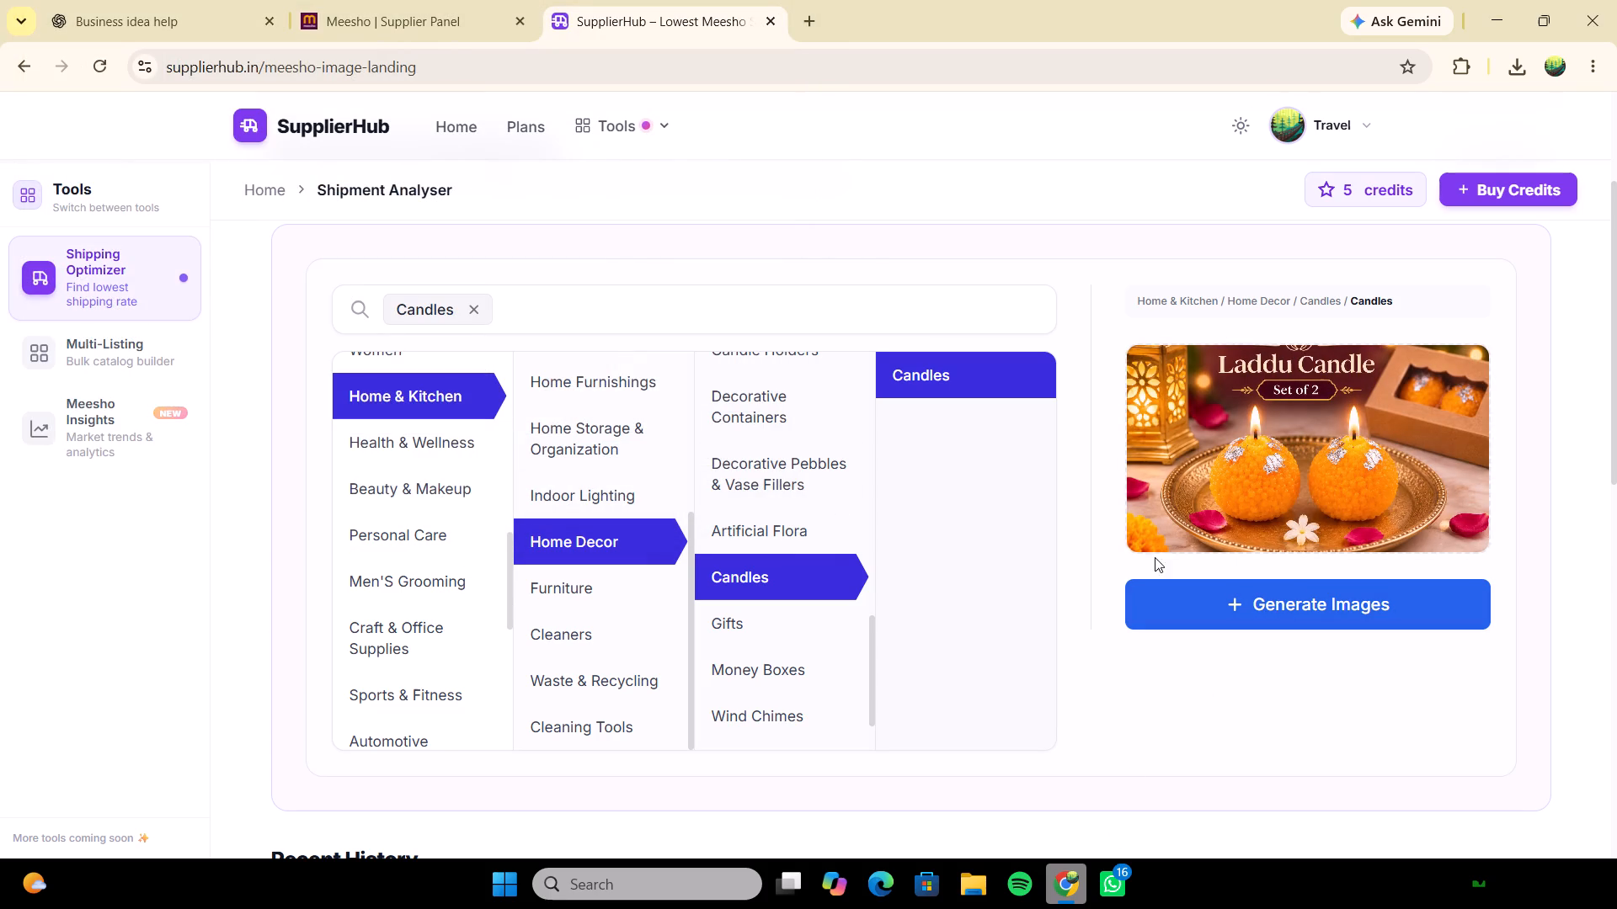
pyautogui.click(1241, 599)
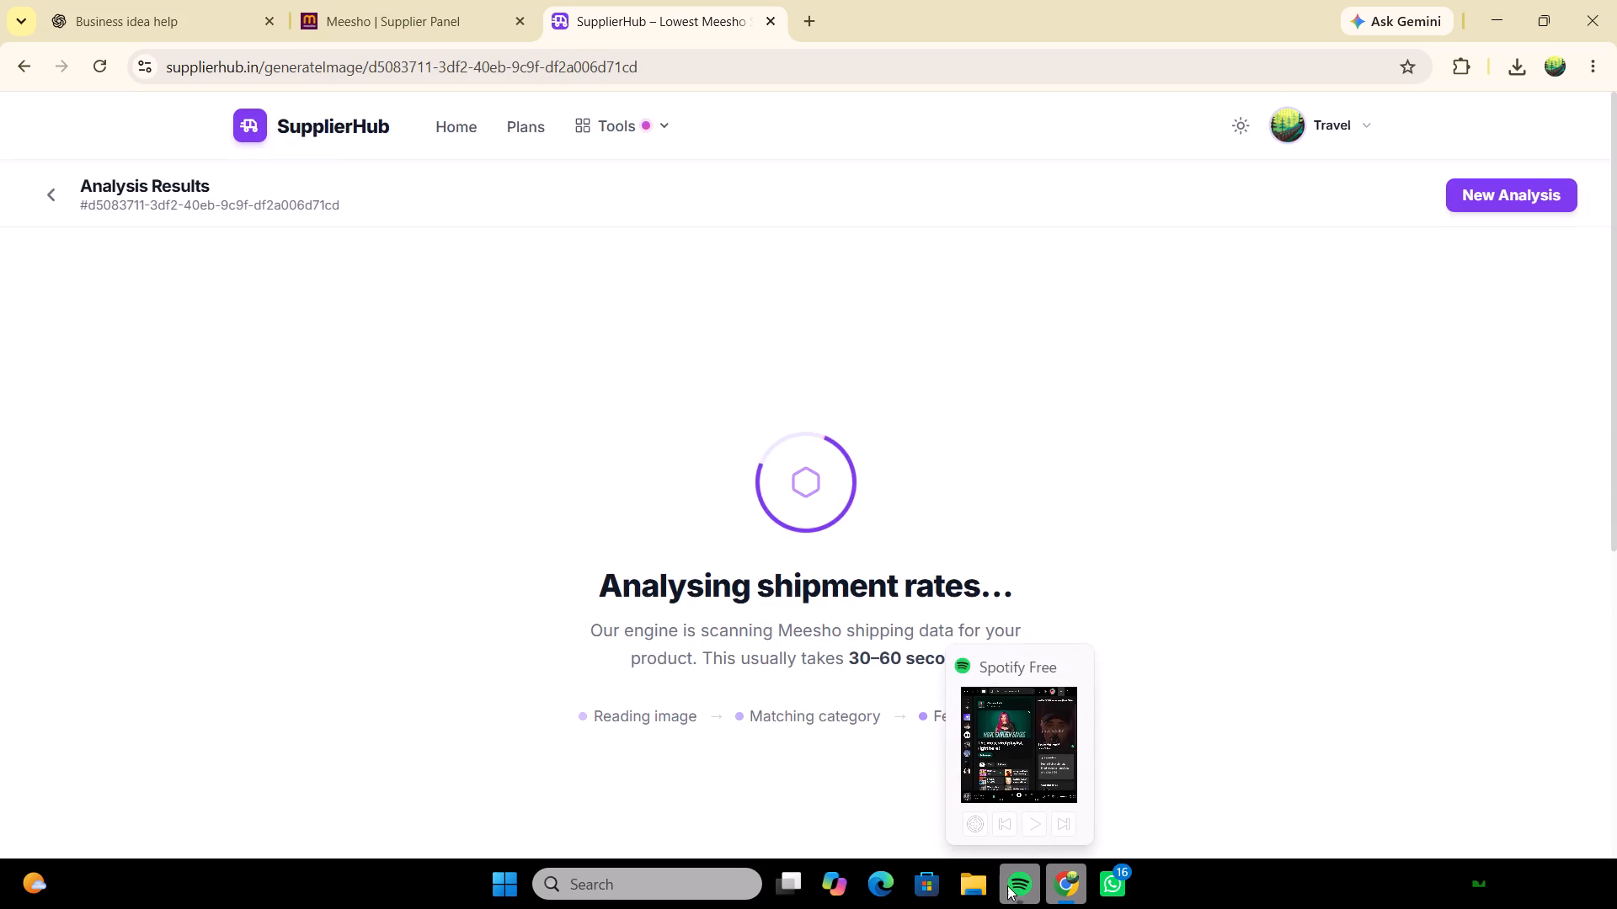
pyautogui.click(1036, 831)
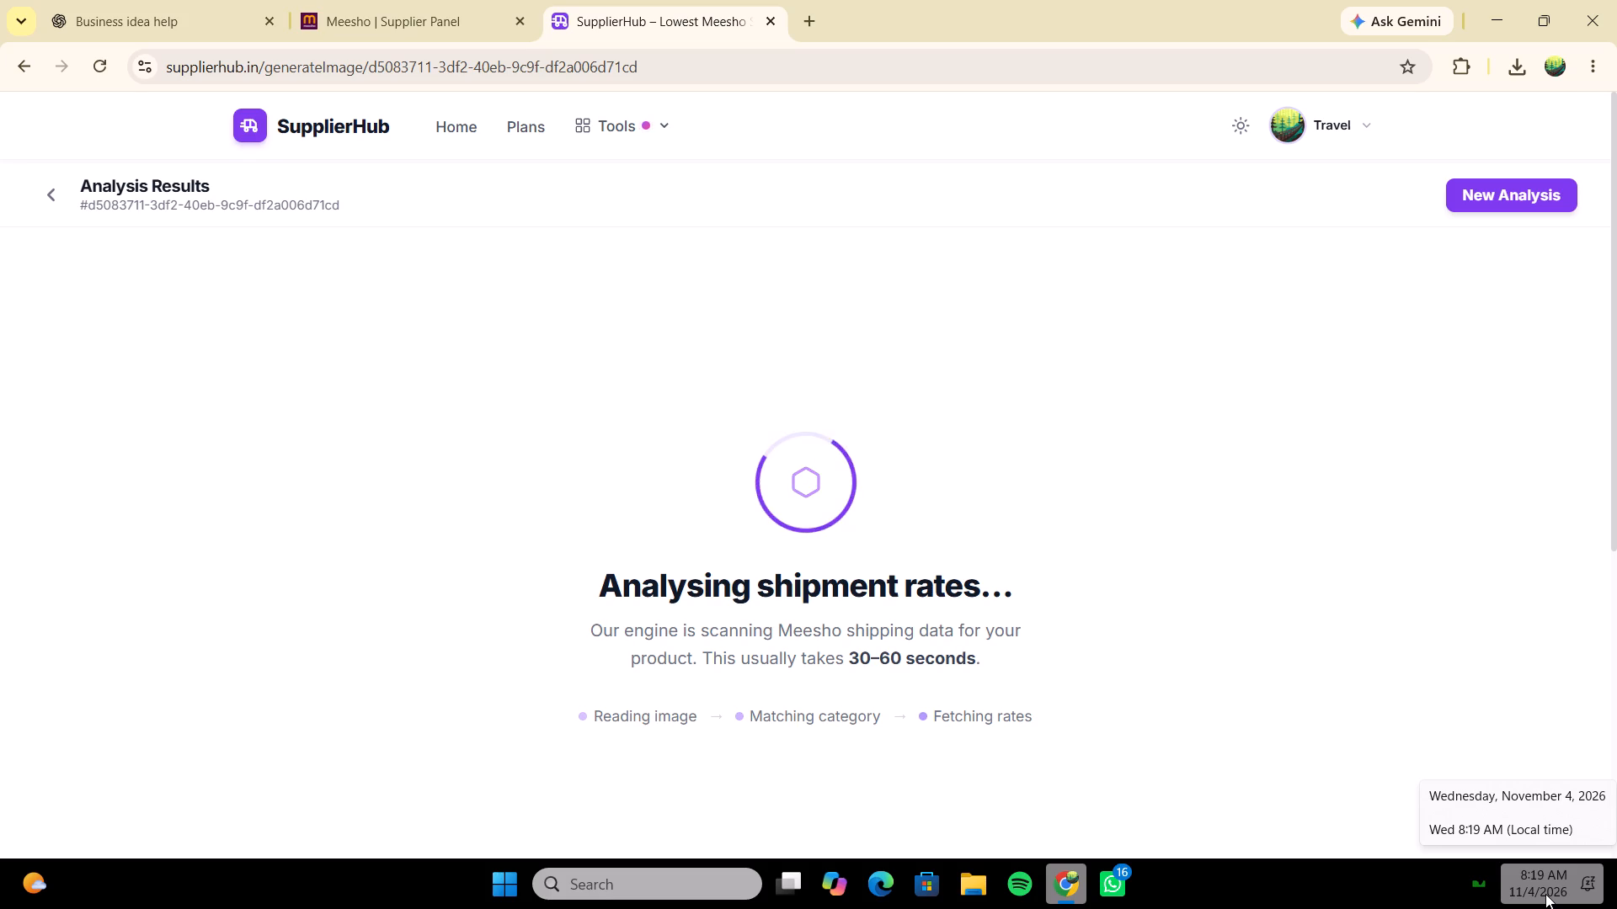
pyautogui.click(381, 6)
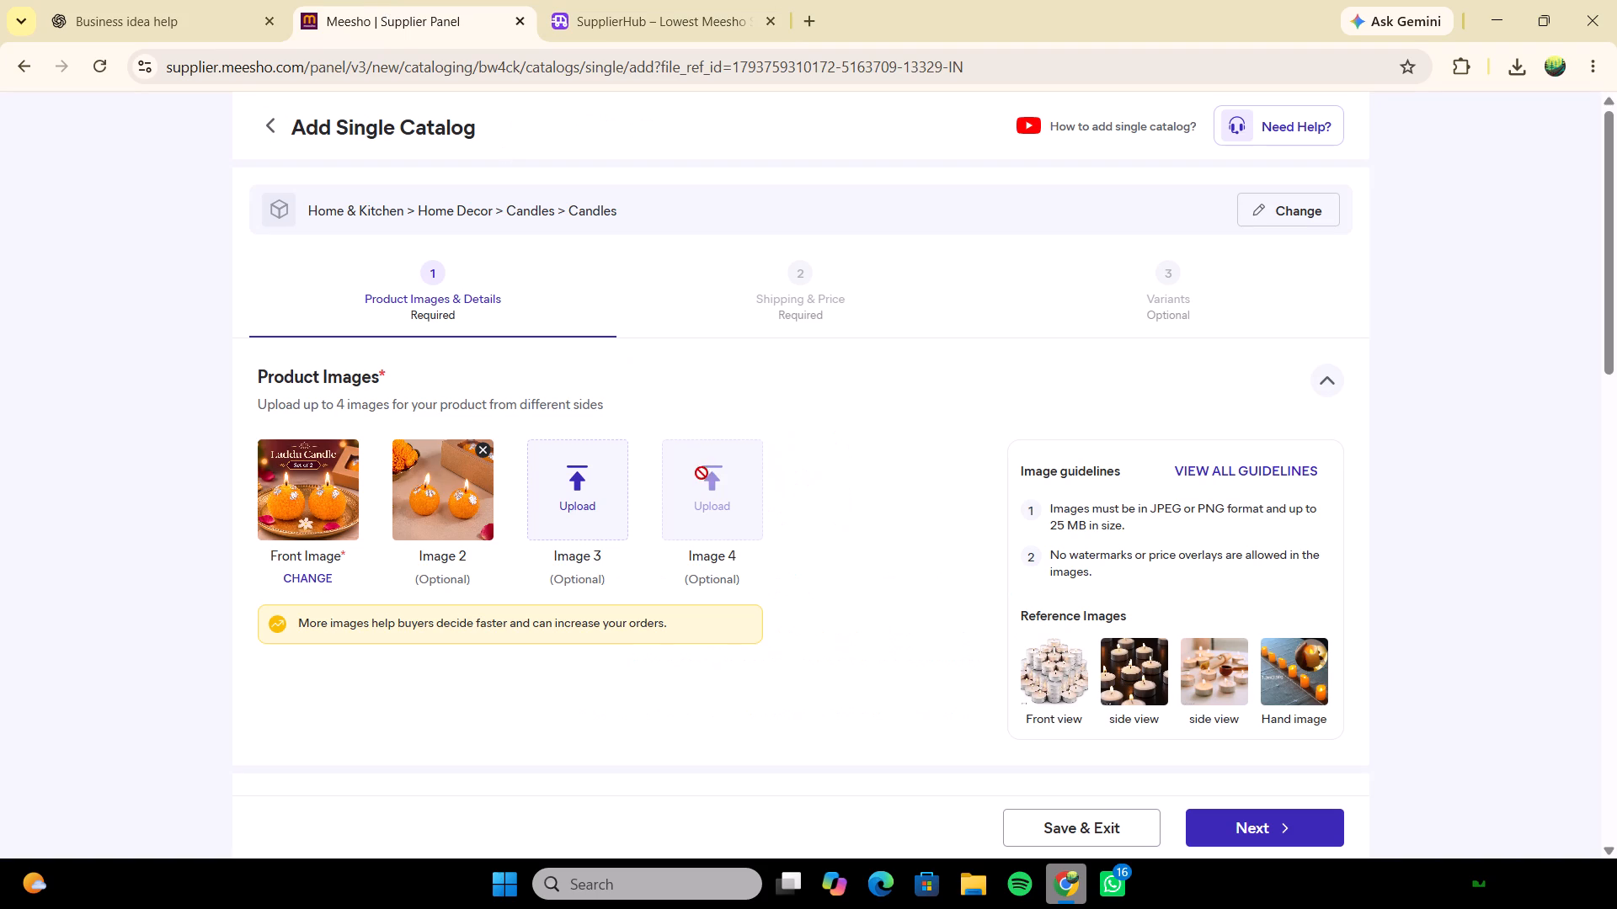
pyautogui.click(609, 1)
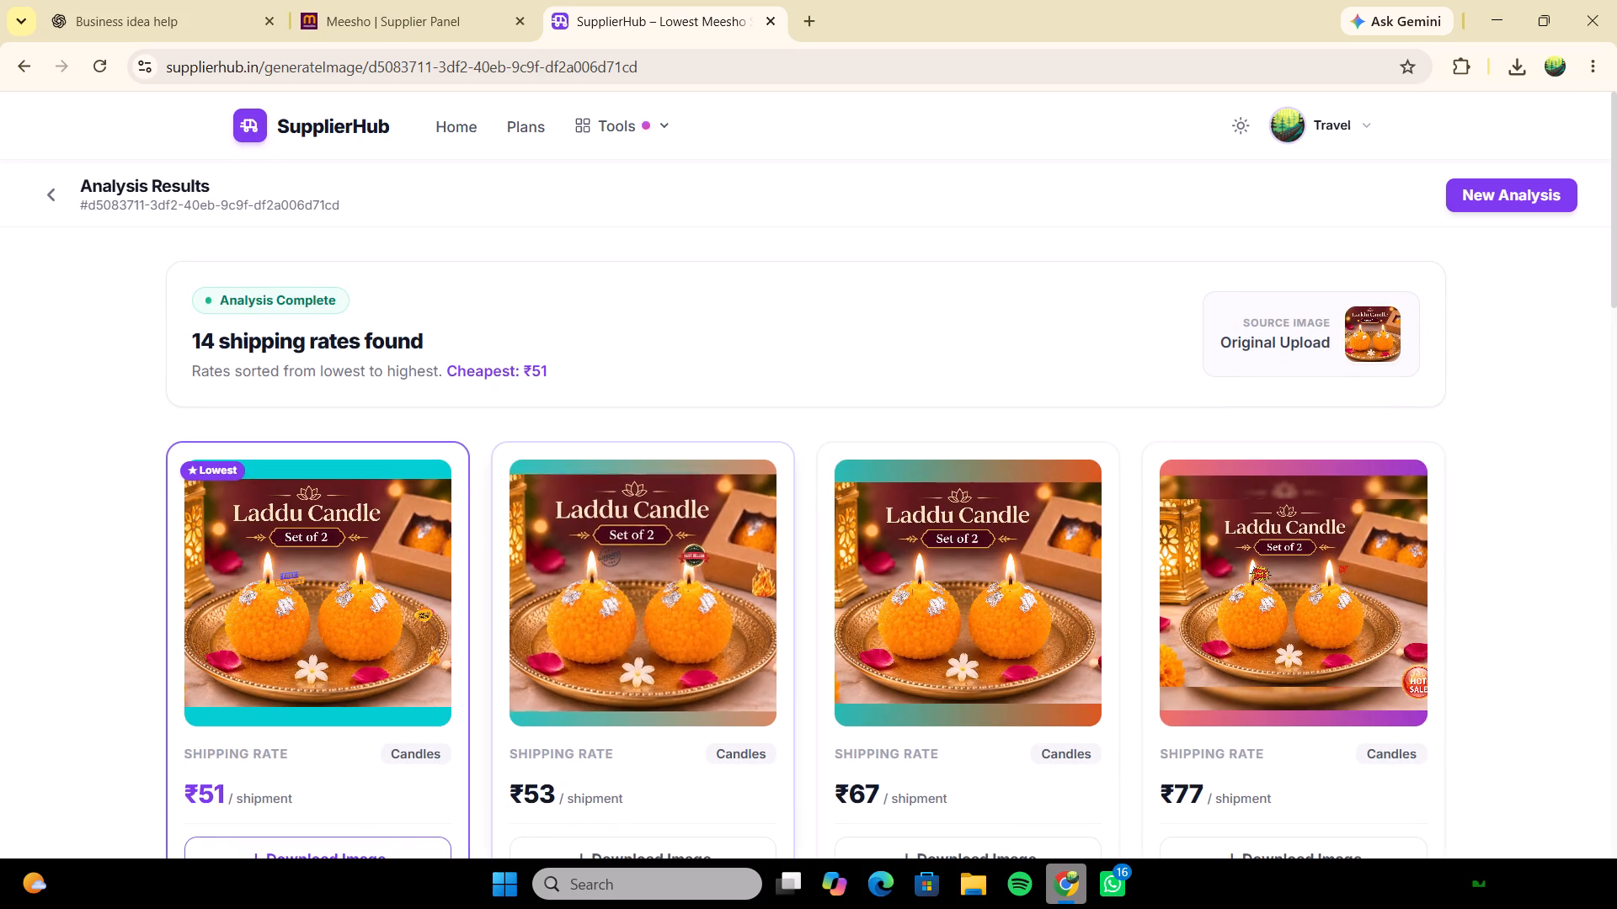
# Download the laddu candle image variant marked as having the lowest shipping rate.
pyautogui.scroll(-2, 703, 501)
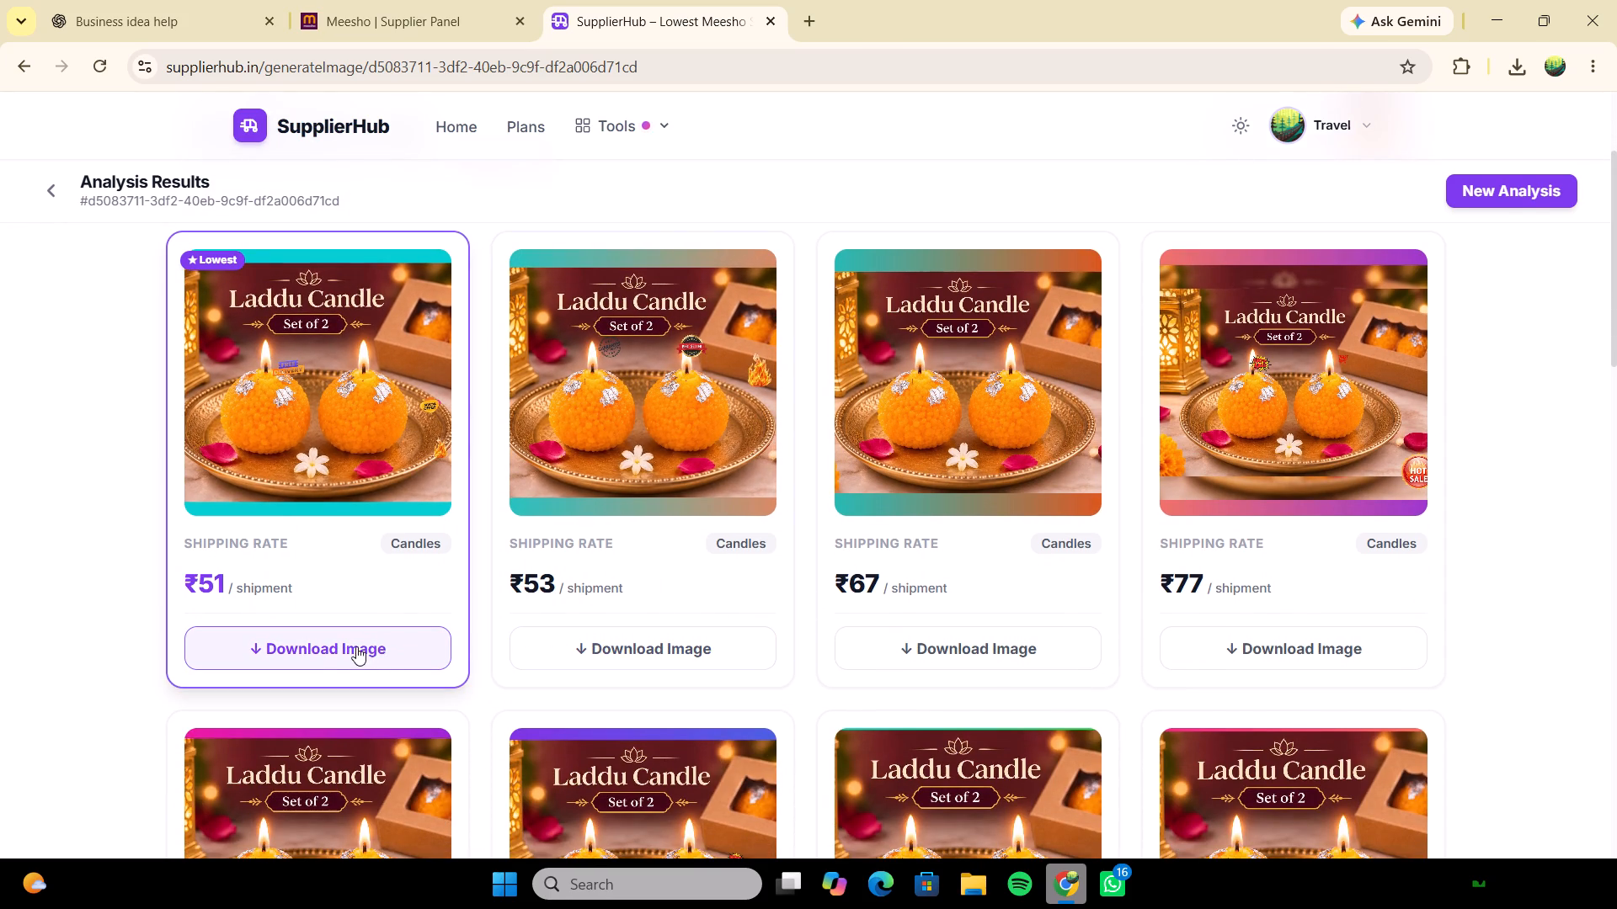
pyautogui.click(271, 652)
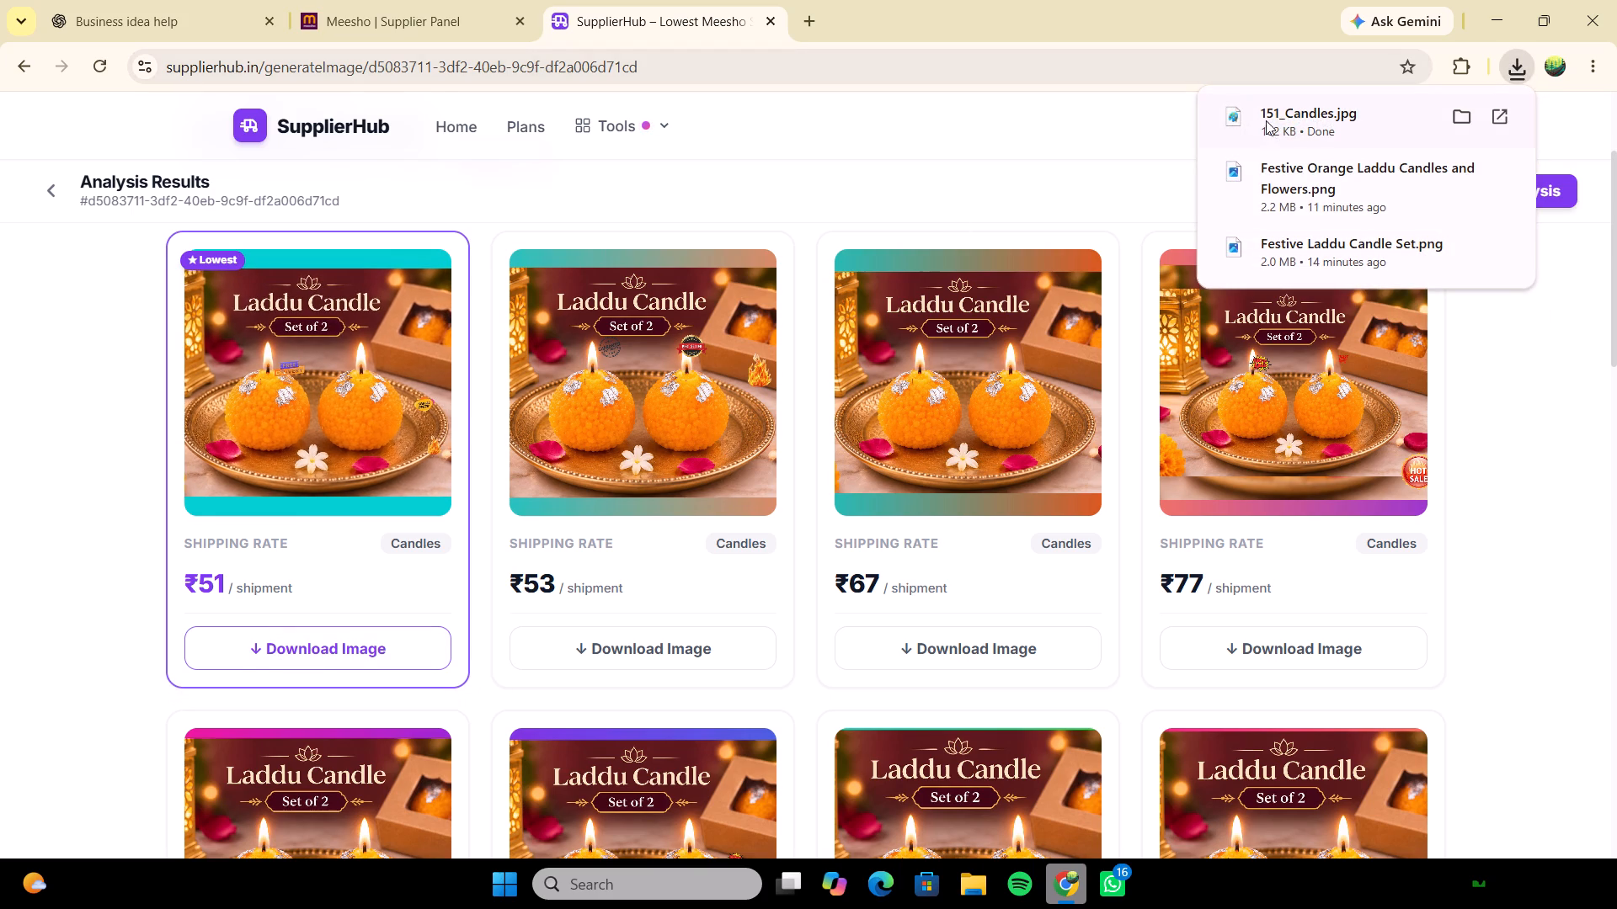
# Open the downloaded 151_Candles.jpg in Paint, inspect the whole image, and close it.
pyautogui.scroll(-3, 1091, 471)
pyautogui.scroll(4, 1087, 473)
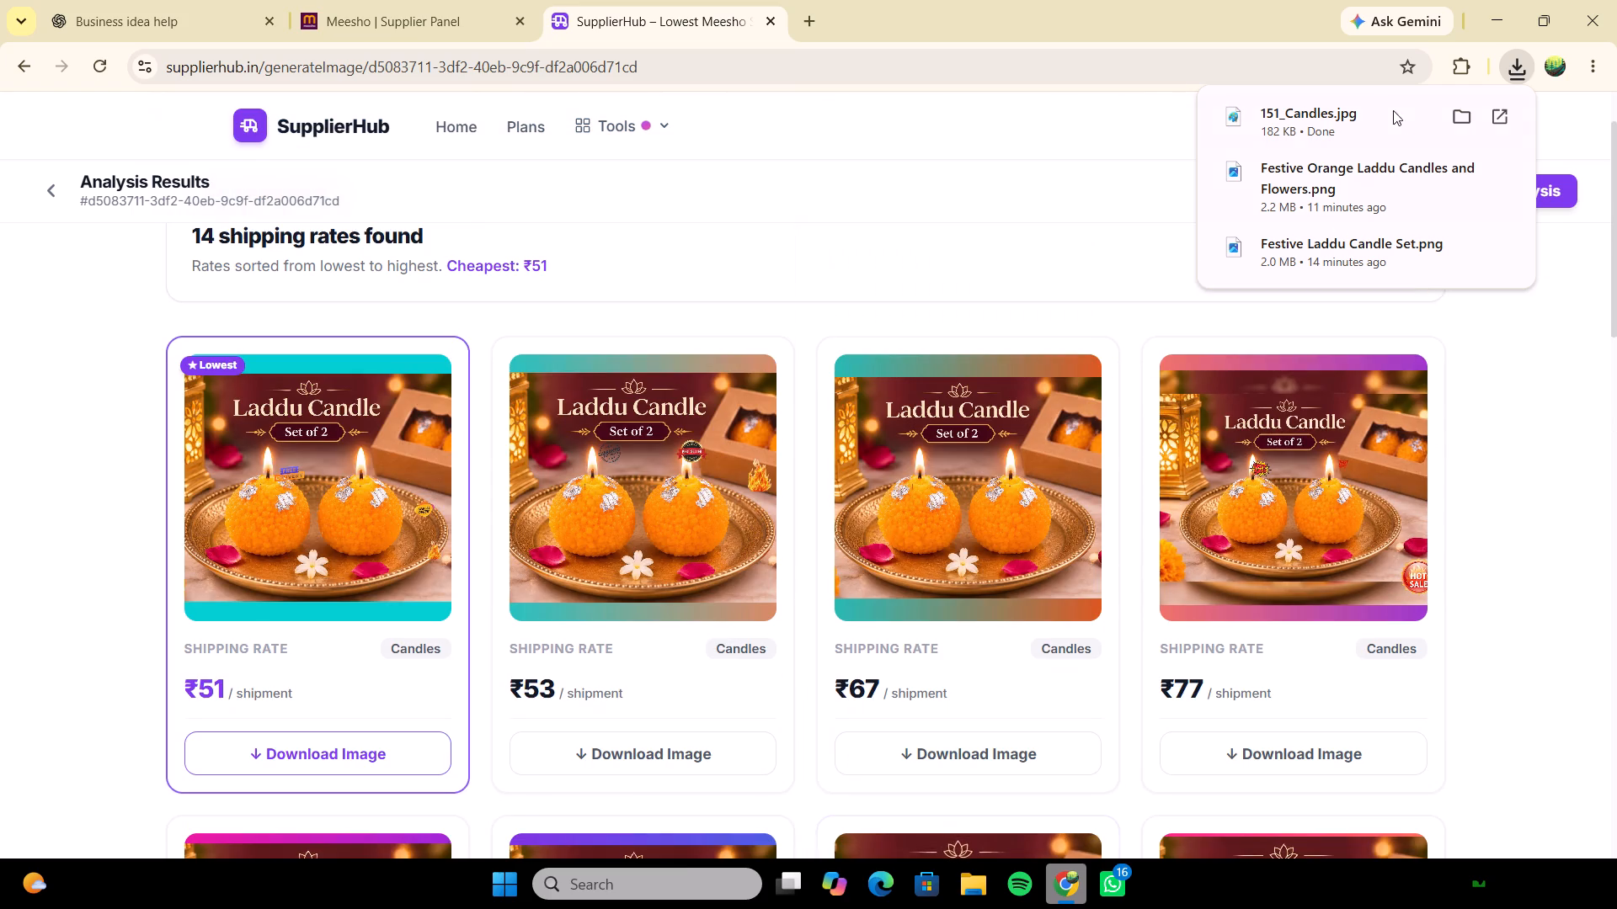
pyautogui.click(1330, 116)
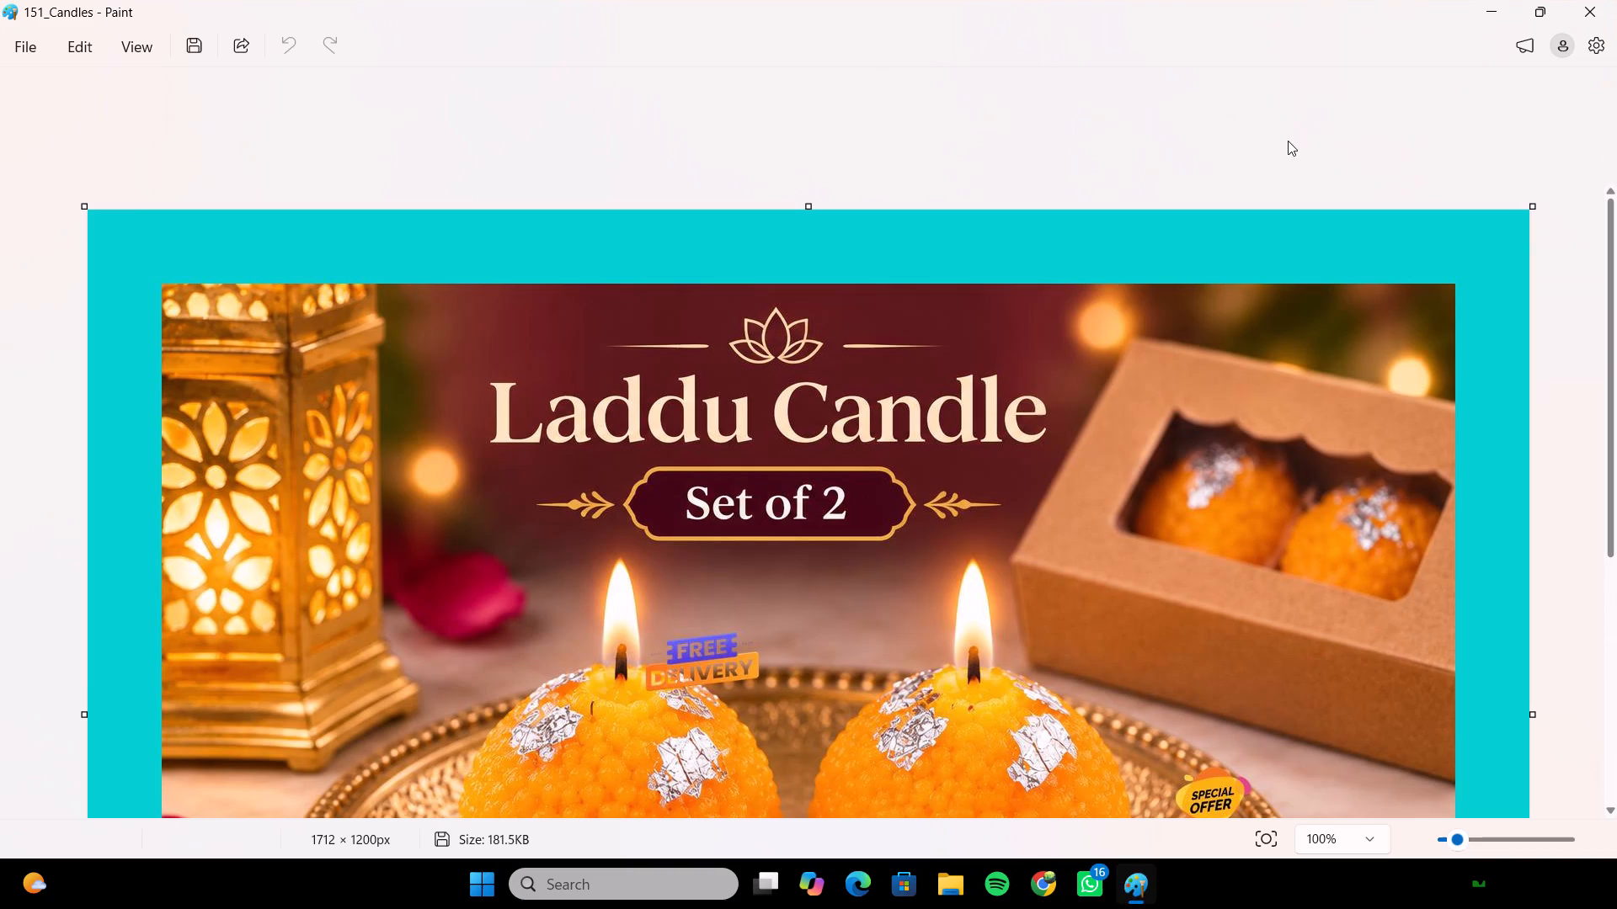
pyautogui.scroll(-3, 1038, 479)
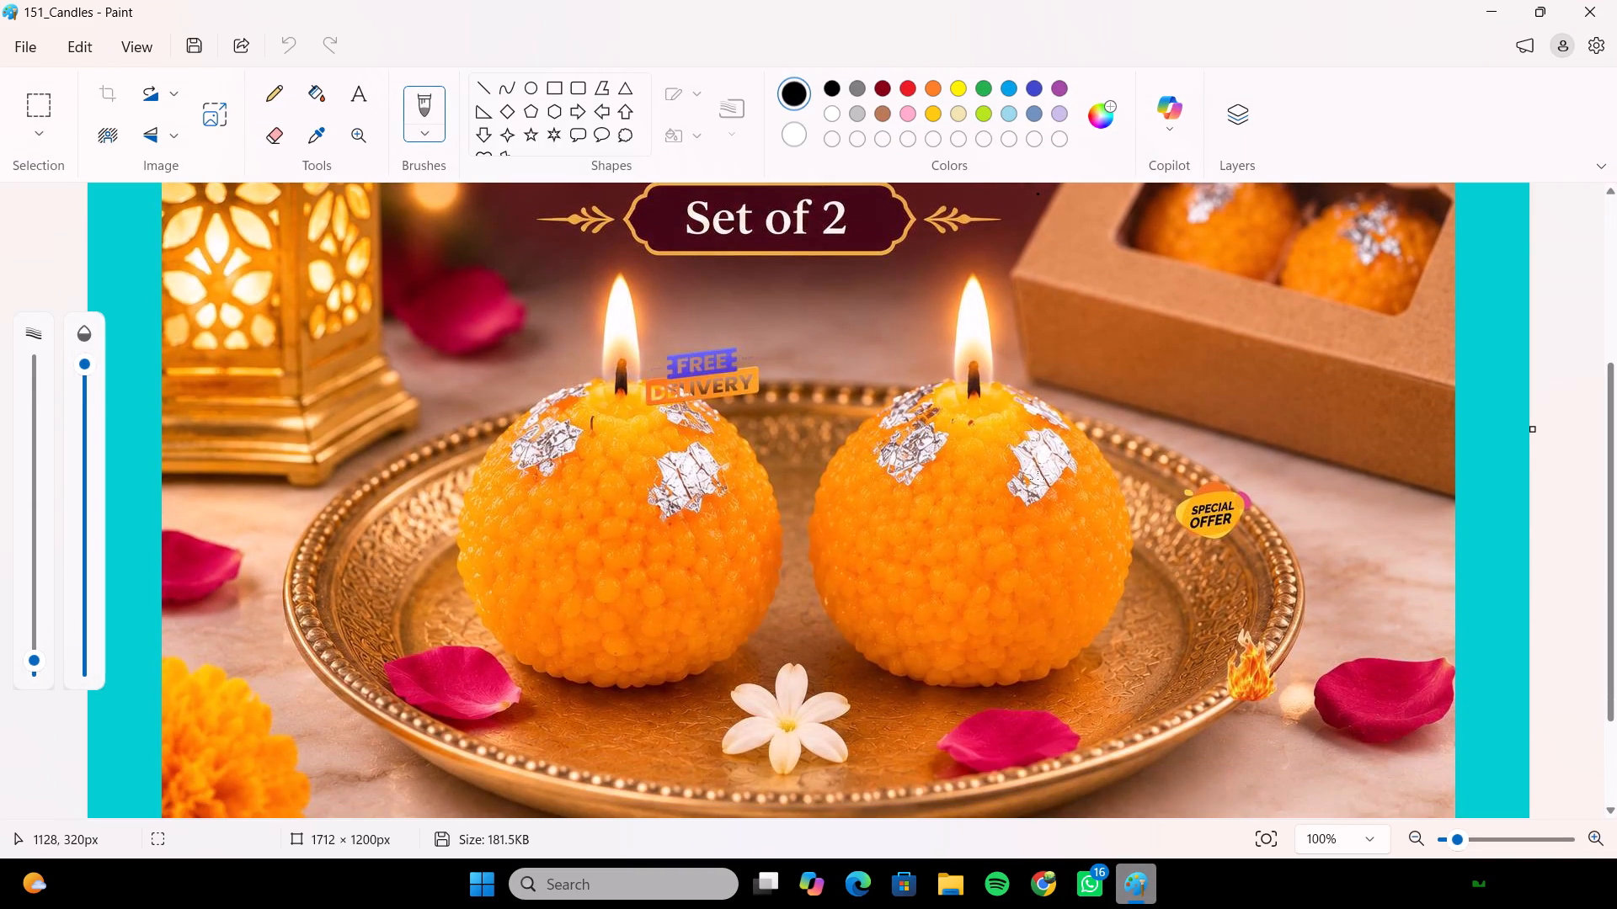
pyautogui.scroll(-2, 1038, 479)
pyautogui.scroll(4, 1038, 479)
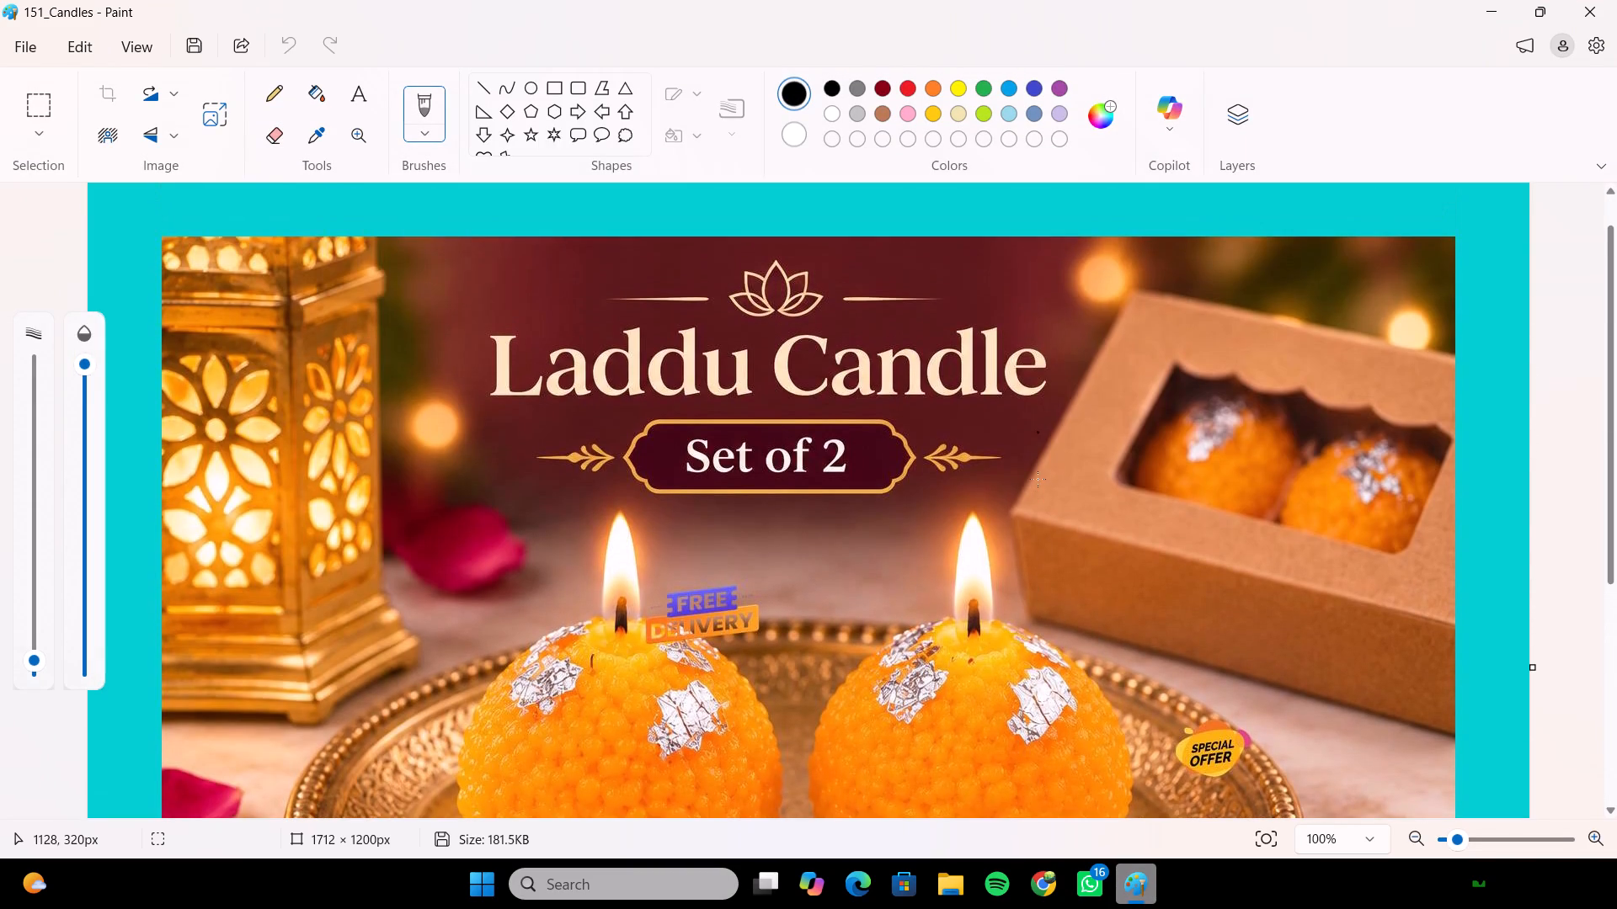
pyautogui.click(1588, 2)
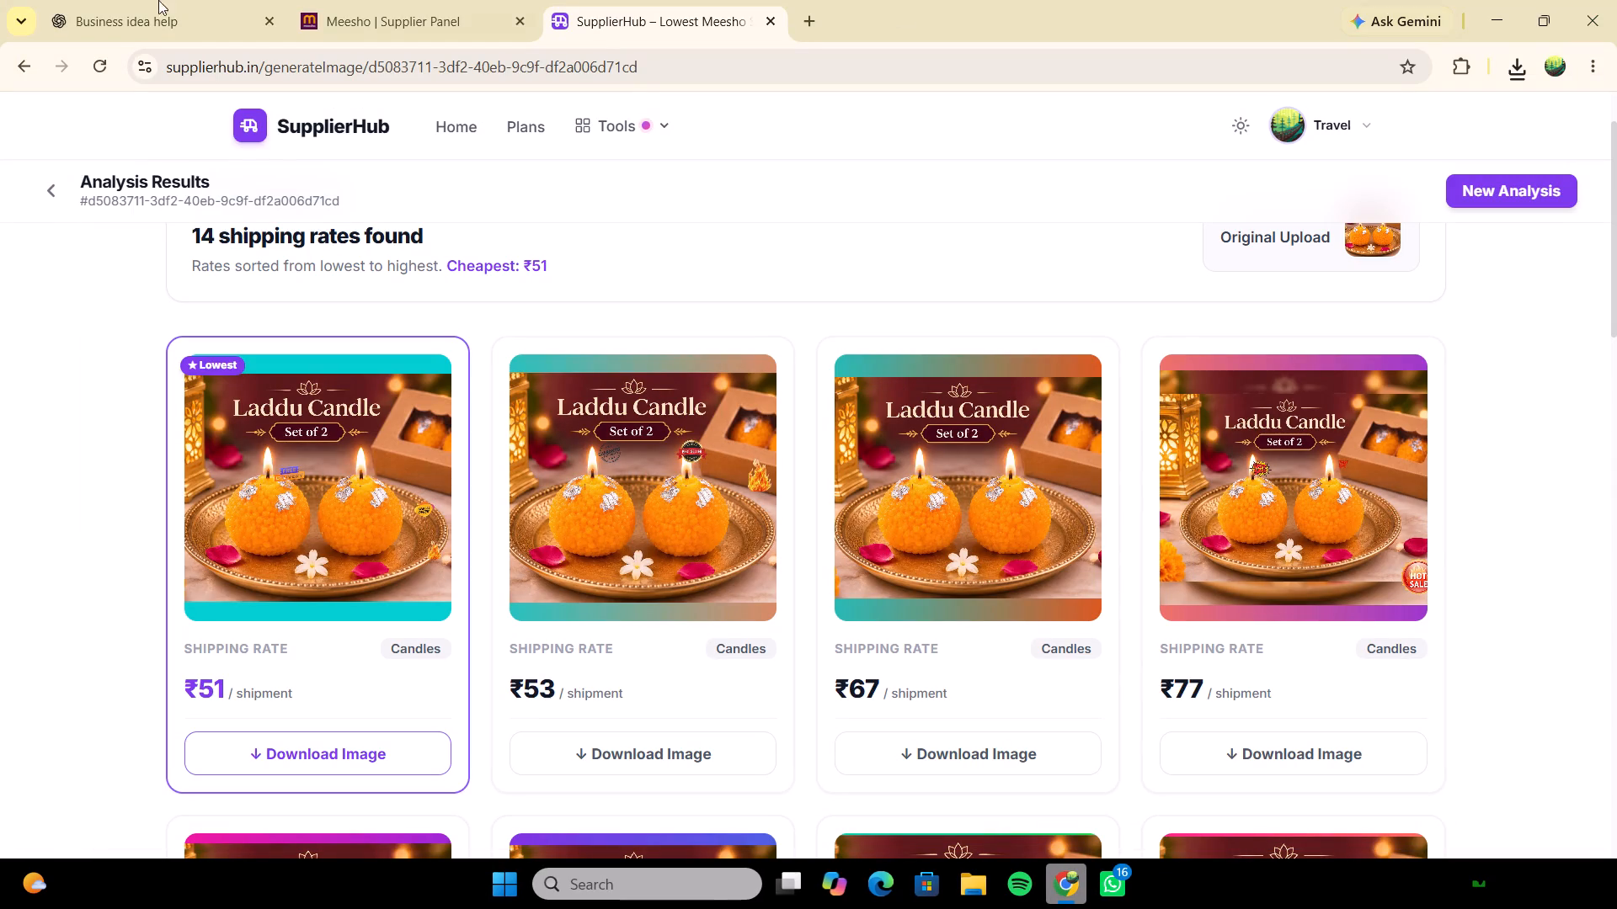
# Switch to the Meesho catalog and replace Image 2 with the downloaded 151_Candles image.
pyautogui.click(408, 17)
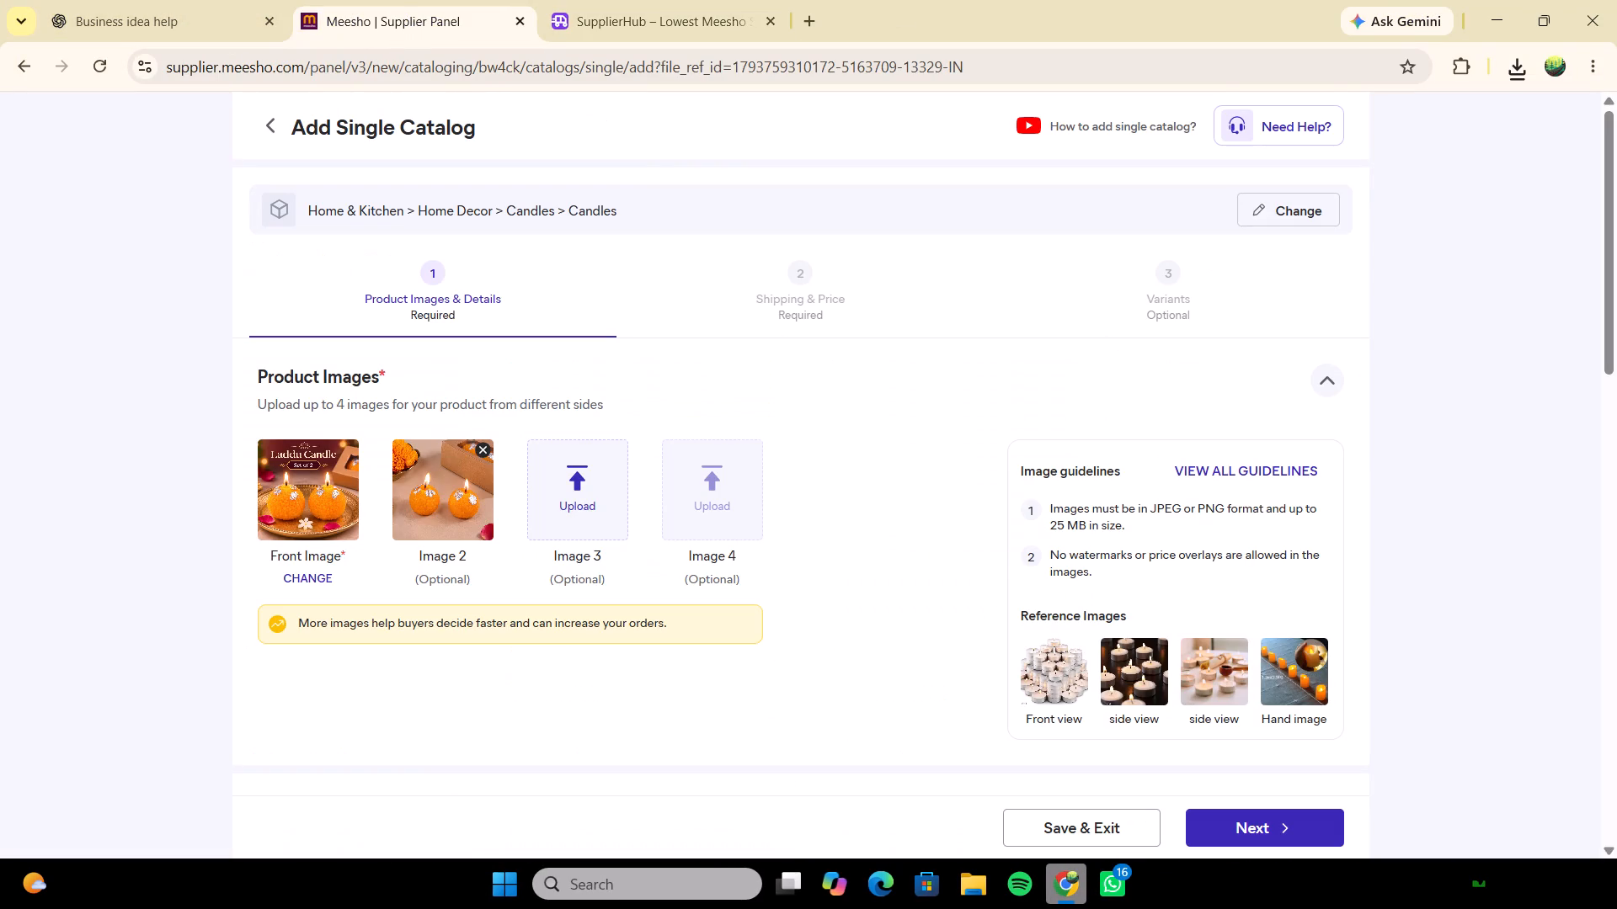
pyautogui.click(320, 502)
pyautogui.click(478, 453)
pyautogui.click(355, 465)
pyautogui.rightClick(281, 492)
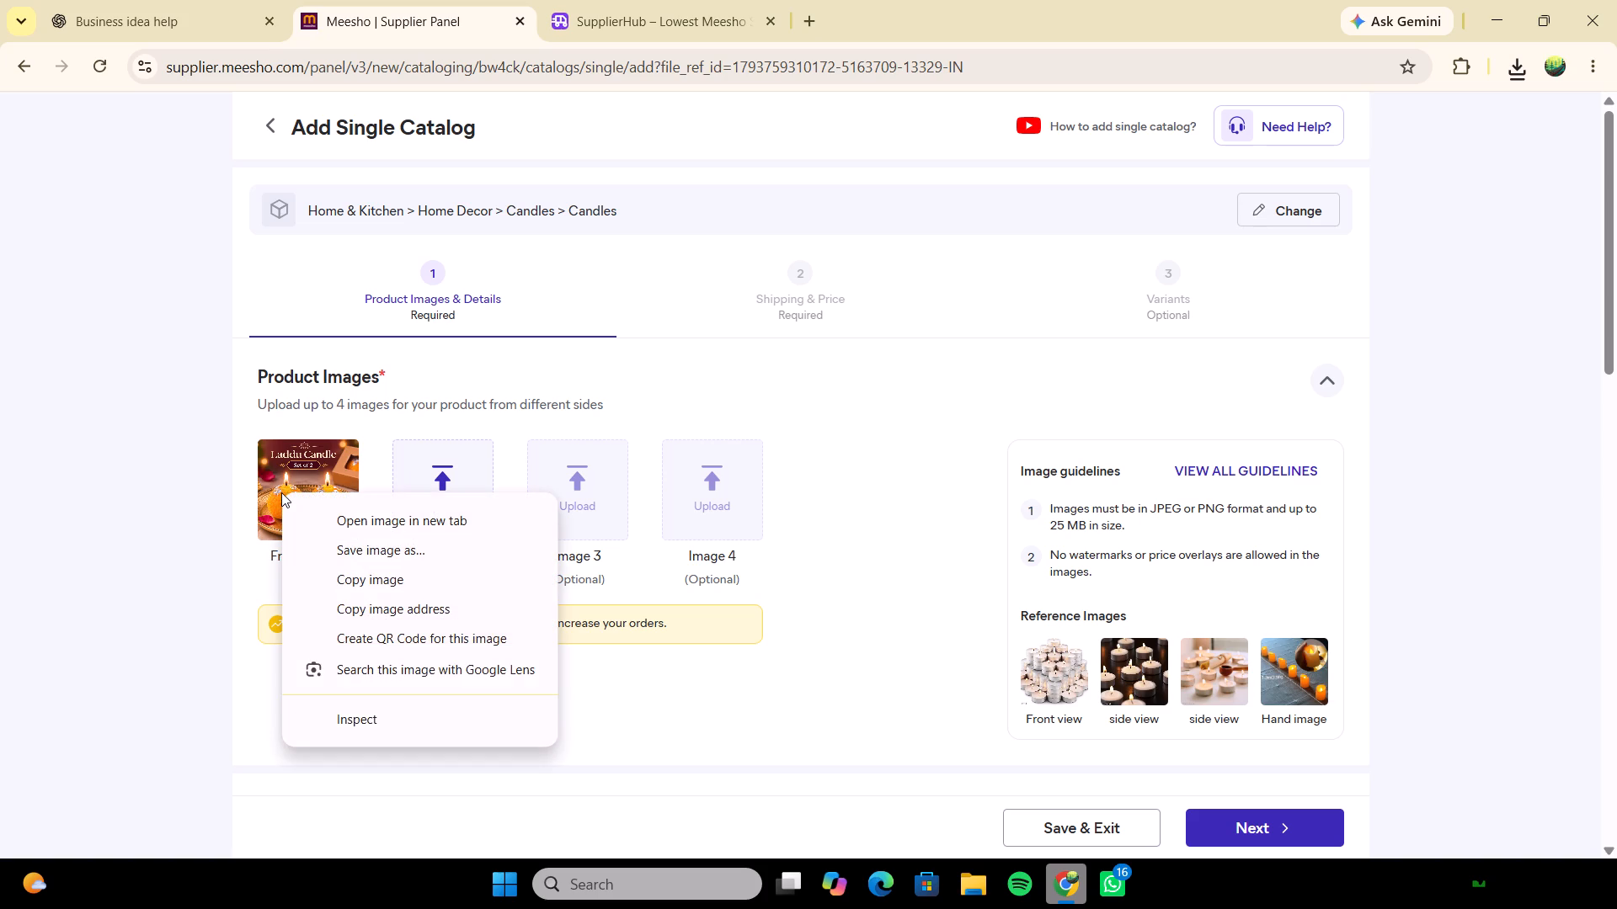
pyautogui.click(300, 481)
pyautogui.click(461, 500)
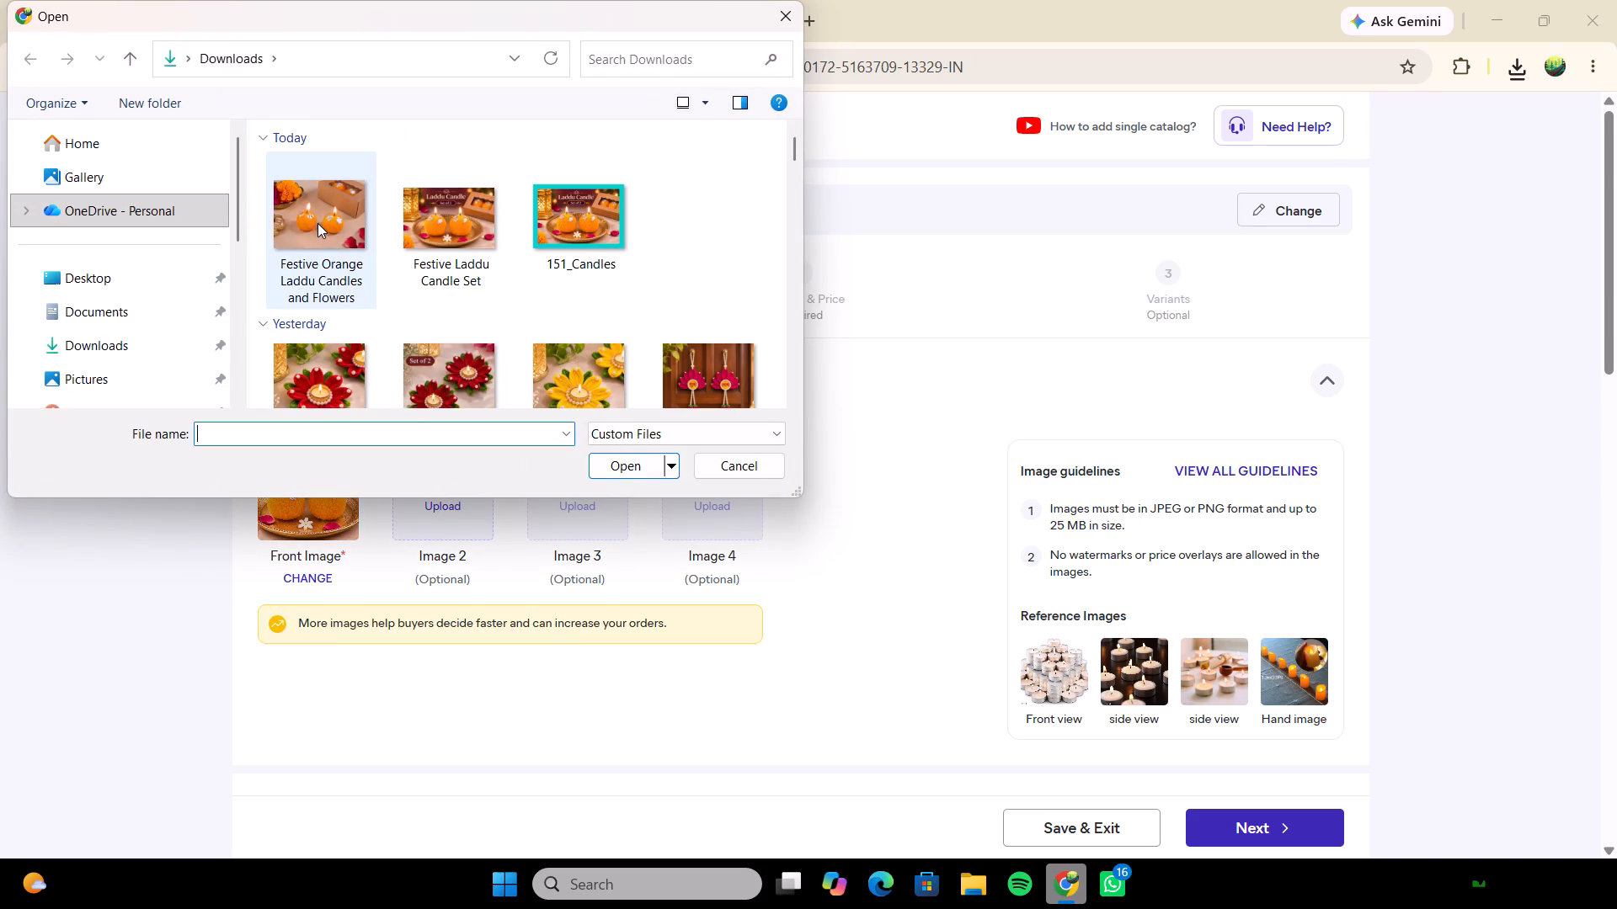
pyautogui.click(559, 227)
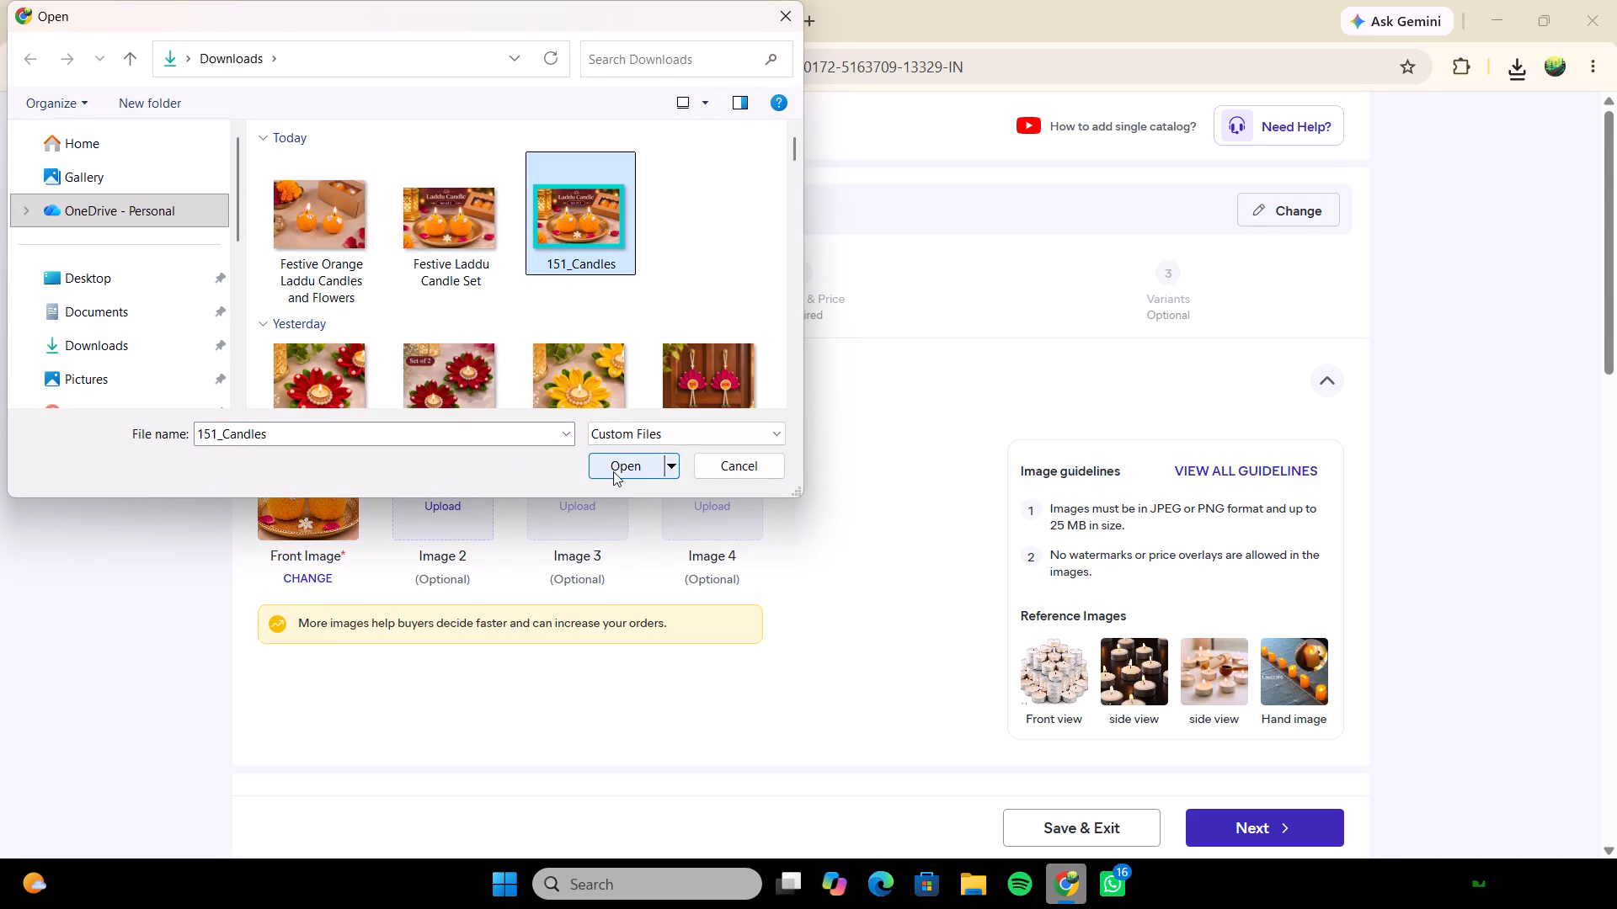
pyautogui.click(613, 469)
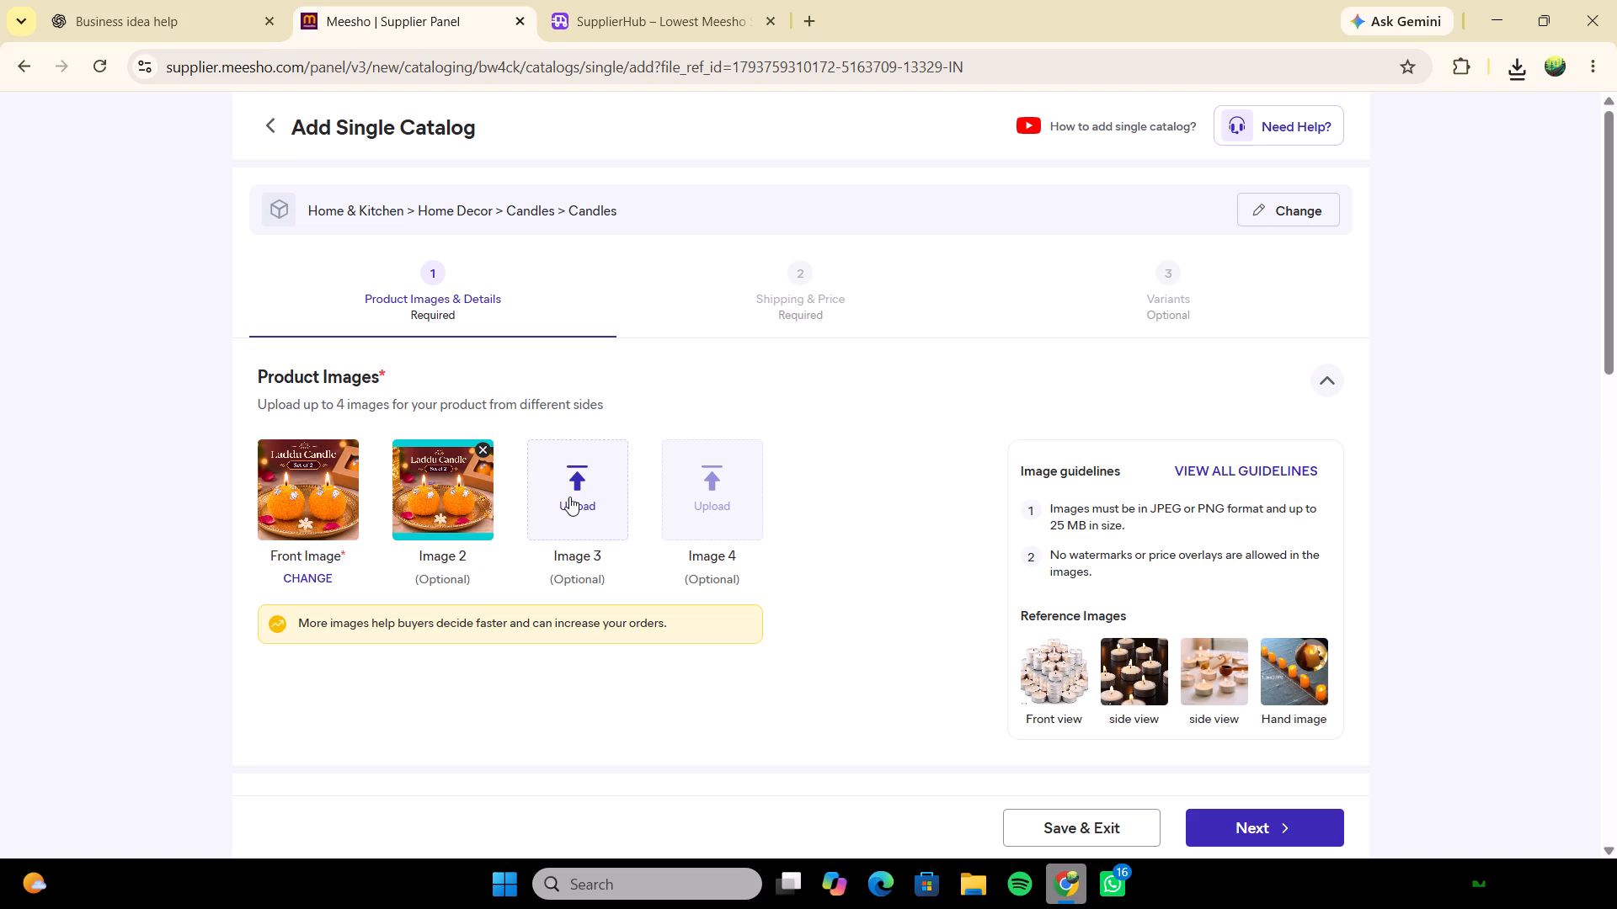
# Leave the current candle catalog as a draft by choosing to change its category.
pyautogui.scroll(-7, 539, 535)
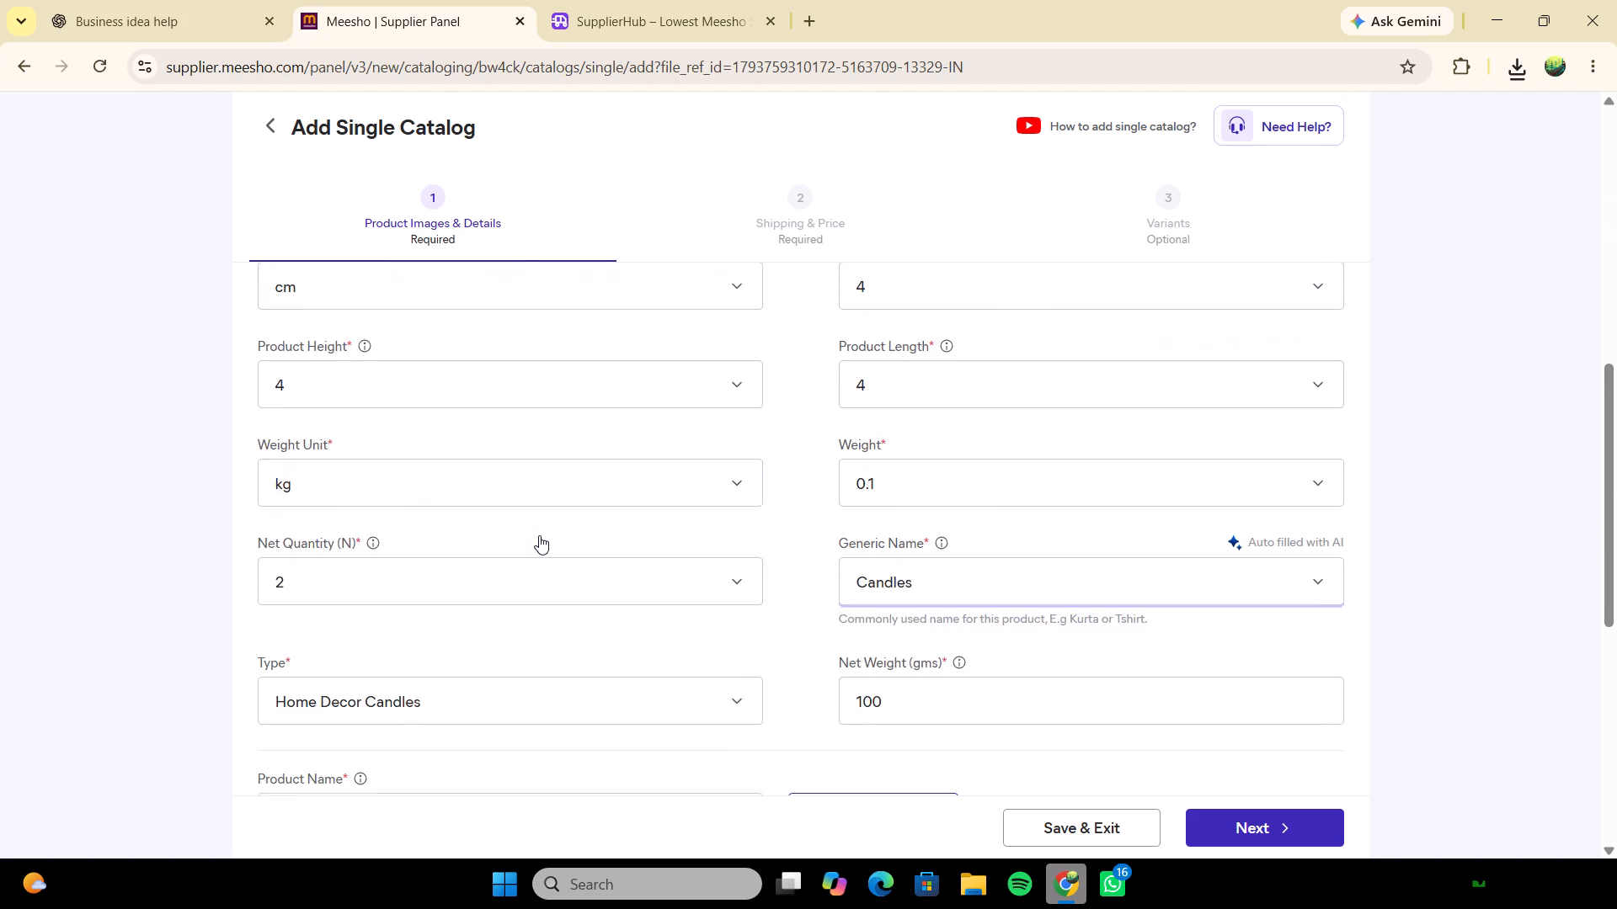
pyautogui.scroll(10, 539, 535)
pyautogui.click(1271, 214)
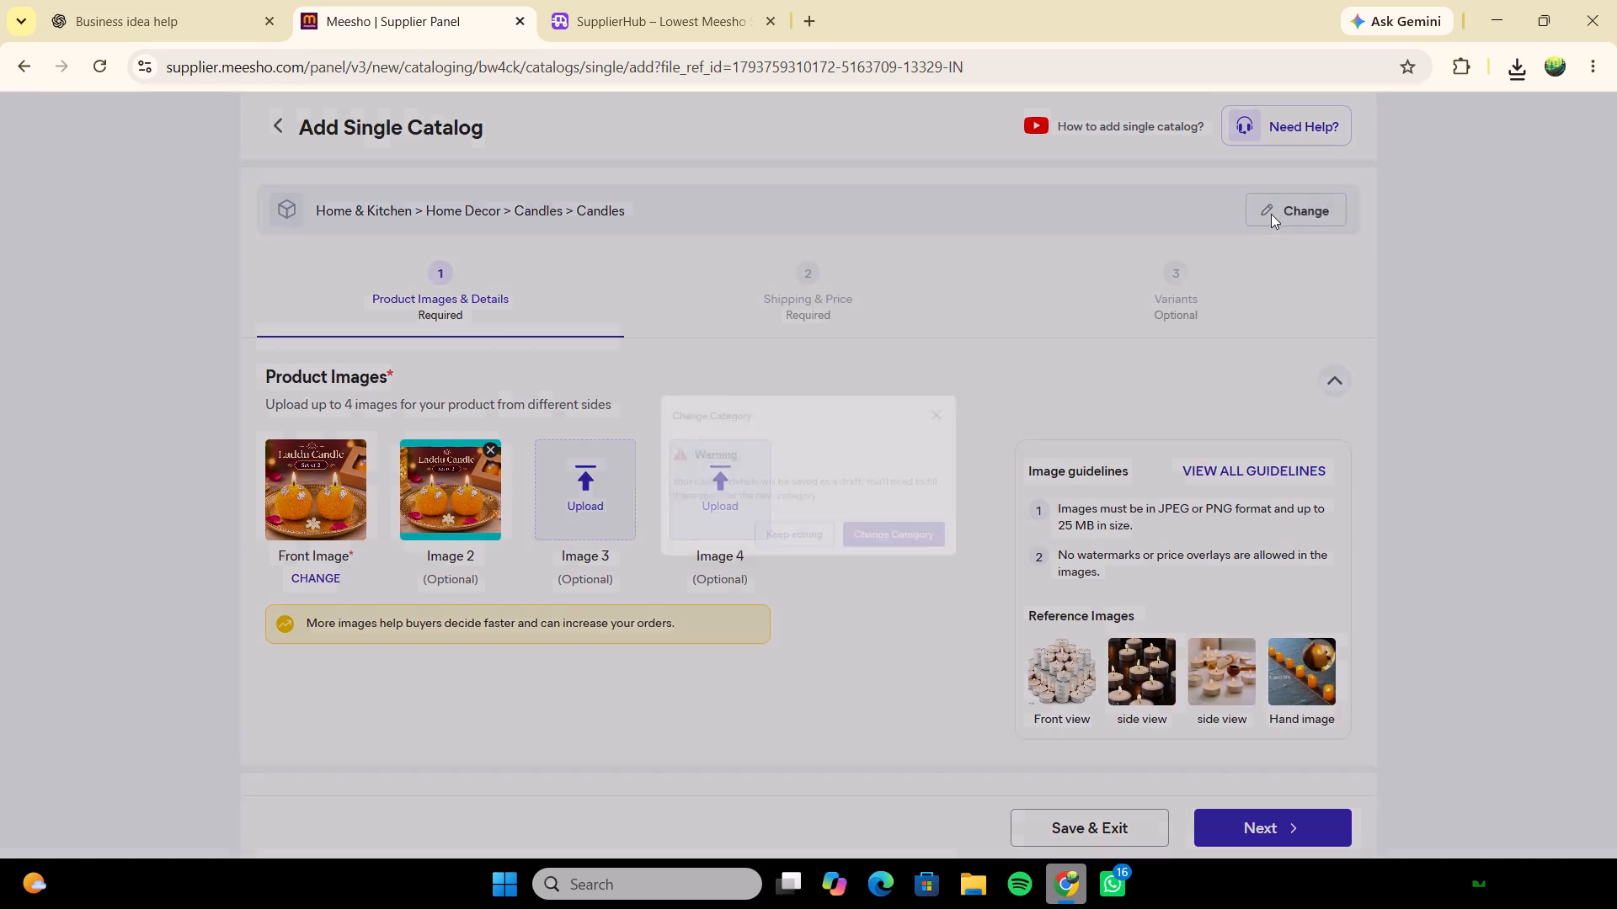
pyautogui.click(908, 558)
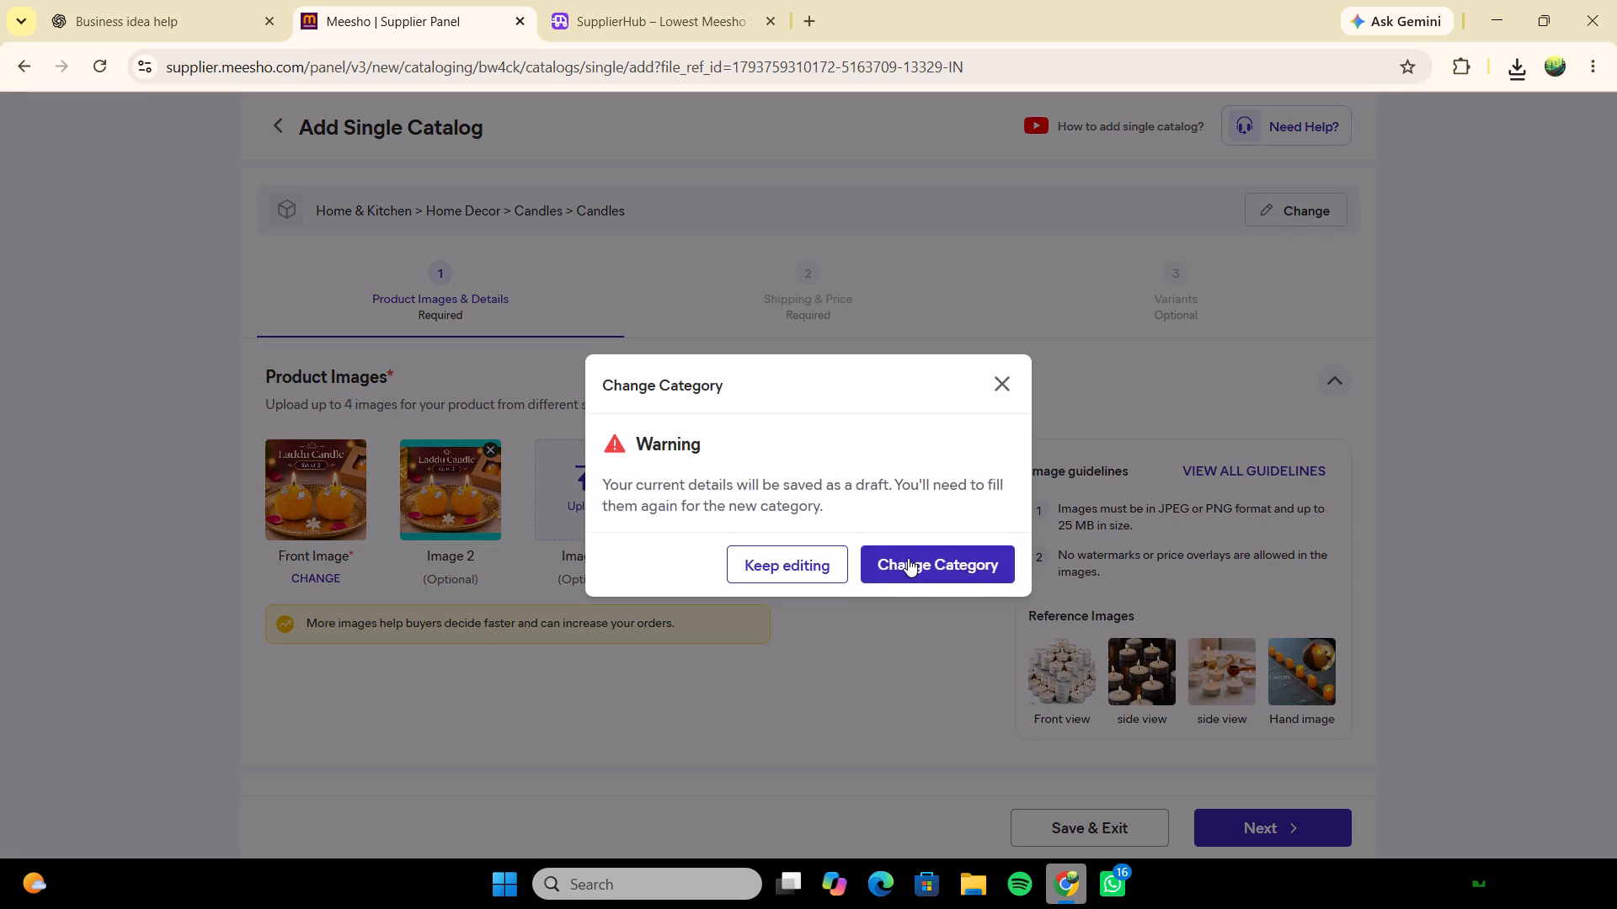
# Choose the product type Home & Kitchen > Home Decor > Candles > Candles and continue to a new catalog form.
pyautogui.scroll(-2, 370, 605)
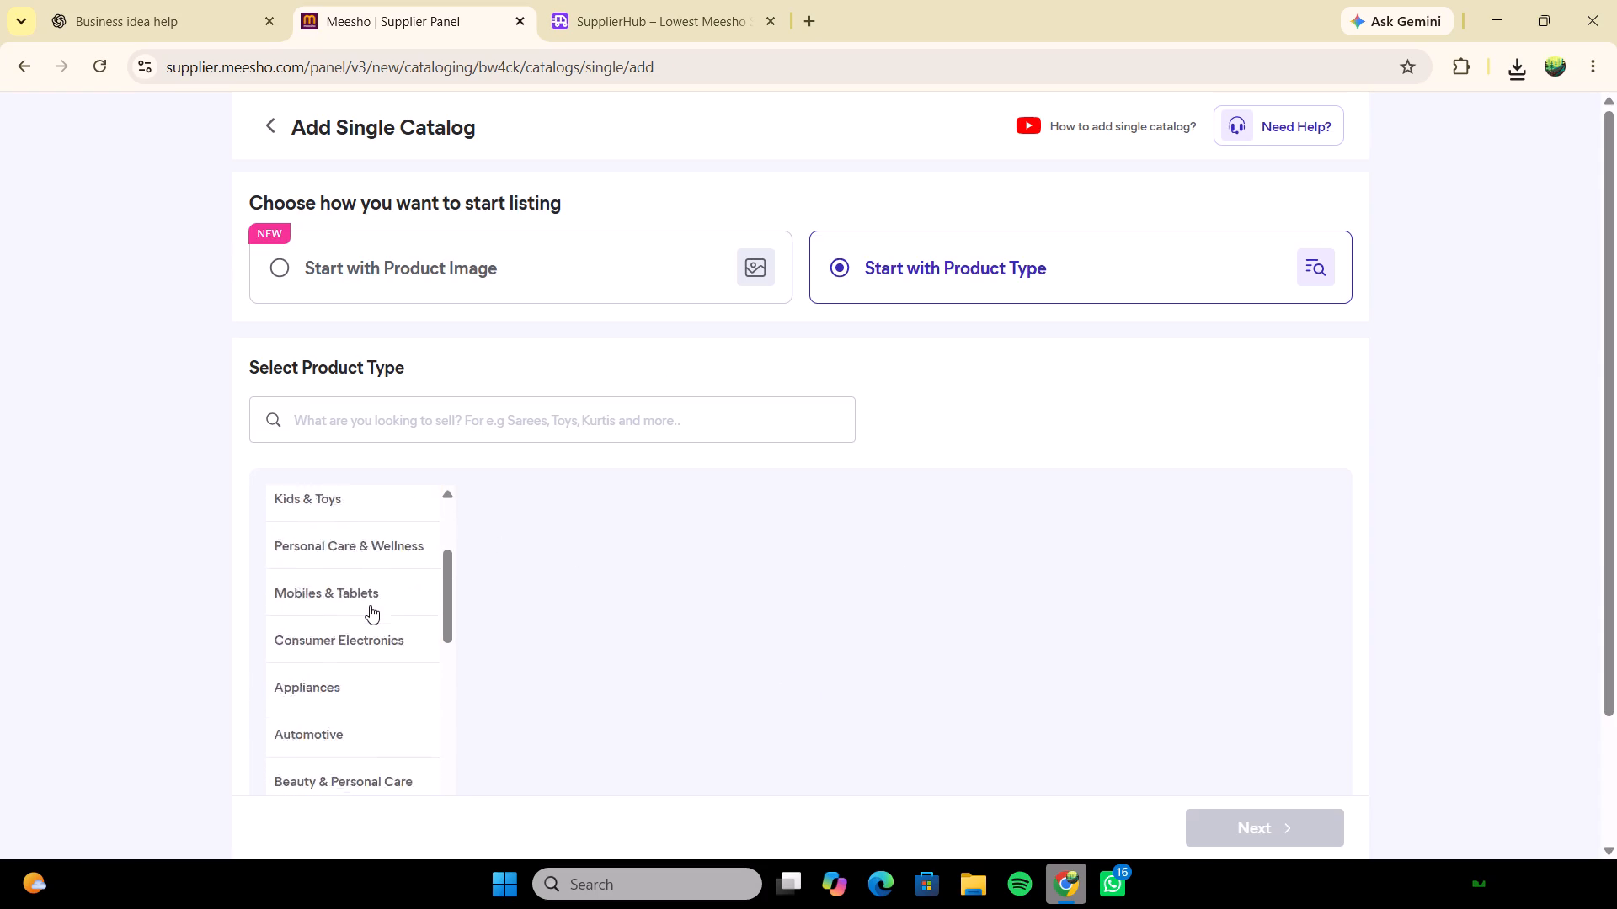
pyautogui.scroll(-4, 370, 605)
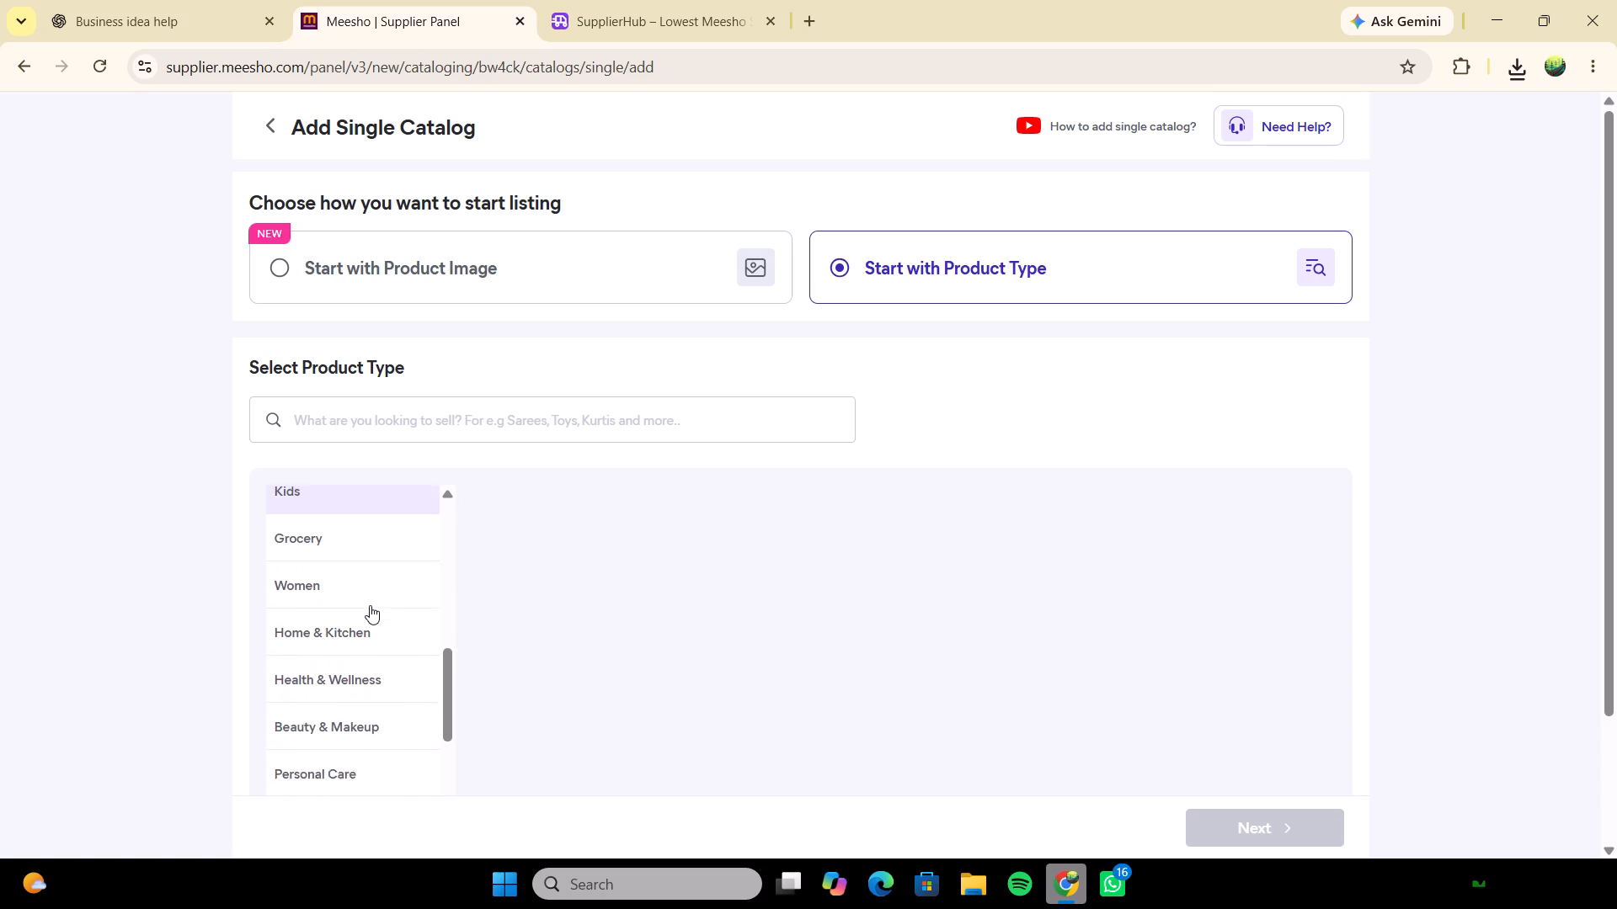
pyautogui.scroll(2, 370, 605)
pyautogui.scroll(-2, 370, 605)
pyautogui.click(363, 626)
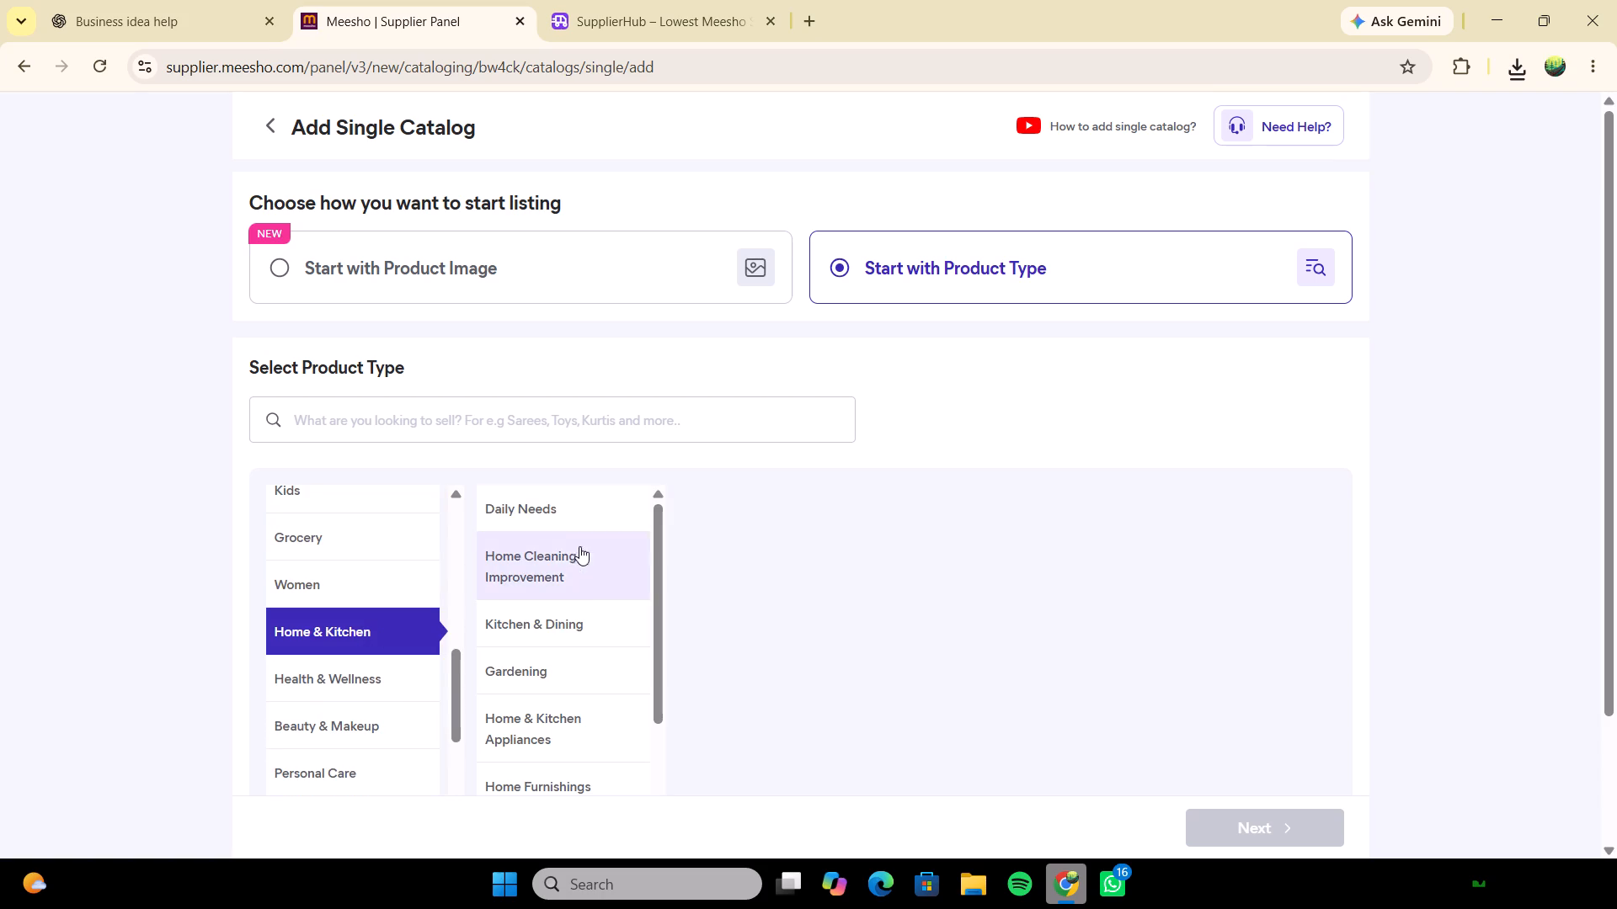
pyautogui.scroll(-3, 520, 659)
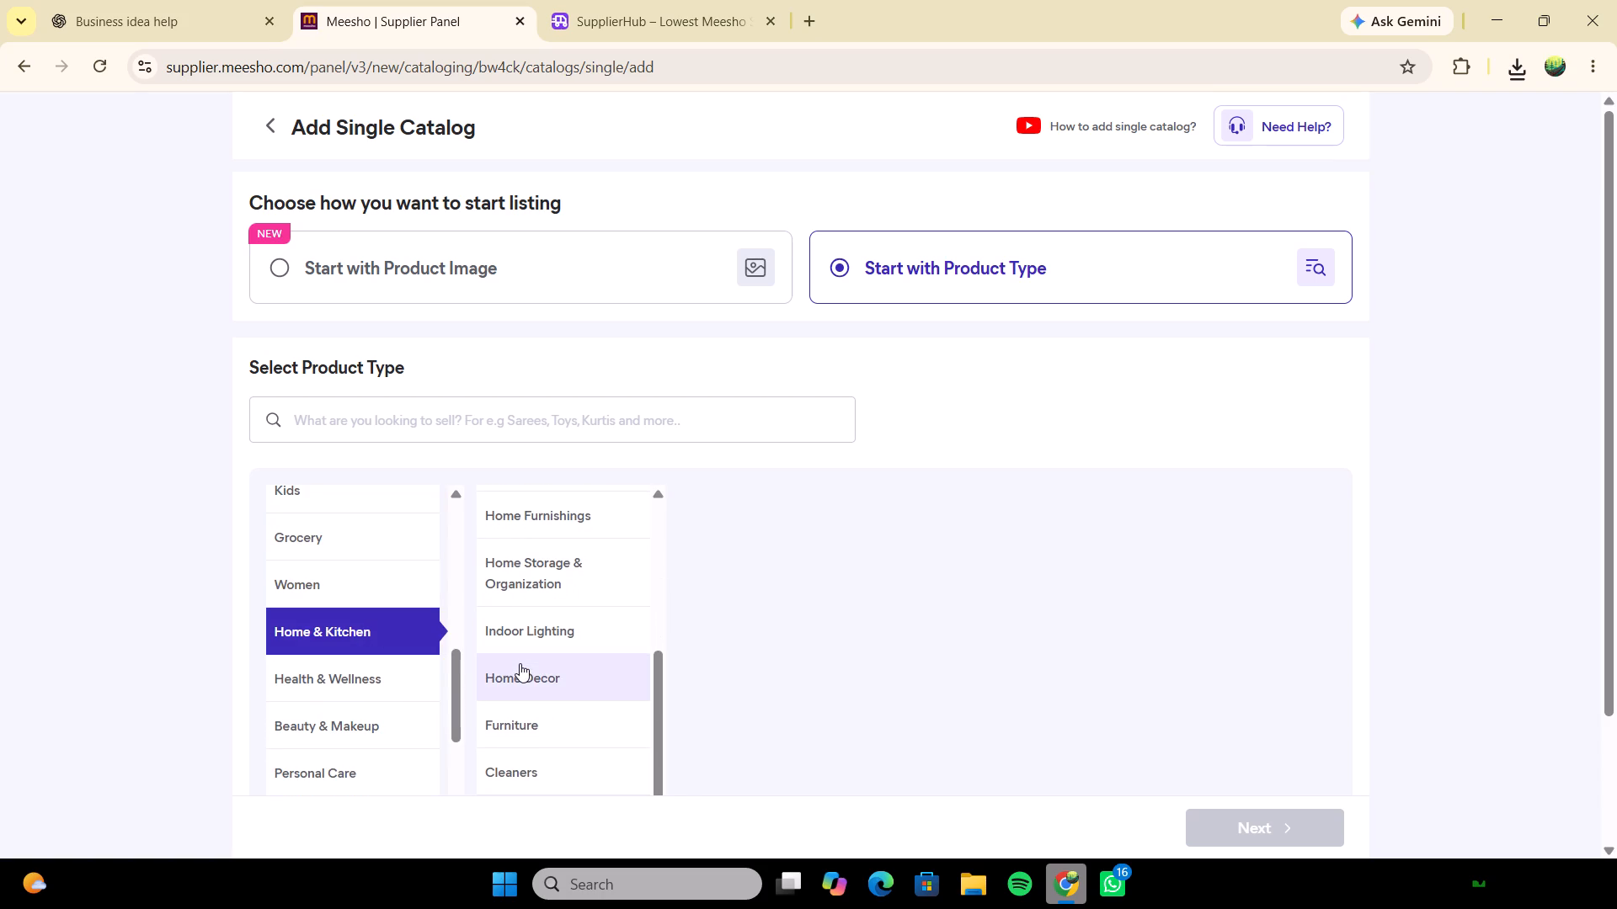
pyautogui.click(520, 663)
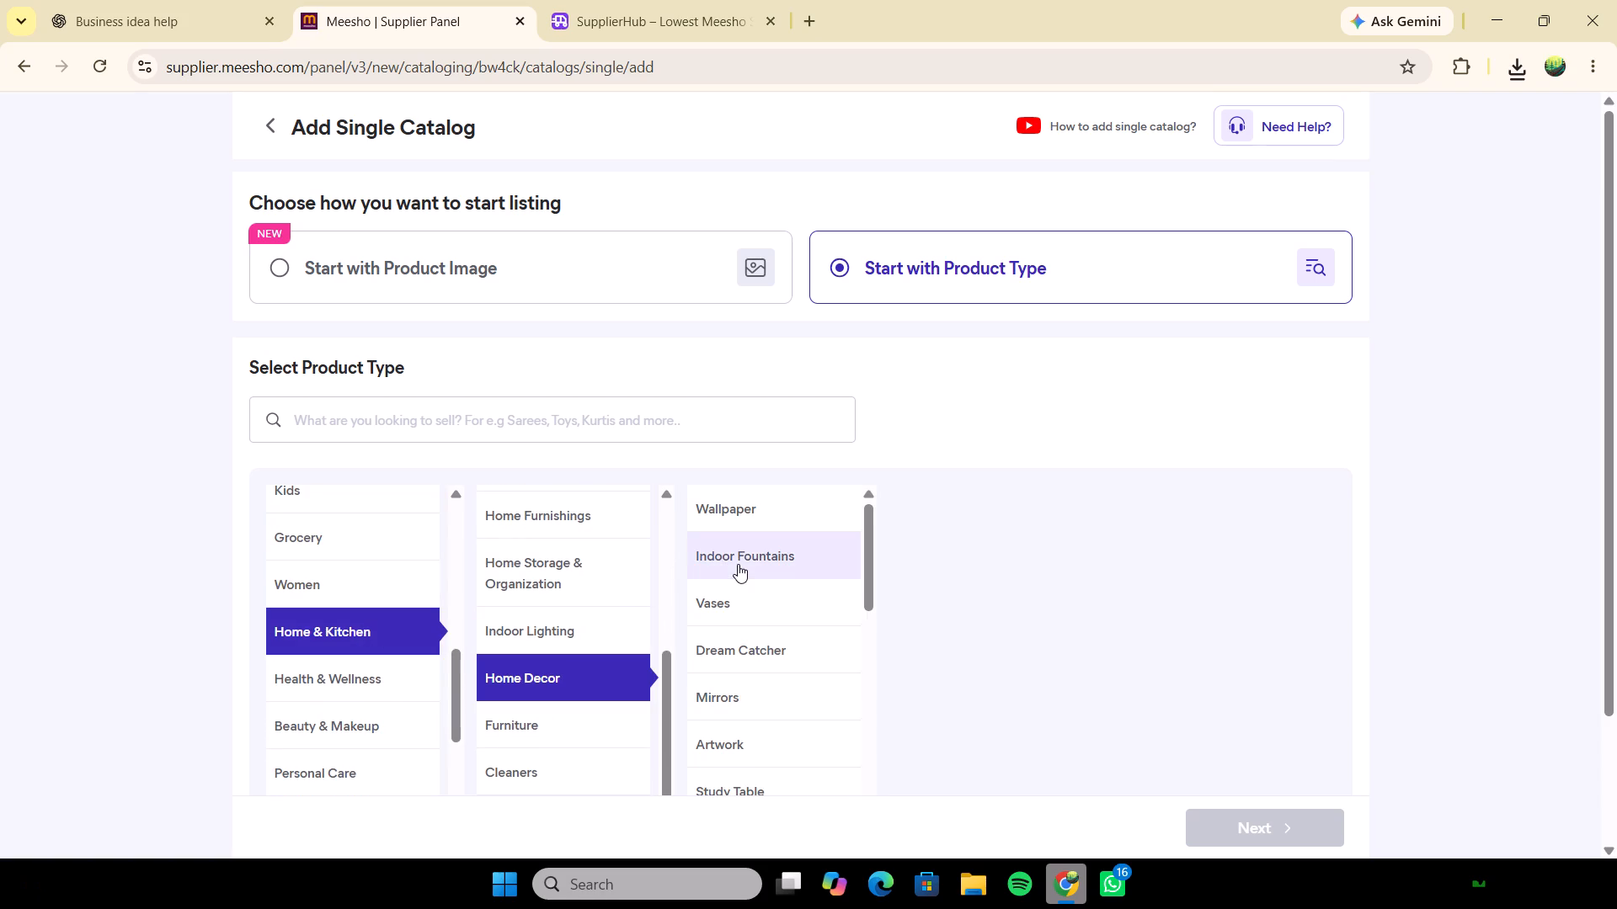
pyautogui.scroll(-7, 738, 564)
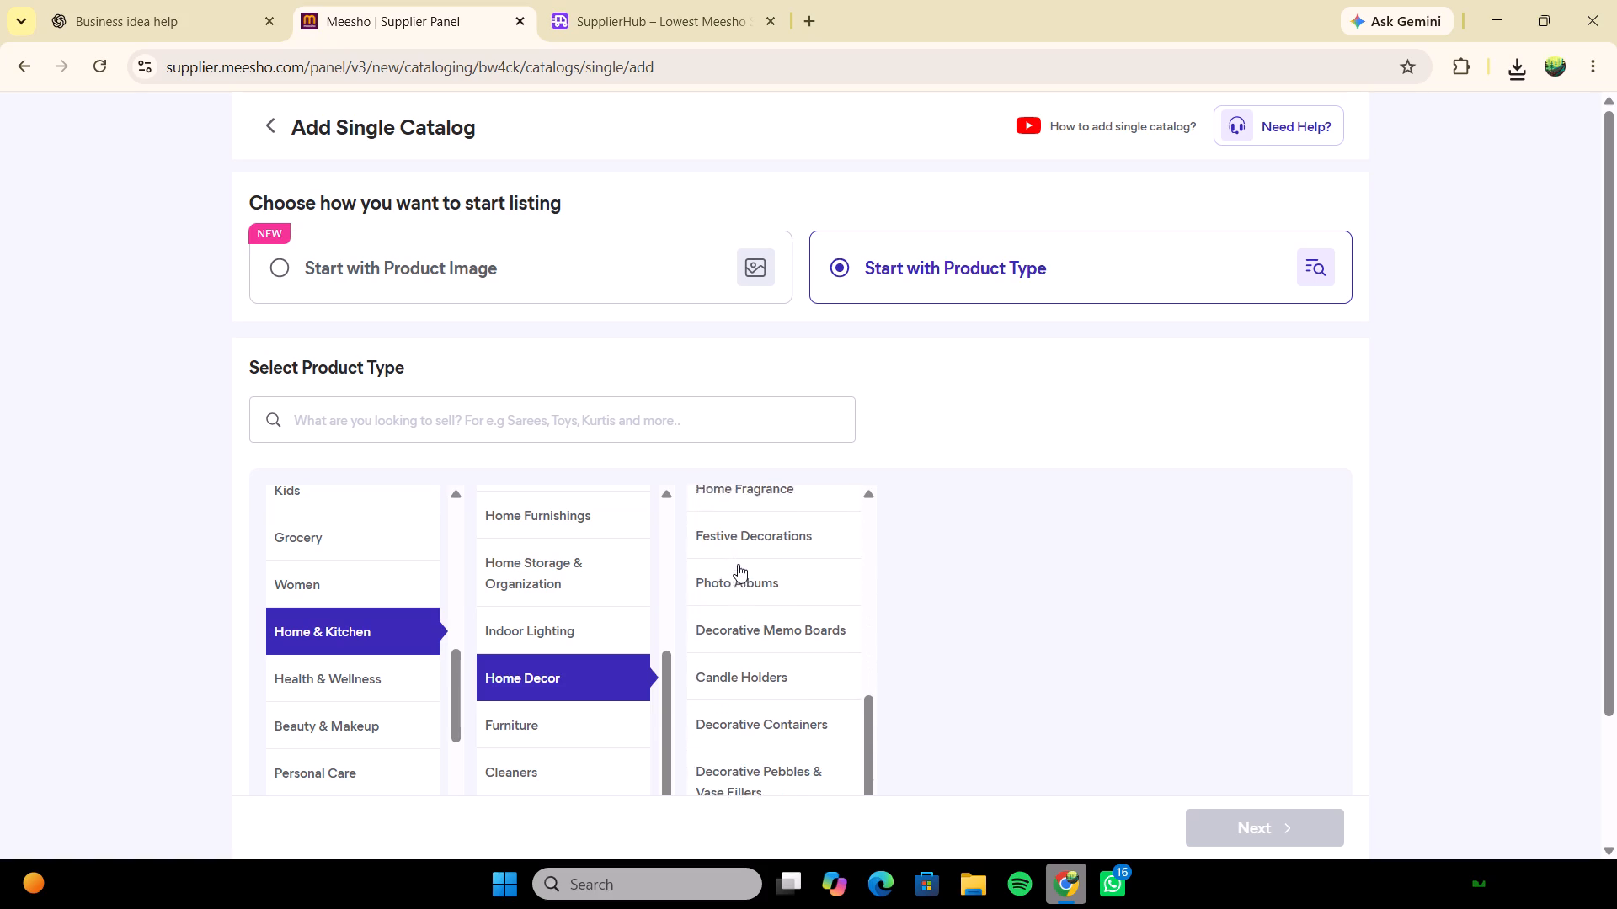
pyautogui.scroll(-3, 738, 564)
pyautogui.click(726, 640)
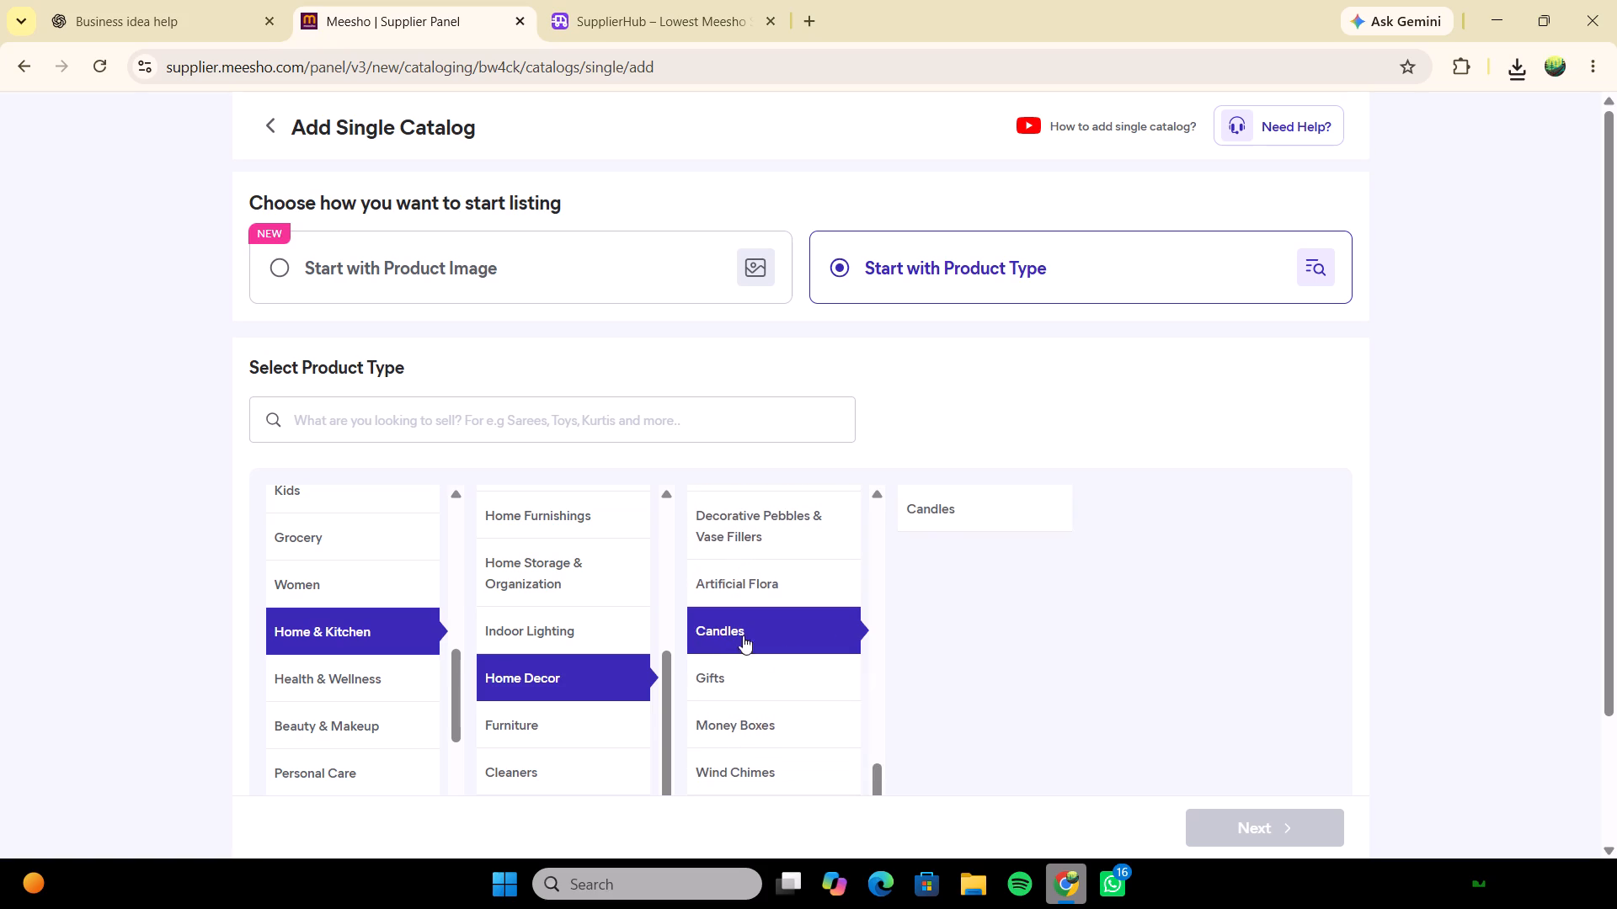
pyautogui.click(925, 504)
pyautogui.click(1269, 831)
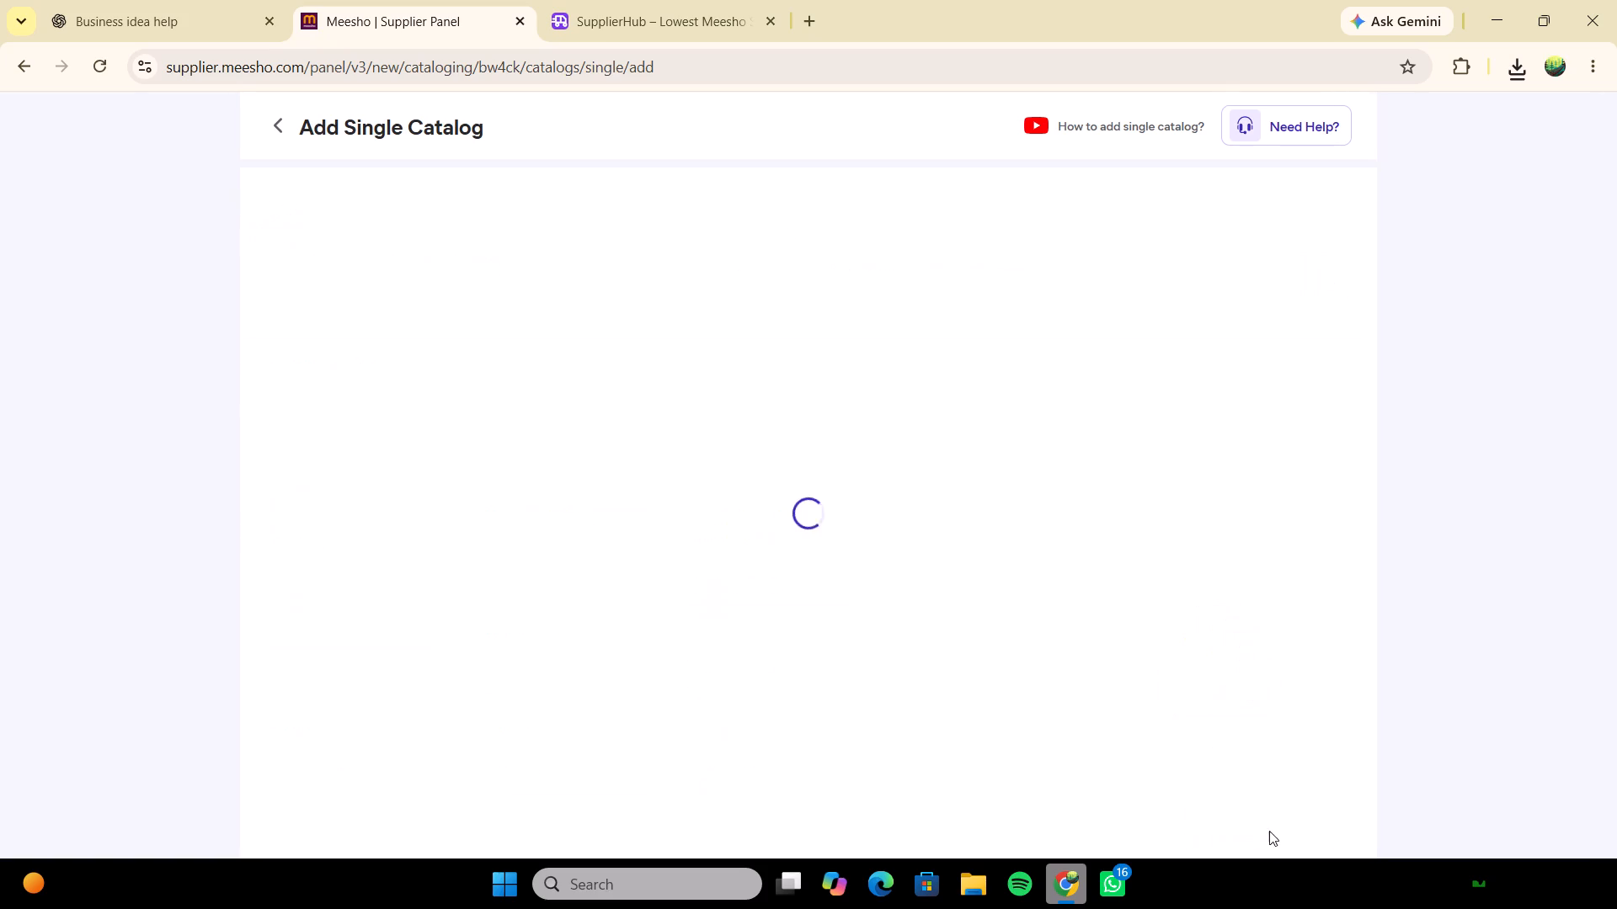
# Upload 151_Candles as the front image and Festive Orange Laddu Candles and Flowers as Image 2.
pyautogui.doubleClick(319, 500)
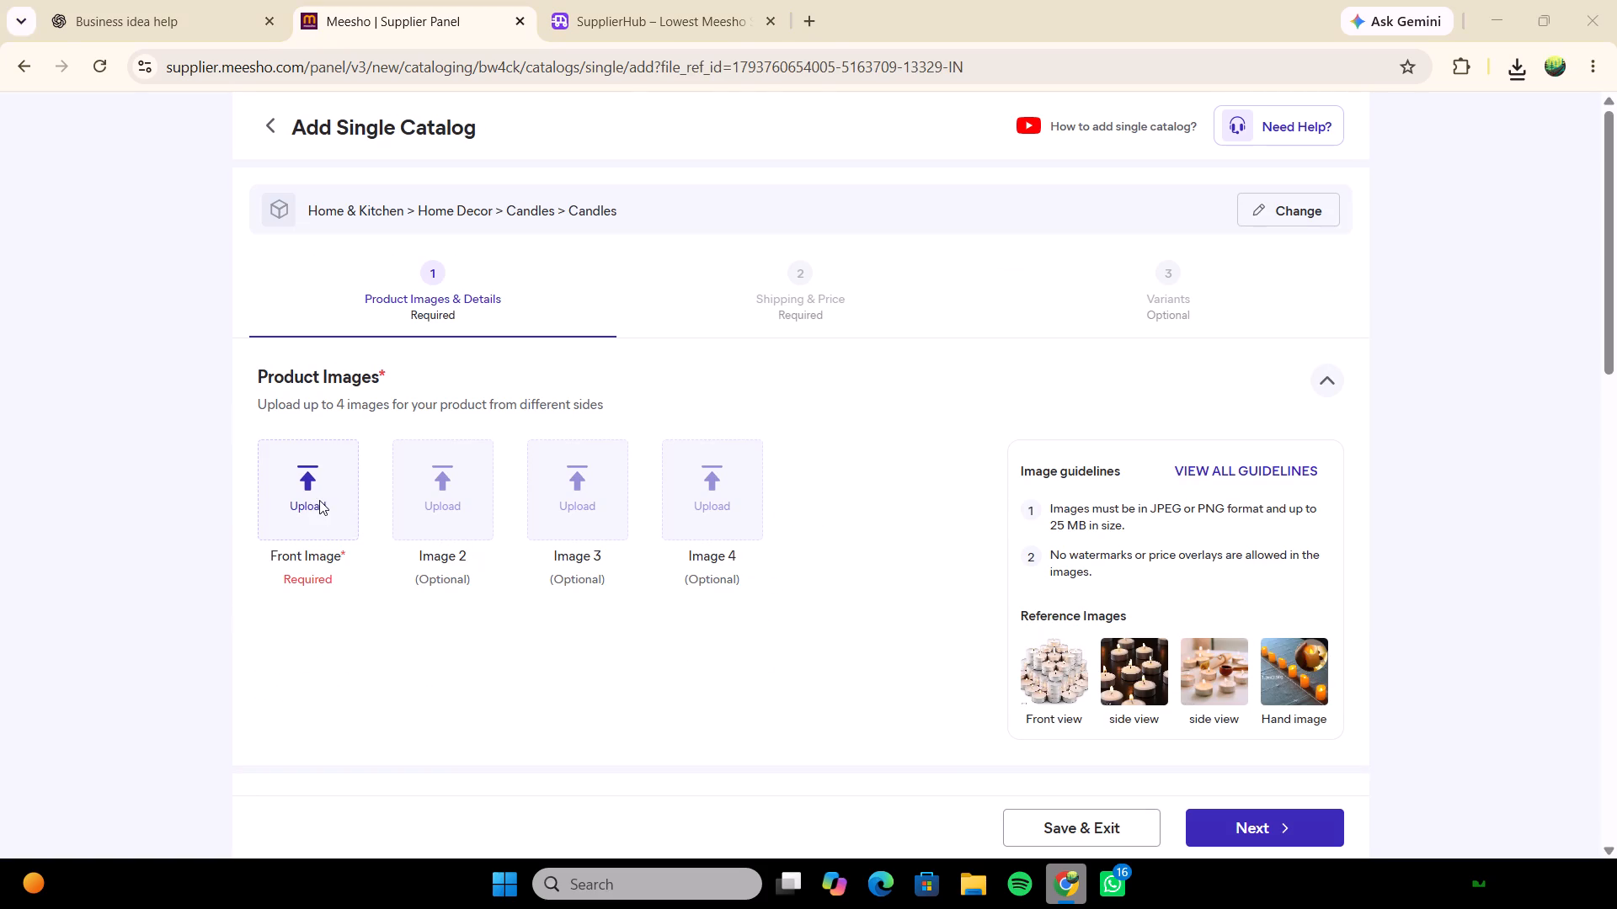
pyautogui.doubleClick(570, 219)
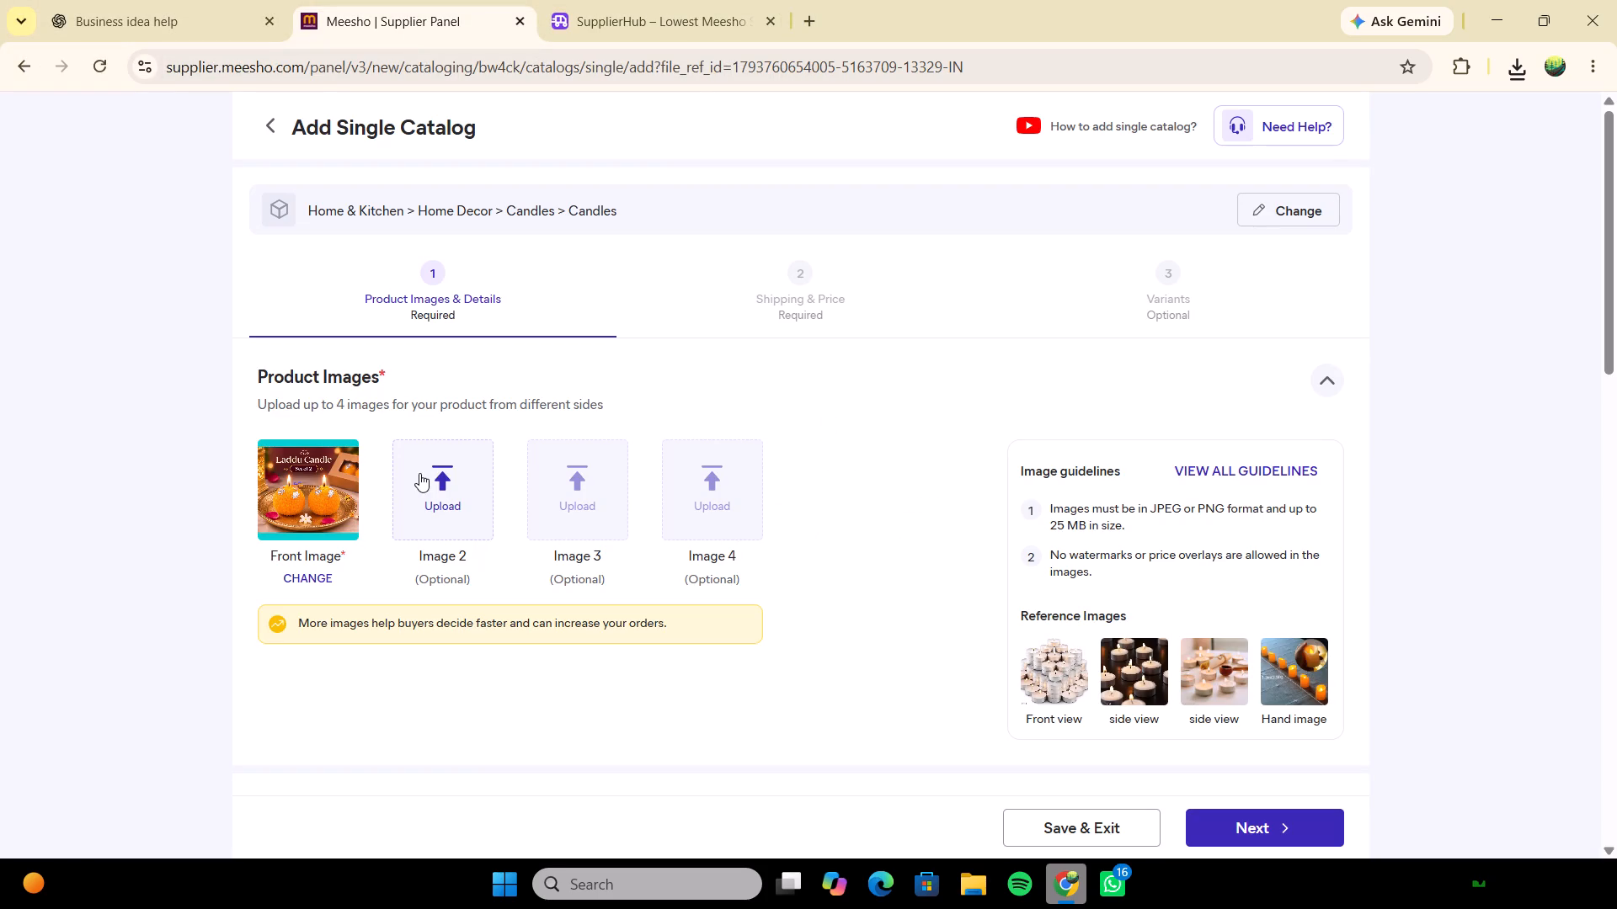
pyautogui.doubleClick(419, 473)
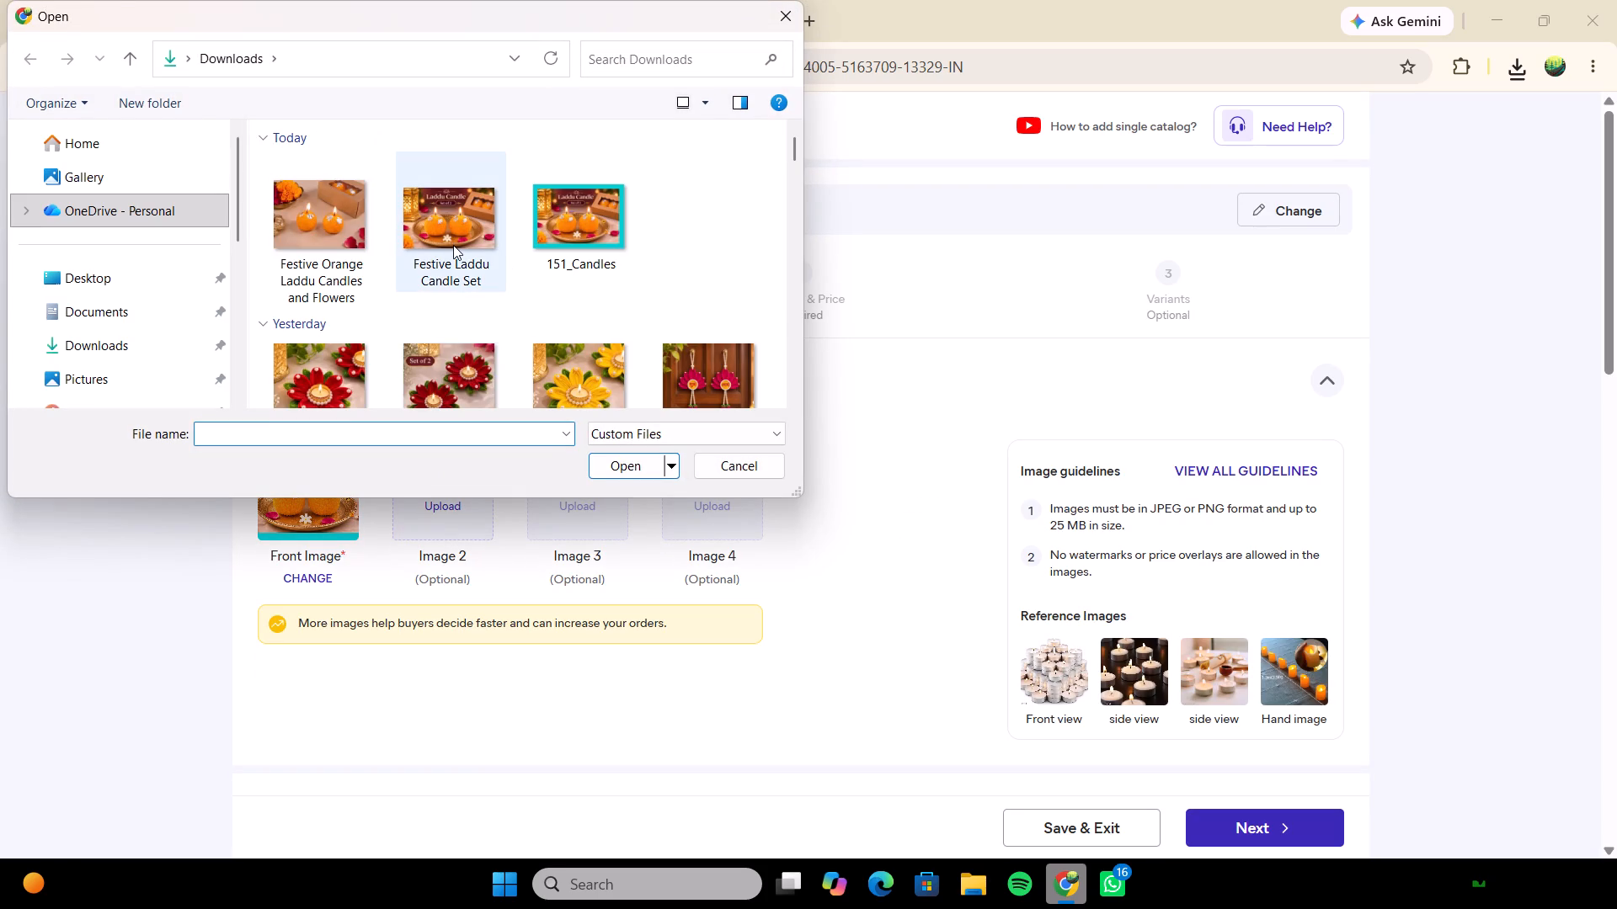
pyautogui.doubleClick(331, 237)
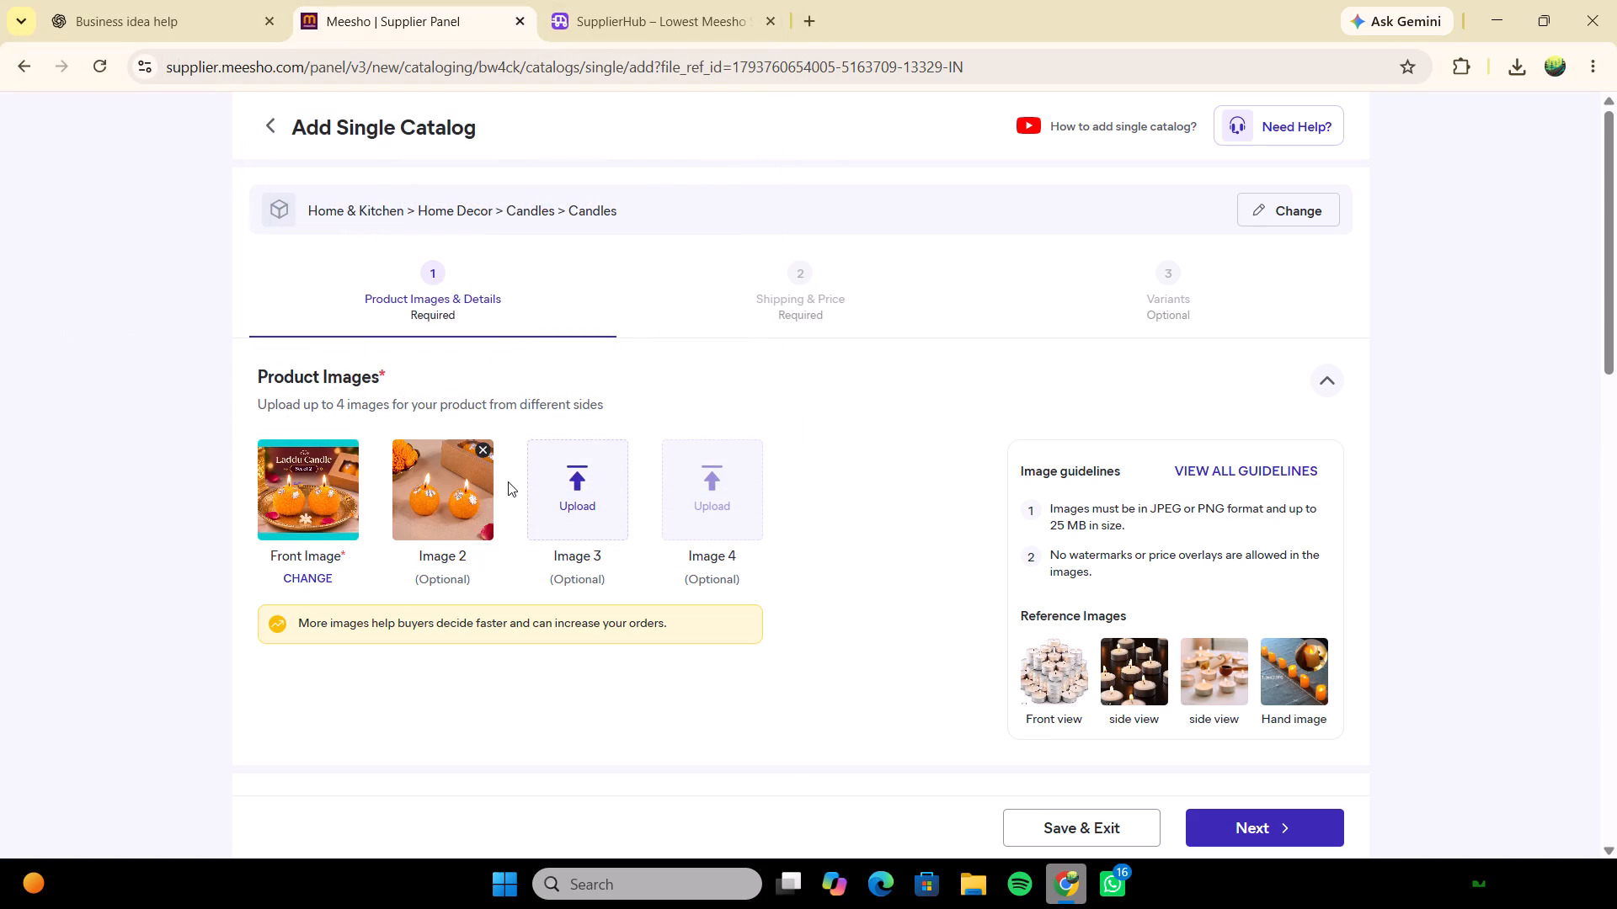
# Set the product material to Wax in the product details.
pyautogui.scroll(-5, 571, 495)
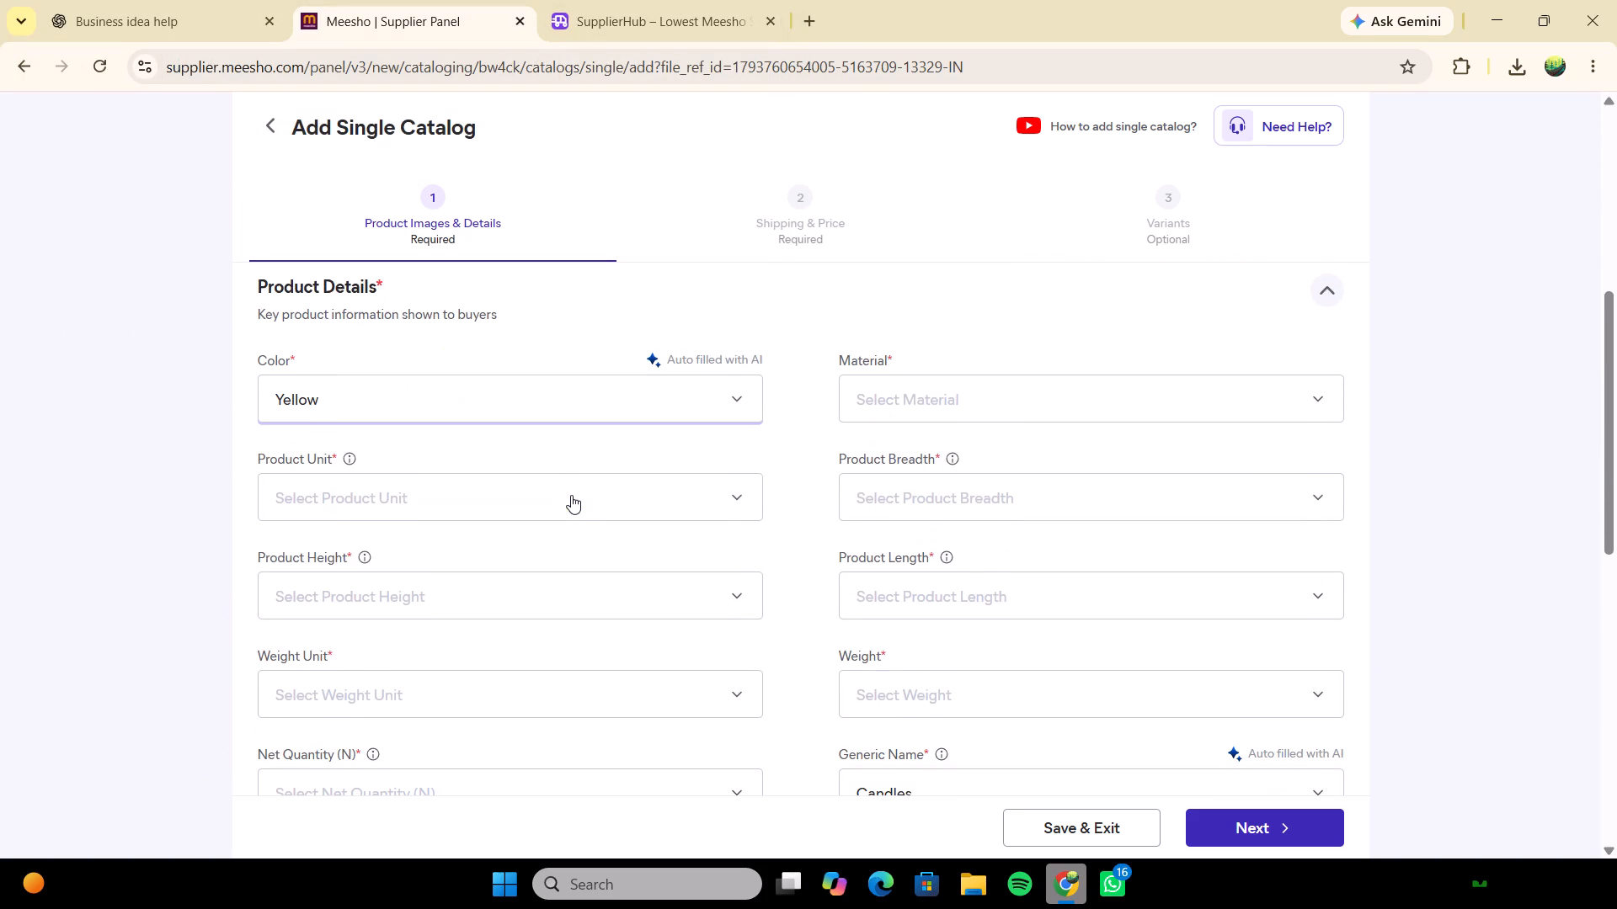
pyautogui.click(915, 387)
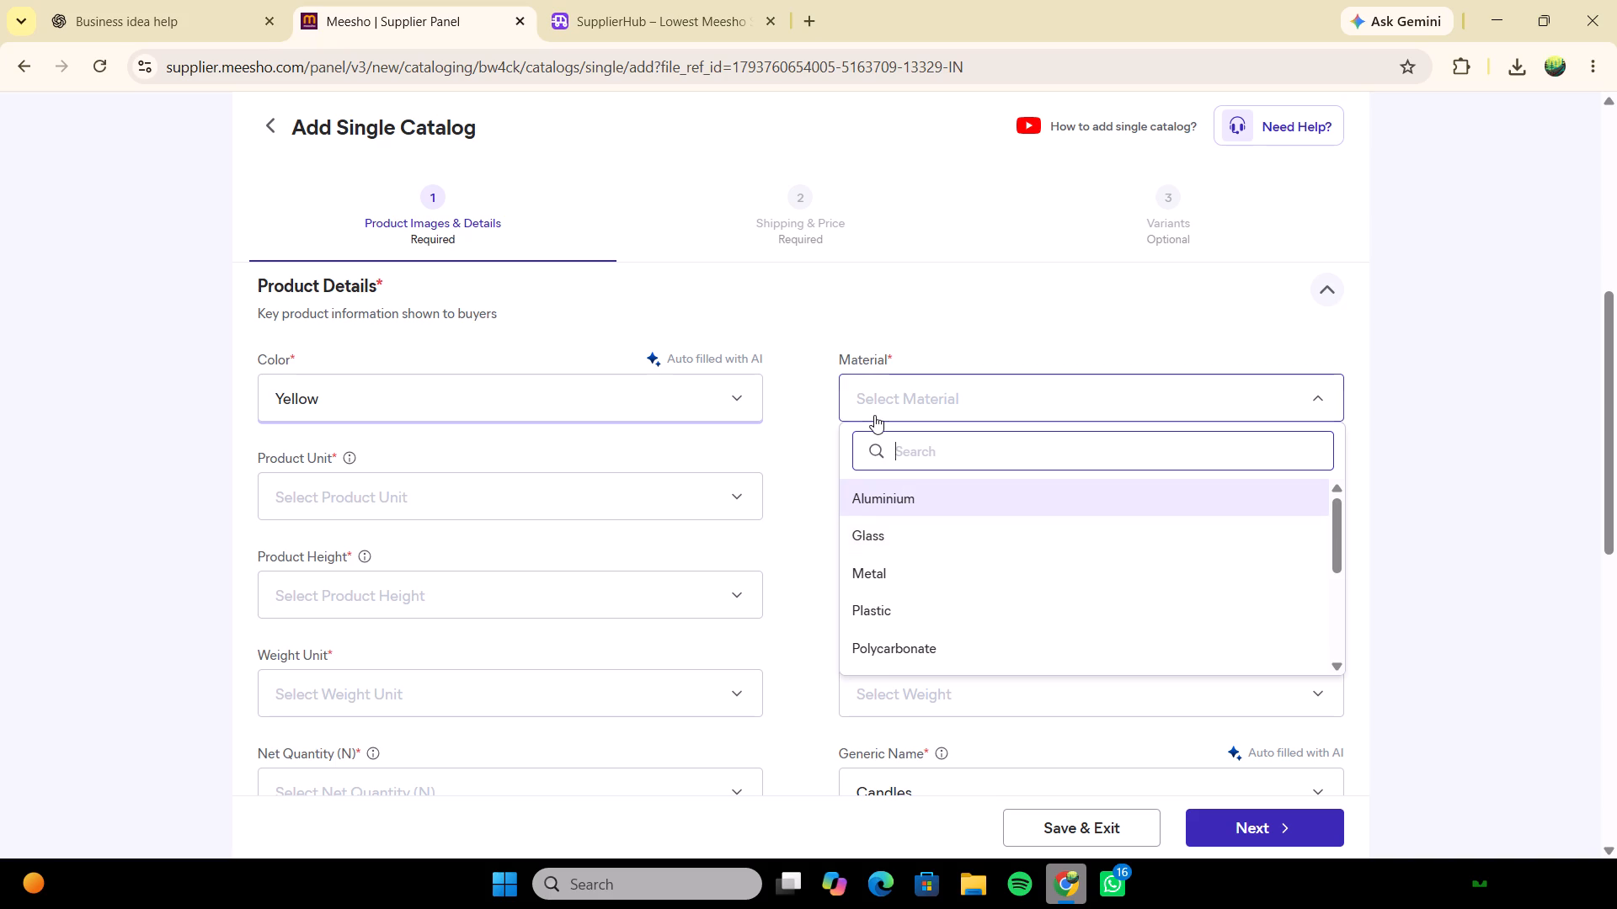
pyautogui.write('wa')
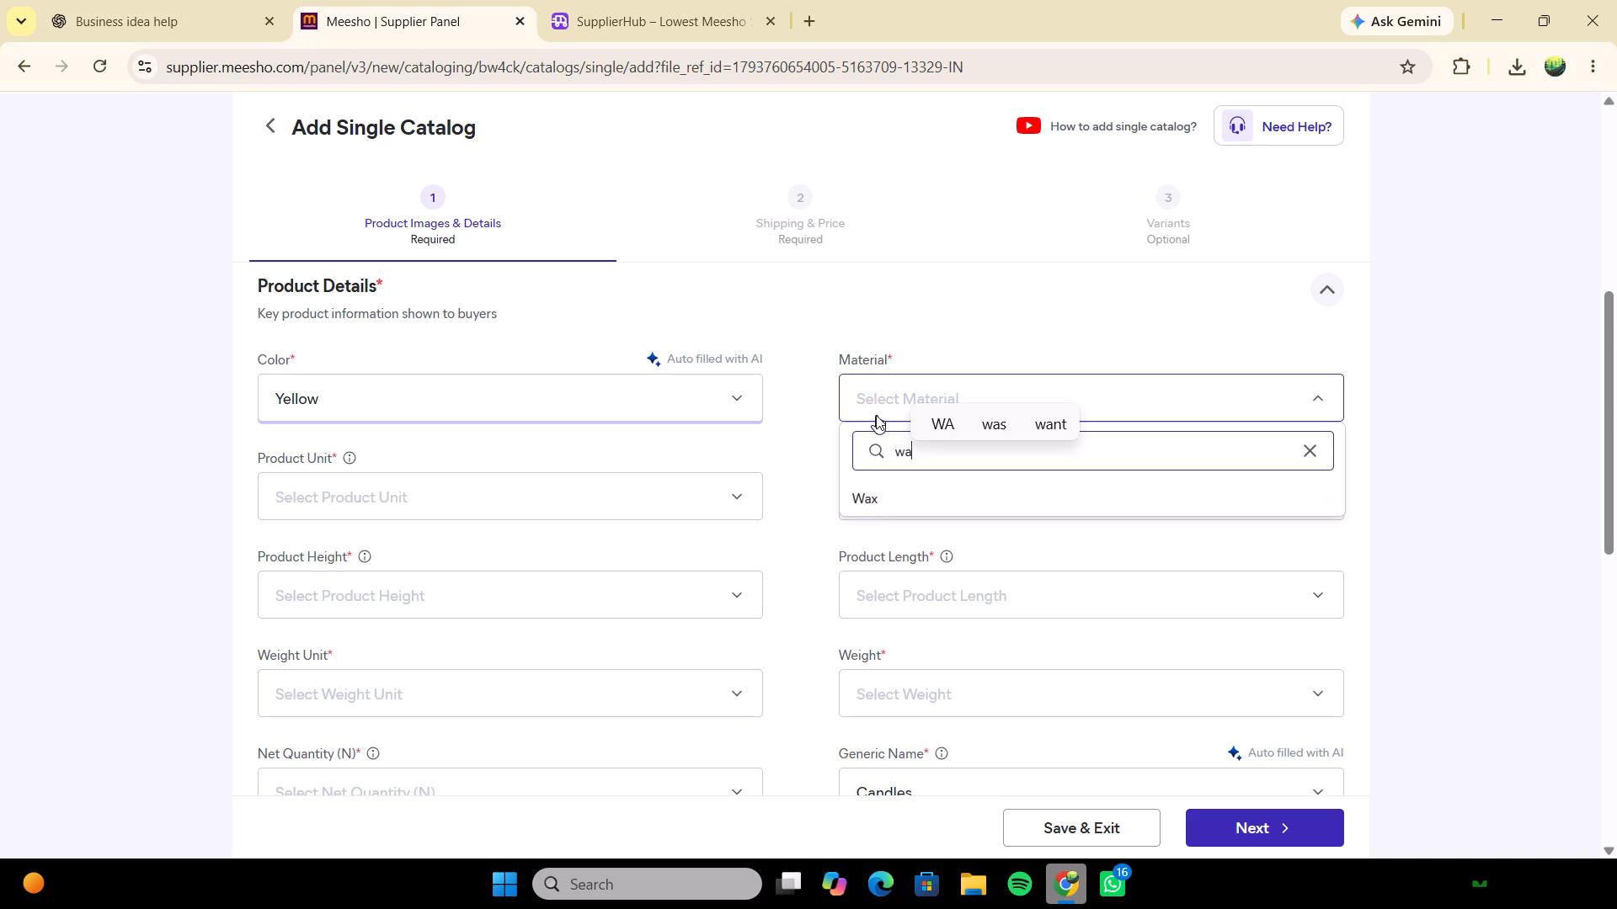
pyautogui.click(949, 504)
# Set the product unit to cm and the breadth, height and length to 4 each.
pyautogui.click(408, 508)
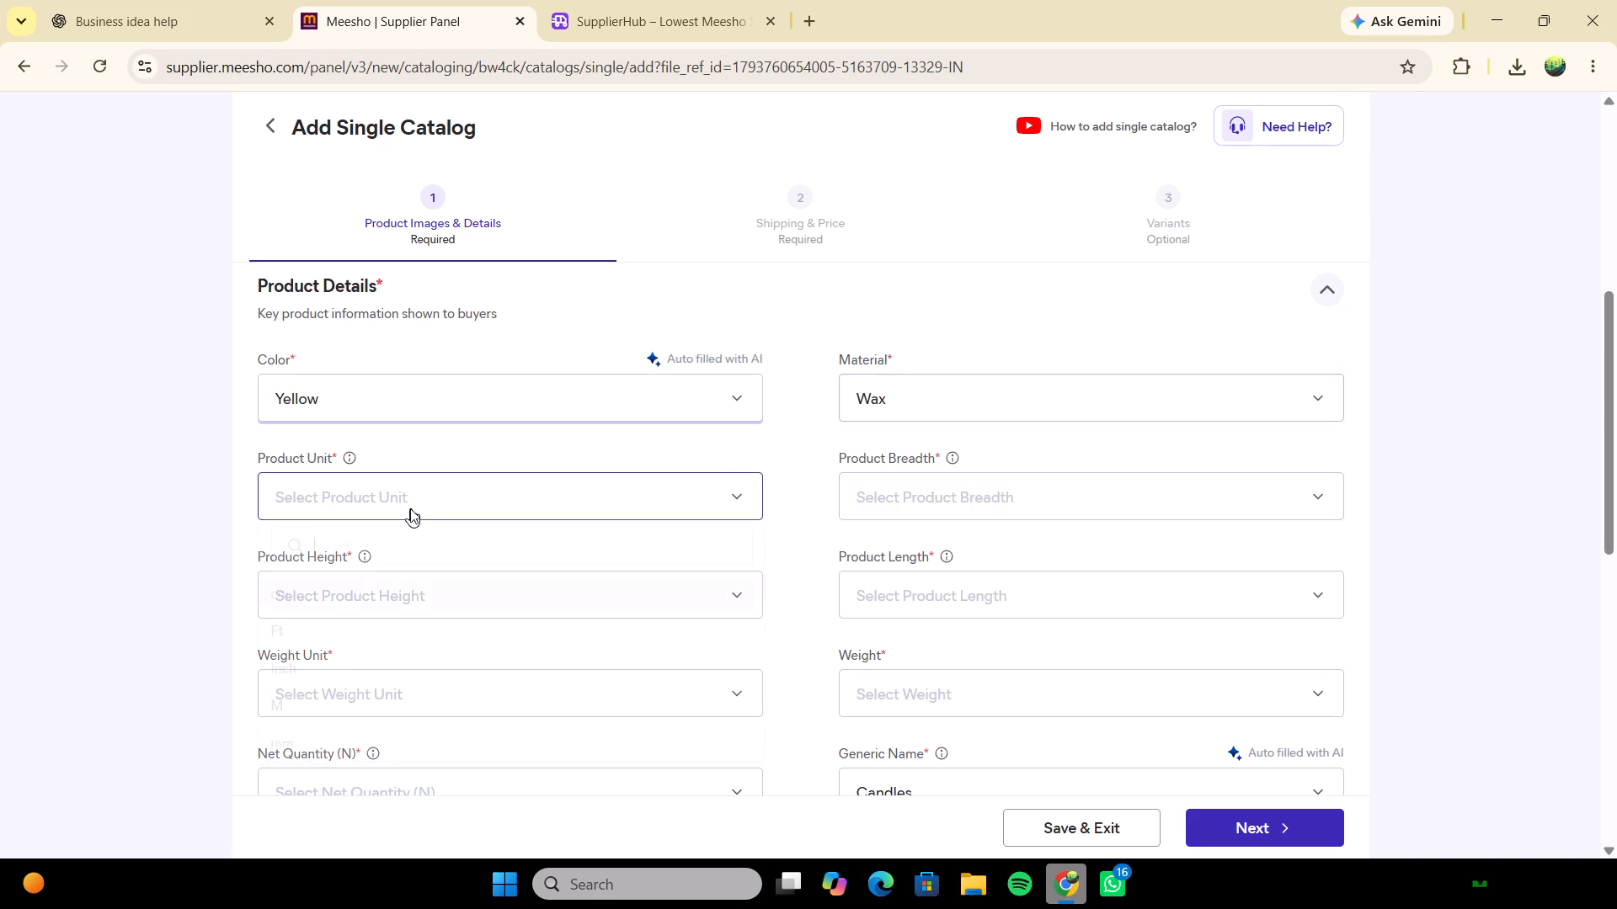
pyautogui.click(360, 586)
pyautogui.click(1001, 486)
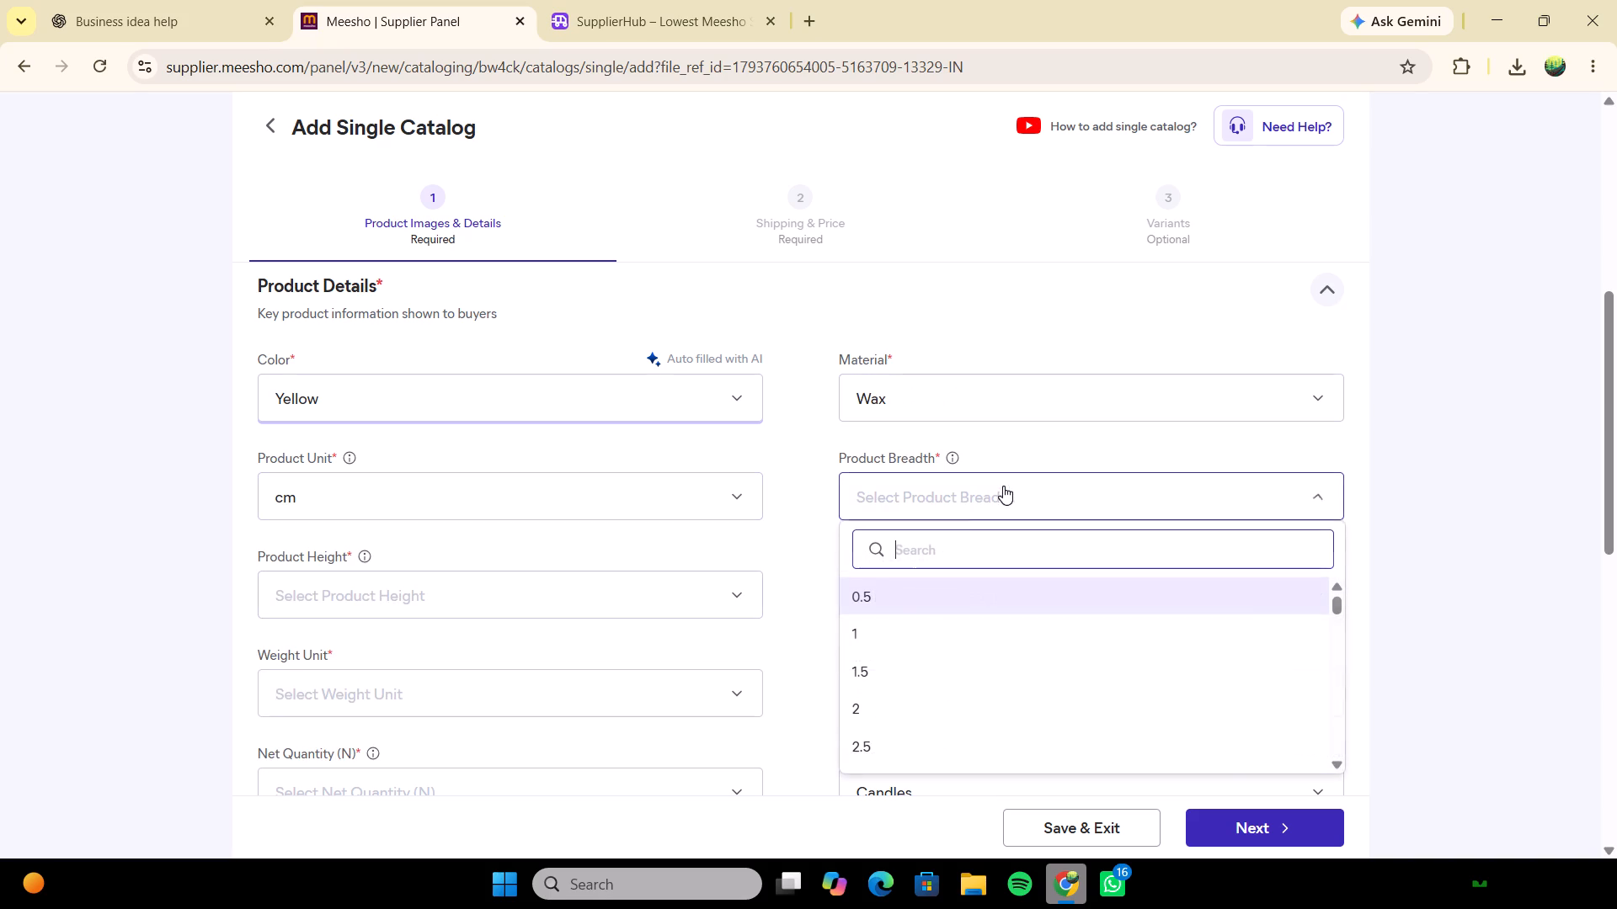
pyautogui.scroll(-1, 907, 710)
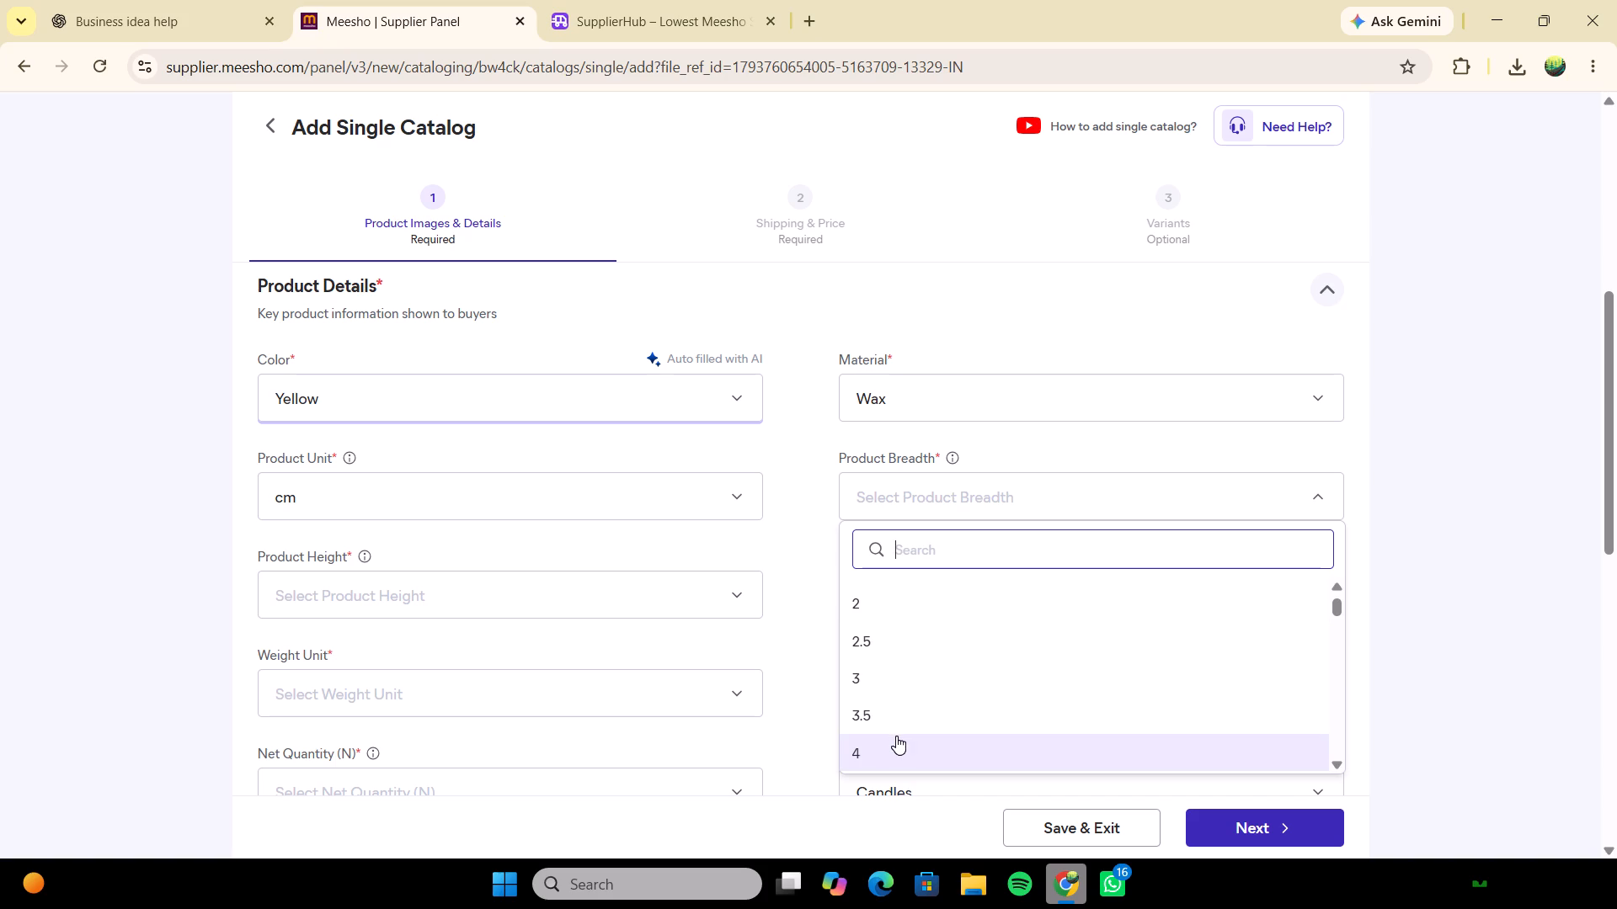
pyautogui.click(896, 736)
pyautogui.click(438, 591)
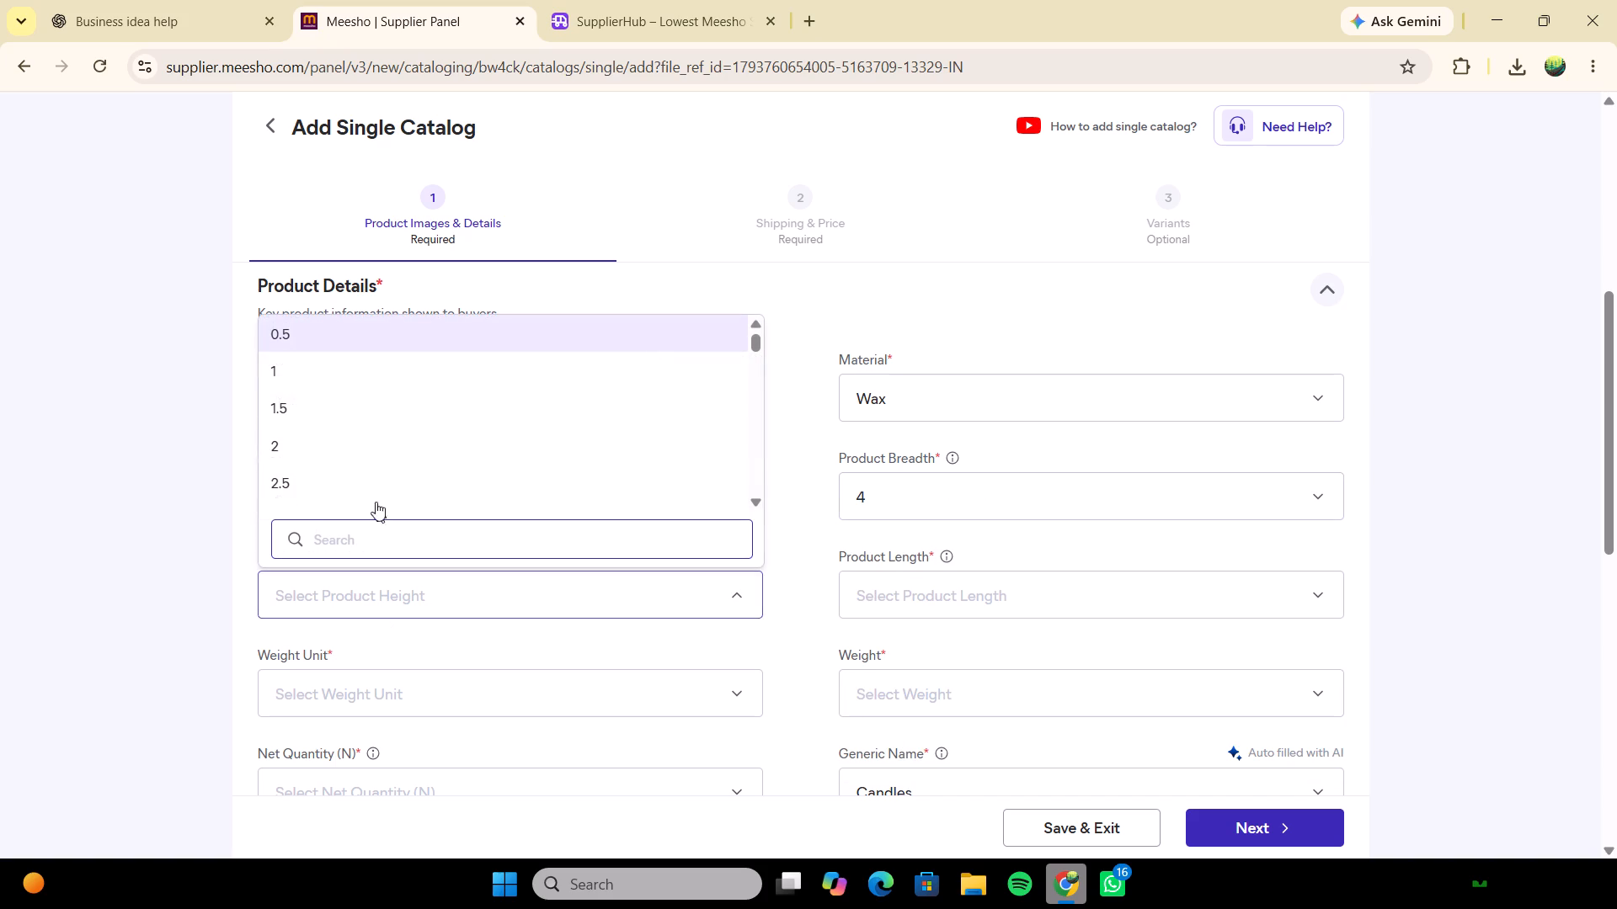
pyautogui.scroll(-2, 375, 462)
pyautogui.click(328, 388)
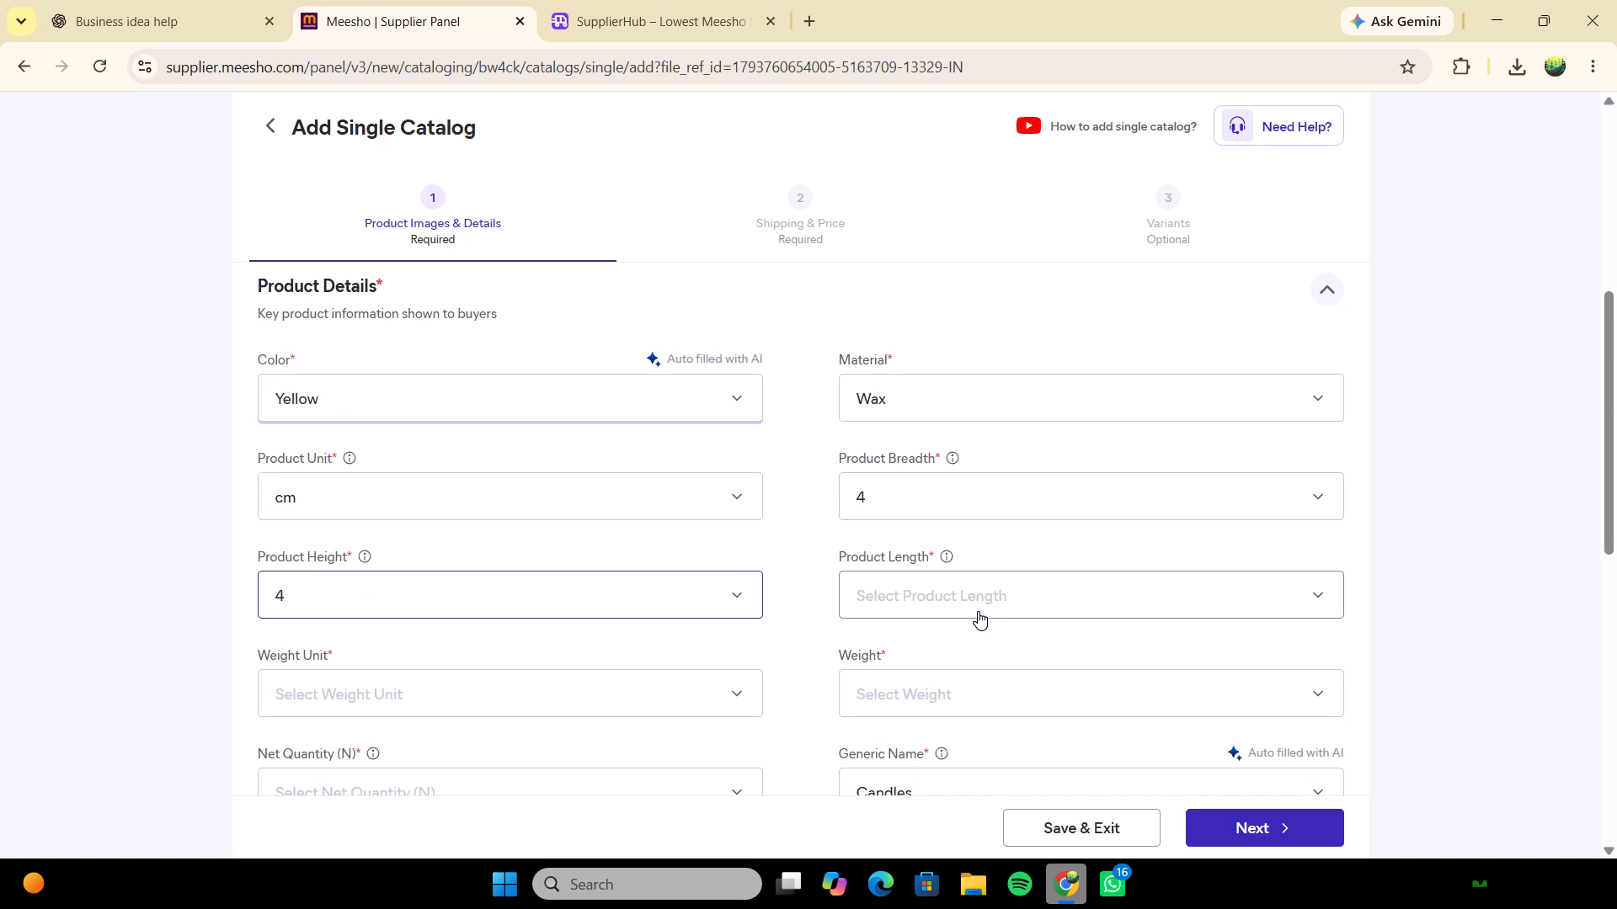
pyautogui.click(959, 585)
pyautogui.scroll(-2, 915, 423)
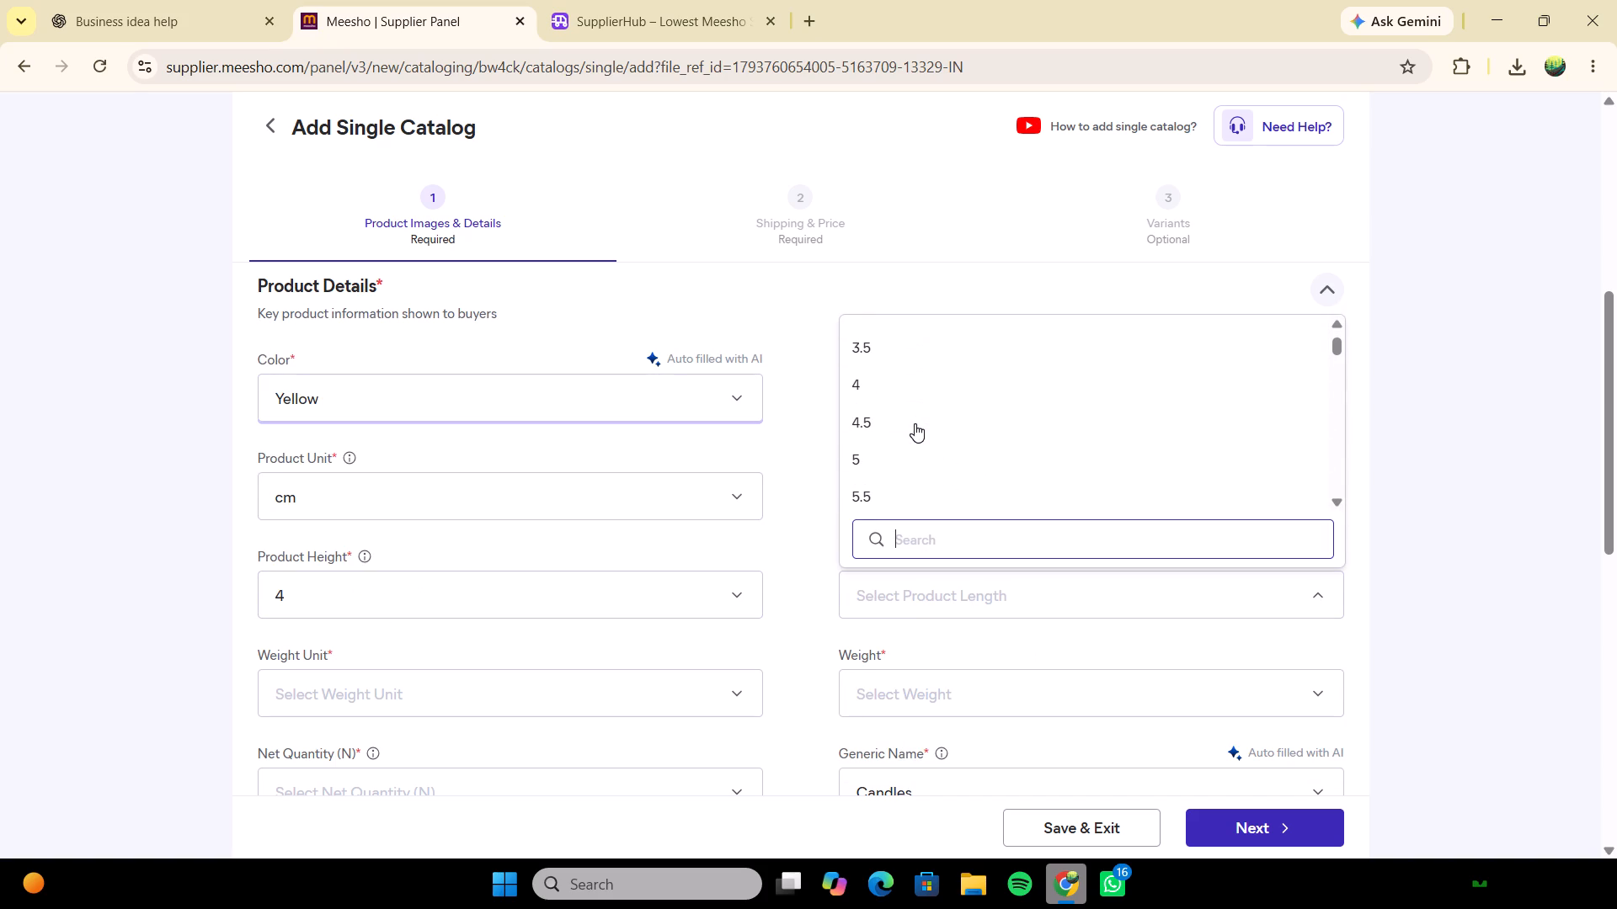
pyautogui.click(890, 384)
# Set the weight unit to kg and the product weight to 0.1.
pyautogui.scroll(-2, 707, 532)
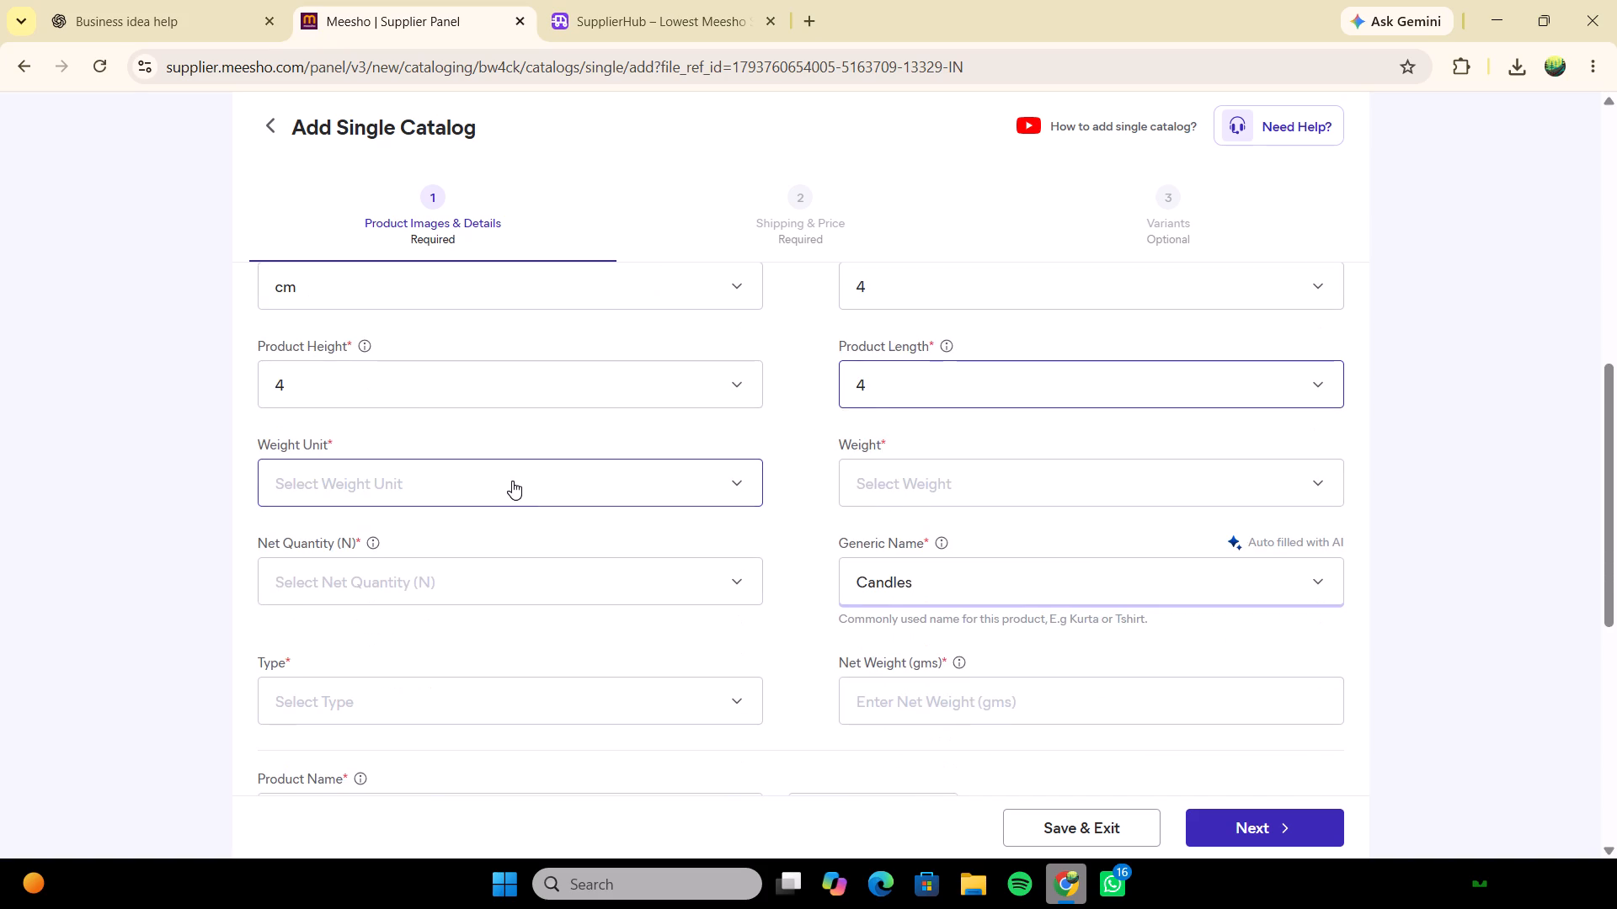
pyautogui.doubleClick(512, 481)
pyautogui.doubleClick(580, 495)
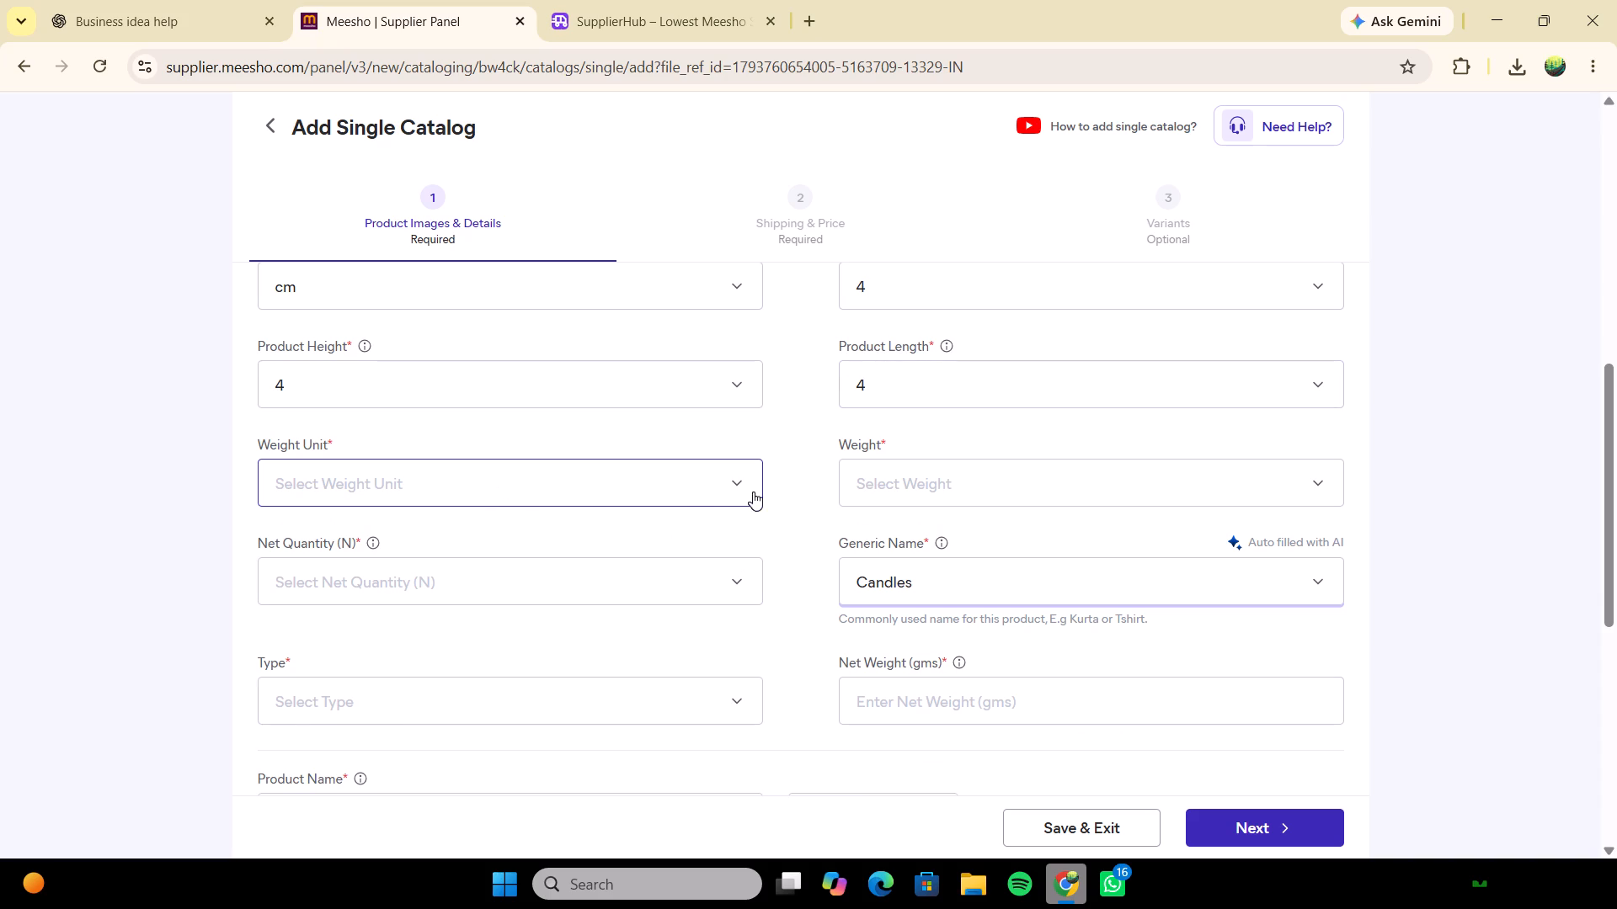
pyautogui.click(758, 492)
pyautogui.click(371, 613)
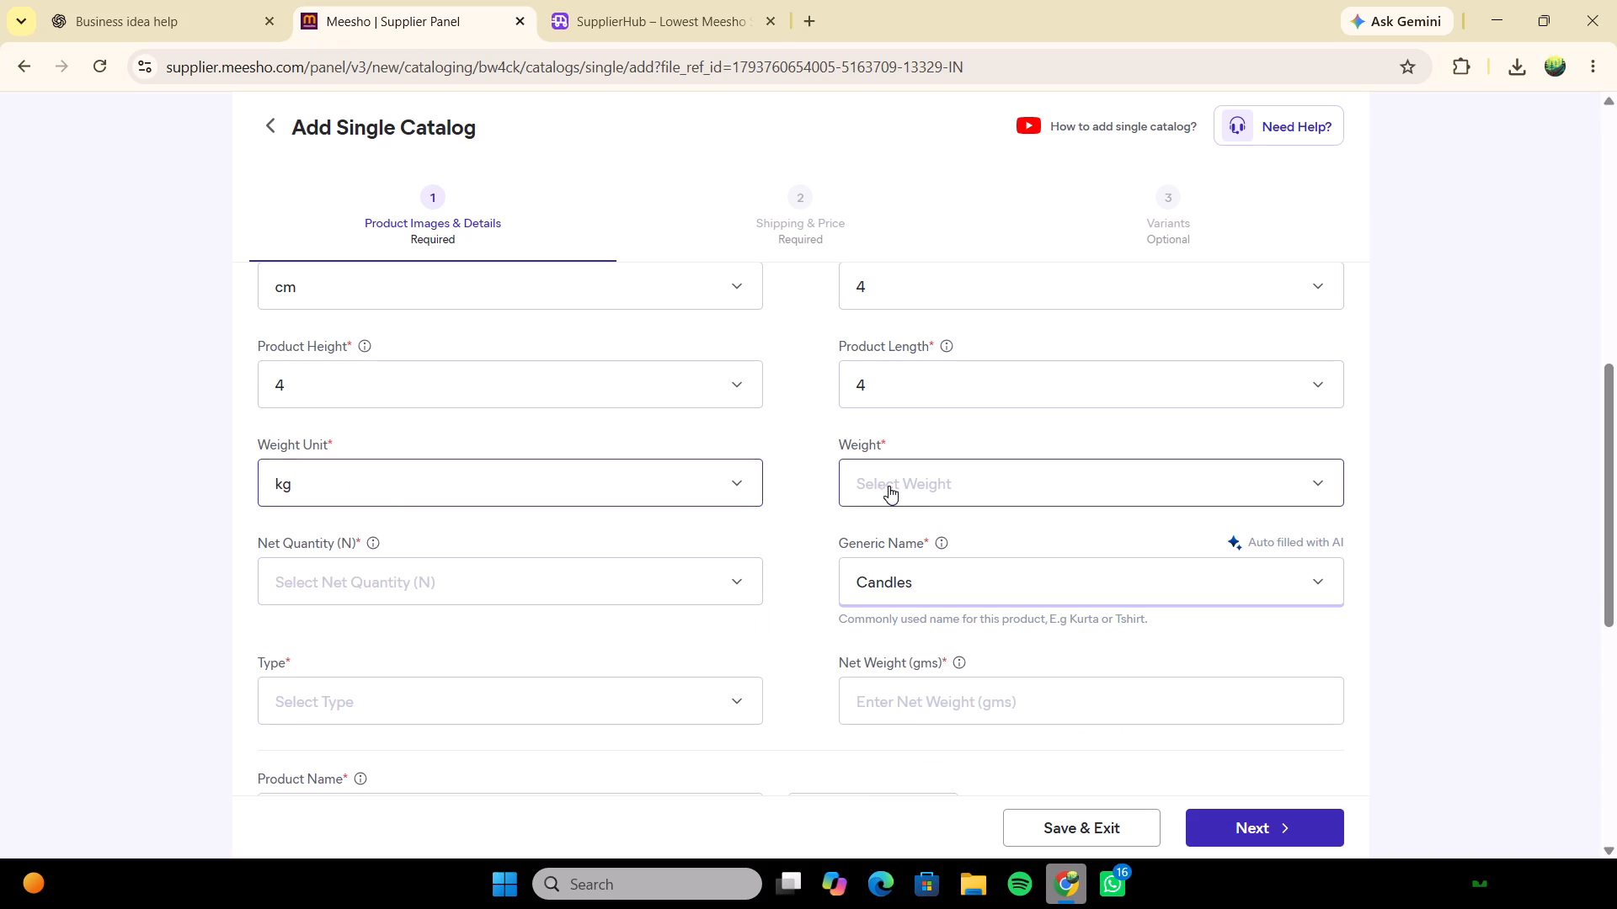
pyautogui.click(914, 486)
pyautogui.scroll(-1, 898, 657)
pyautogui.scroll(1, 898, 657)
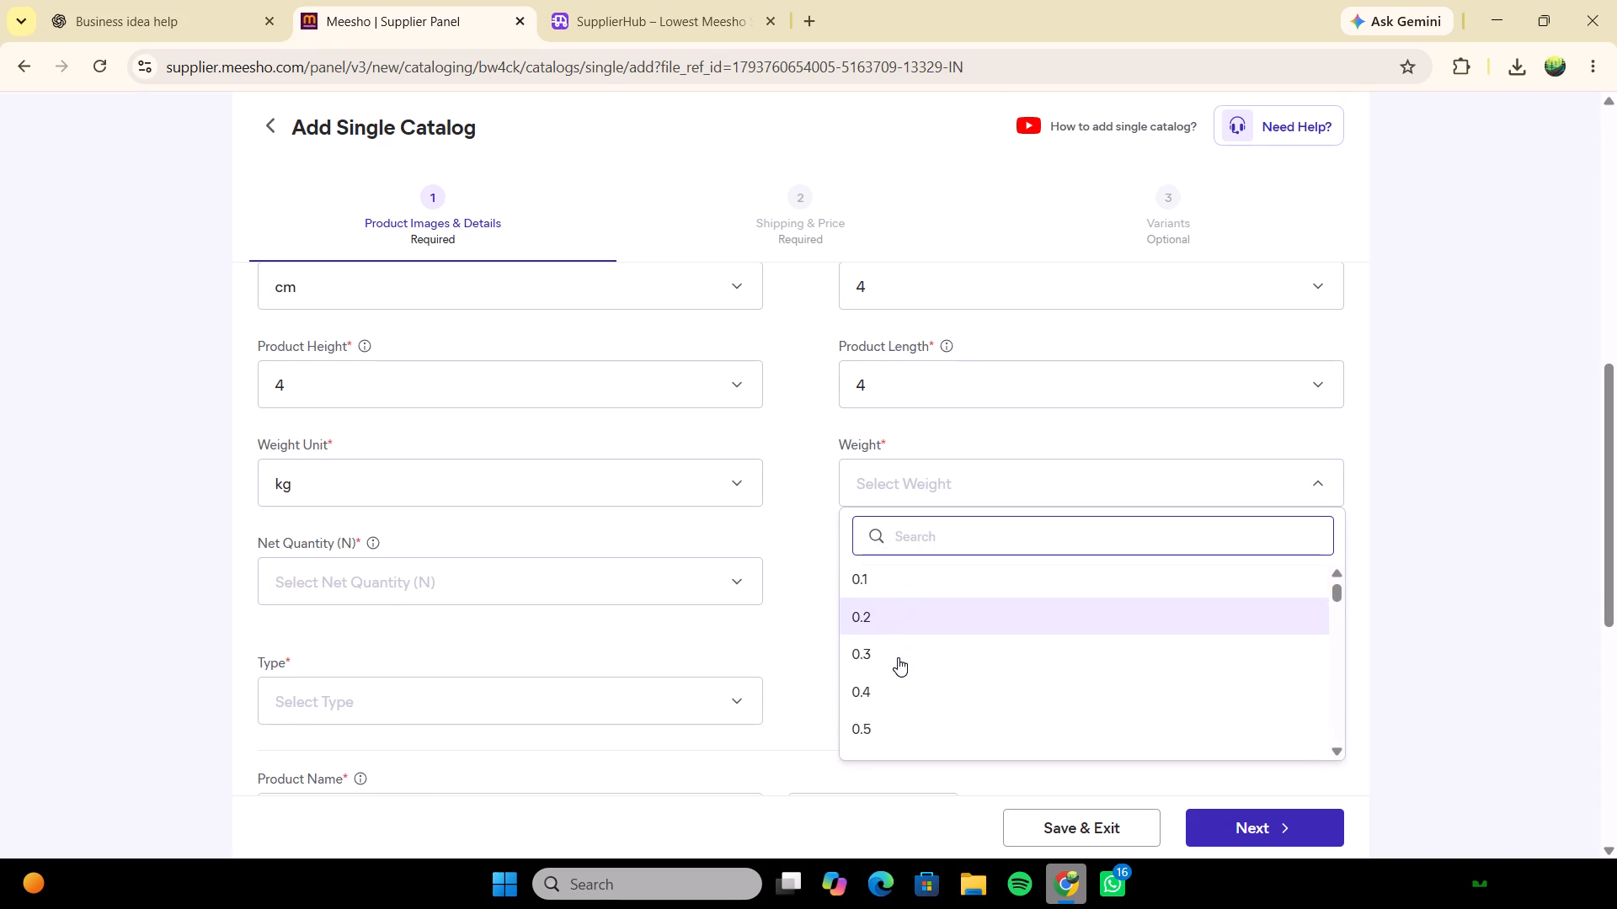
pyautogui.click(901, 606)
# Set the net quantity of the candle set to 2.
pyautogui.scroll(-1, 687, 529)
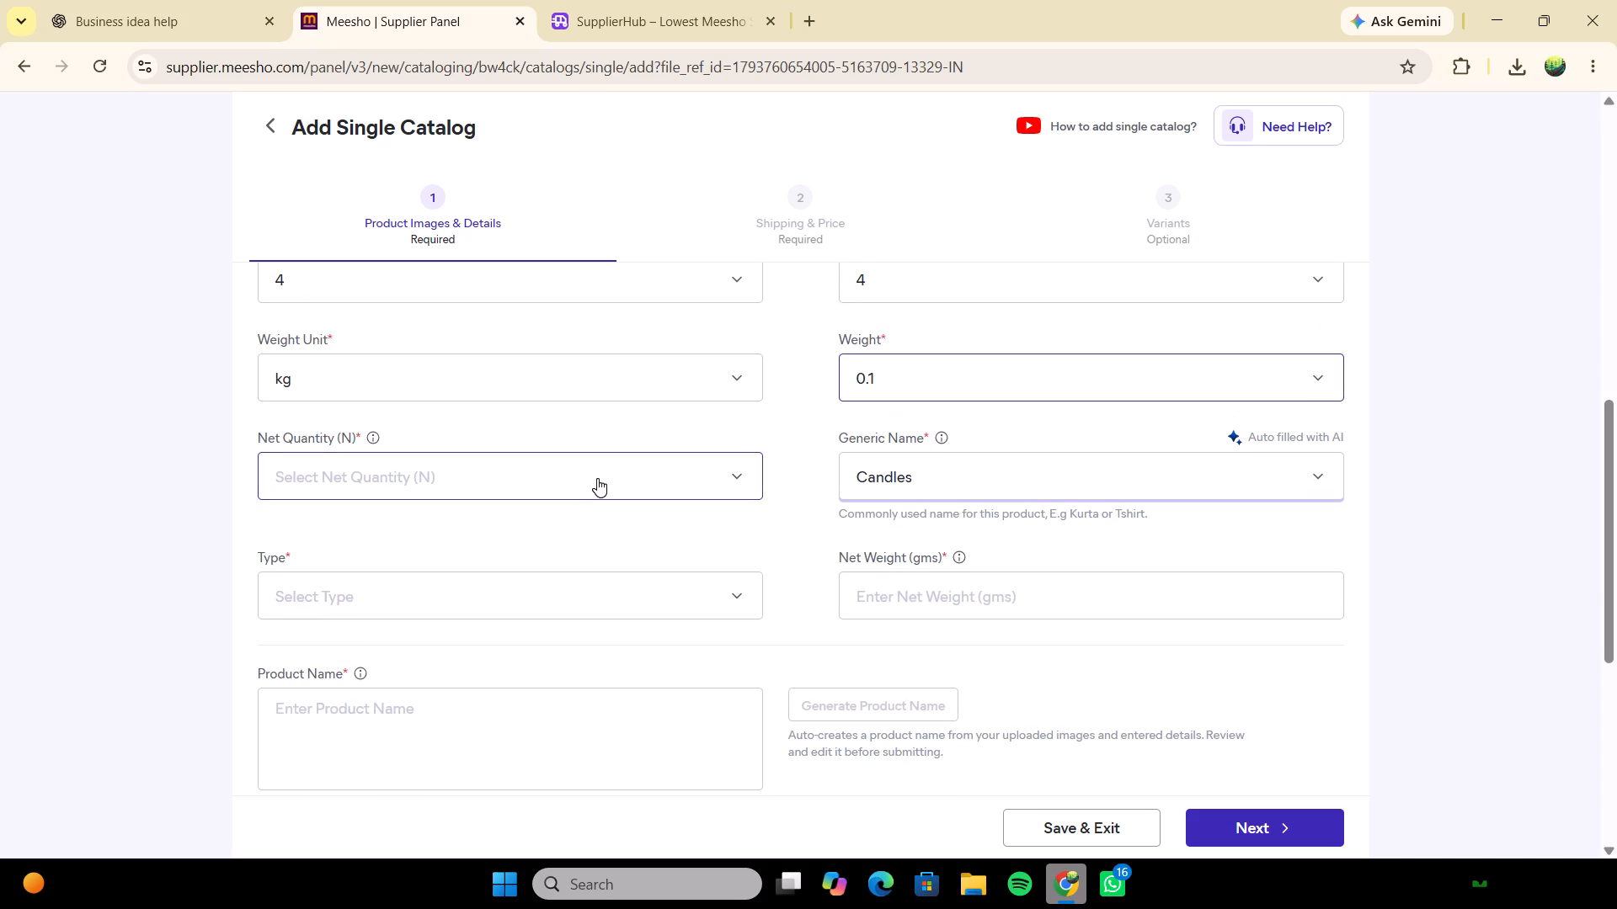
pyautogui.click(597, 478)
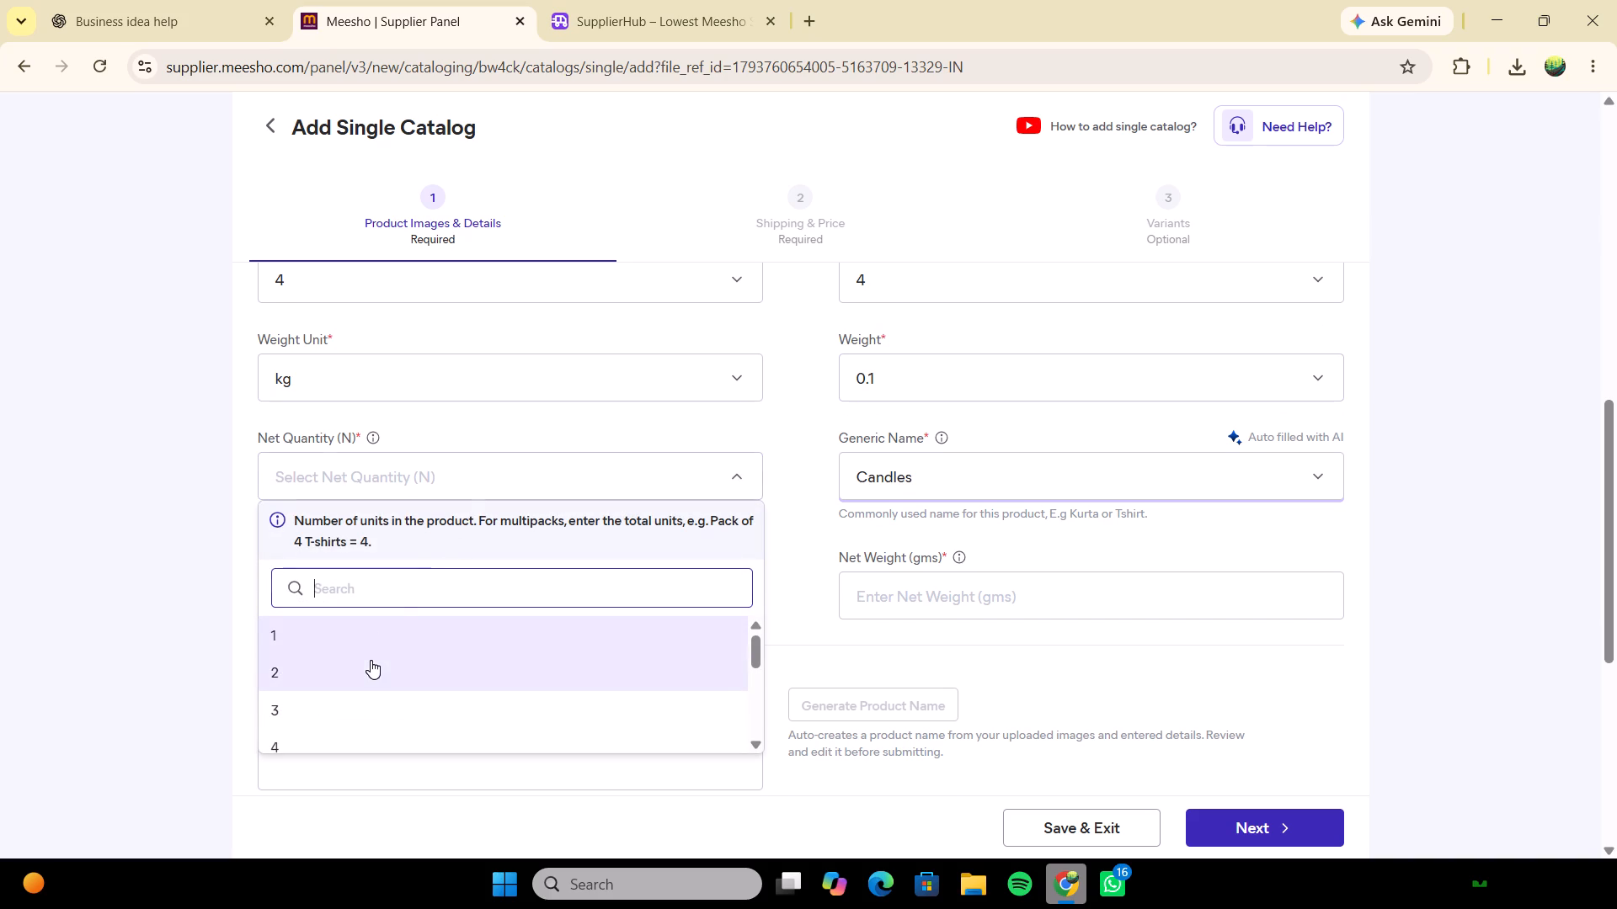
pyautogui.click(371, 660)
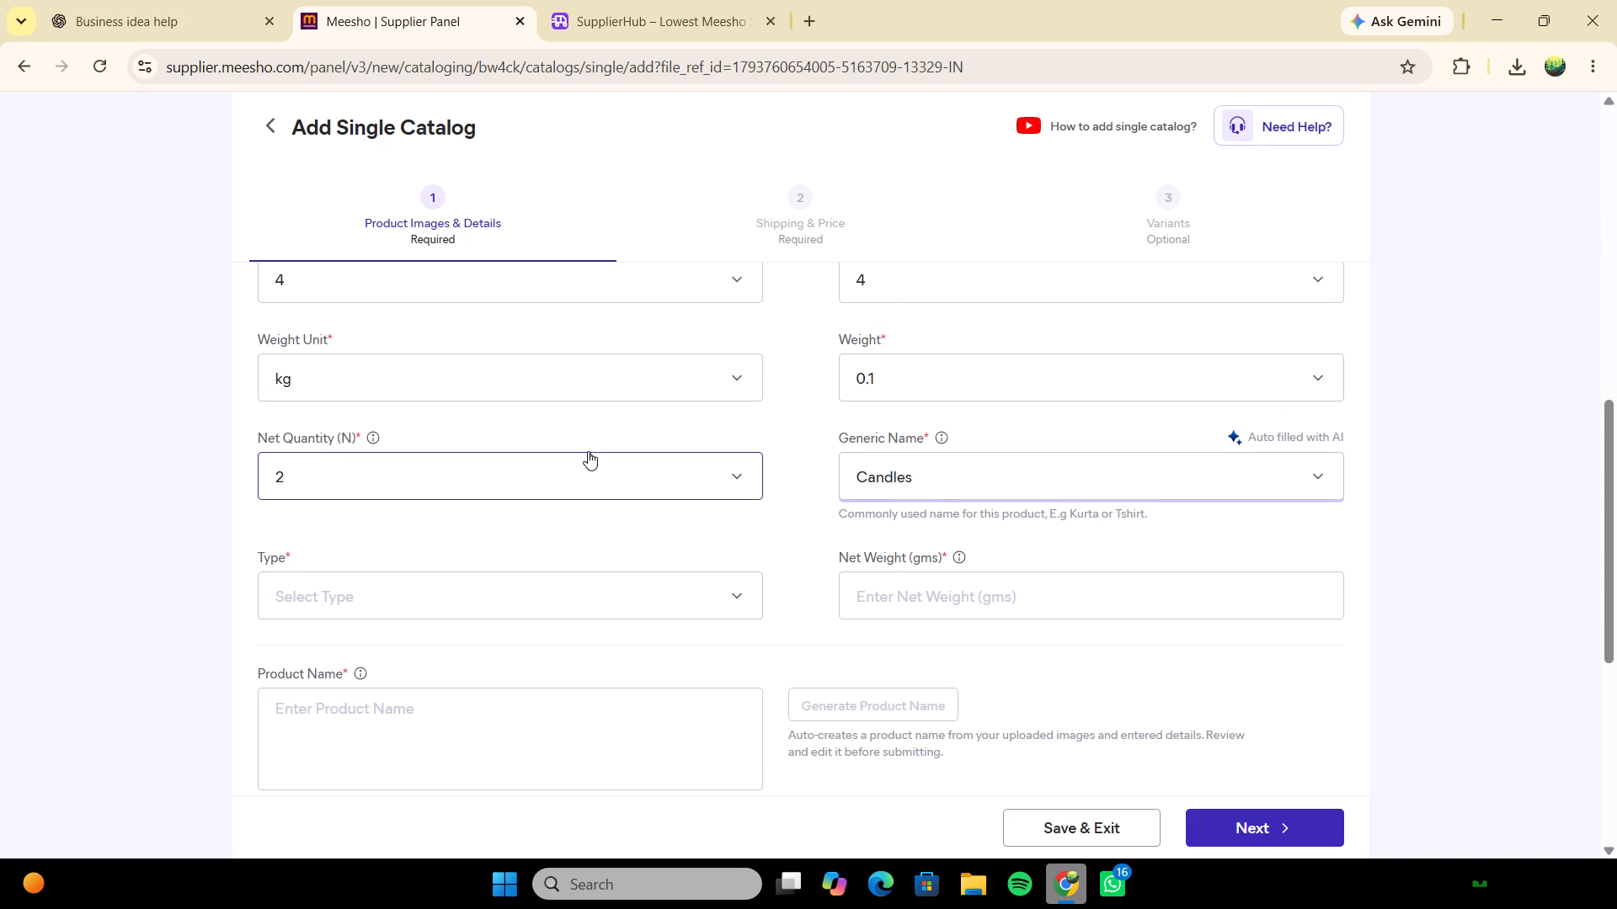
pyautogui.click(586, 455)
pyautogui.click(586, 455)
# Set the candle type to Home Decor Candles.
pyautogui.scroll(-1, 694, 458)
pyautogui.click(526, 494)
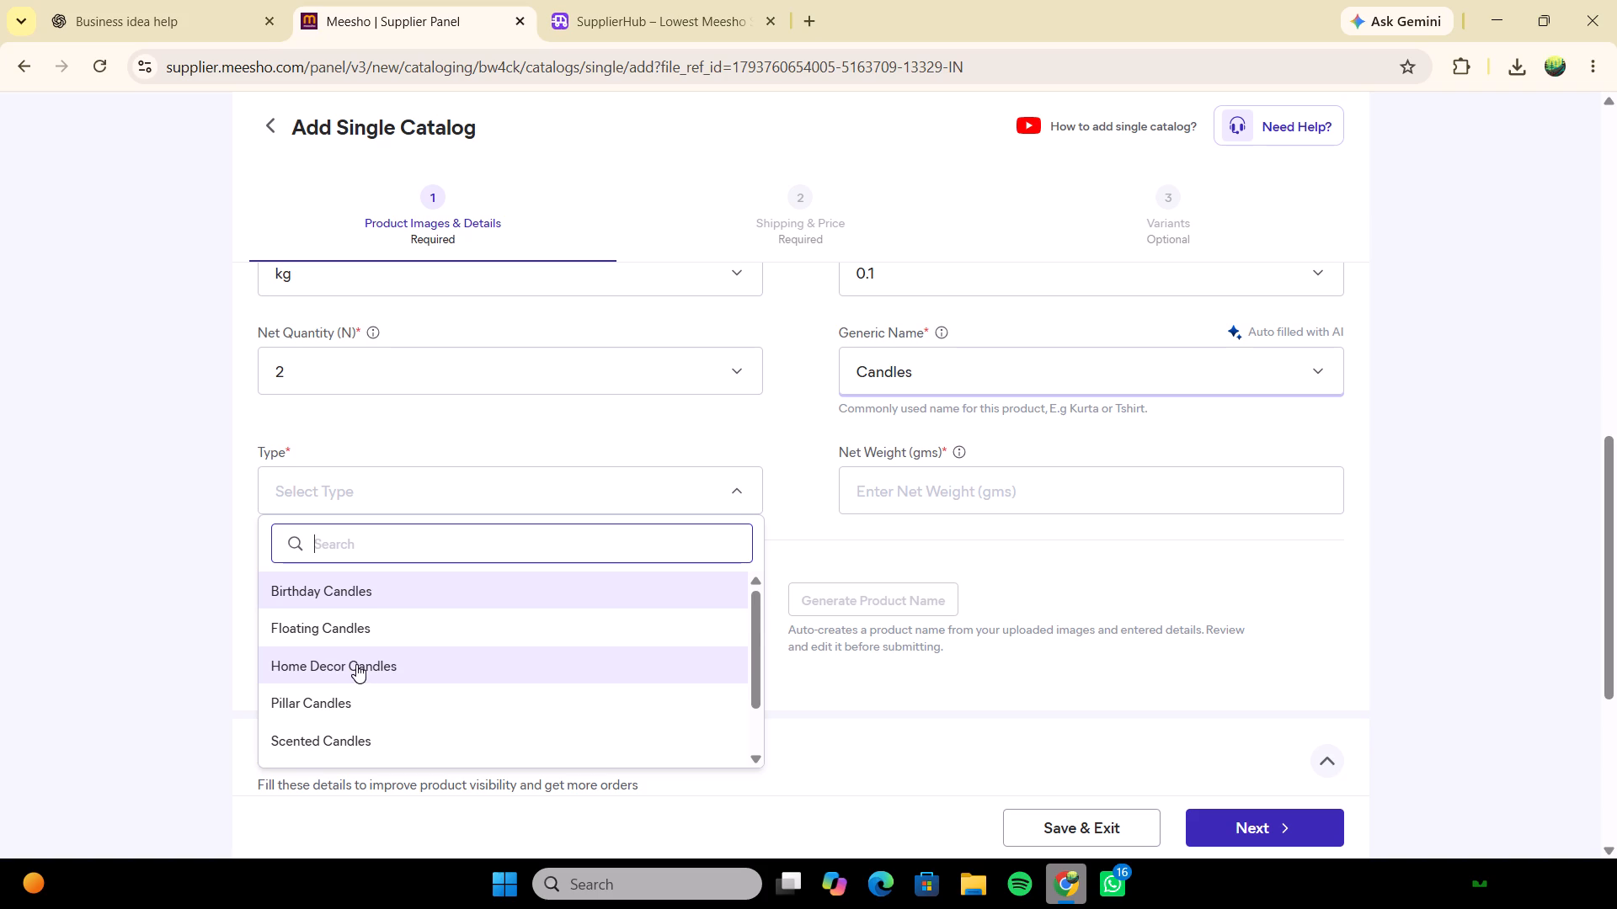
pyautogui.scroll(-1, 356, 664)
pyautogui.scroll(2, 375, 587)
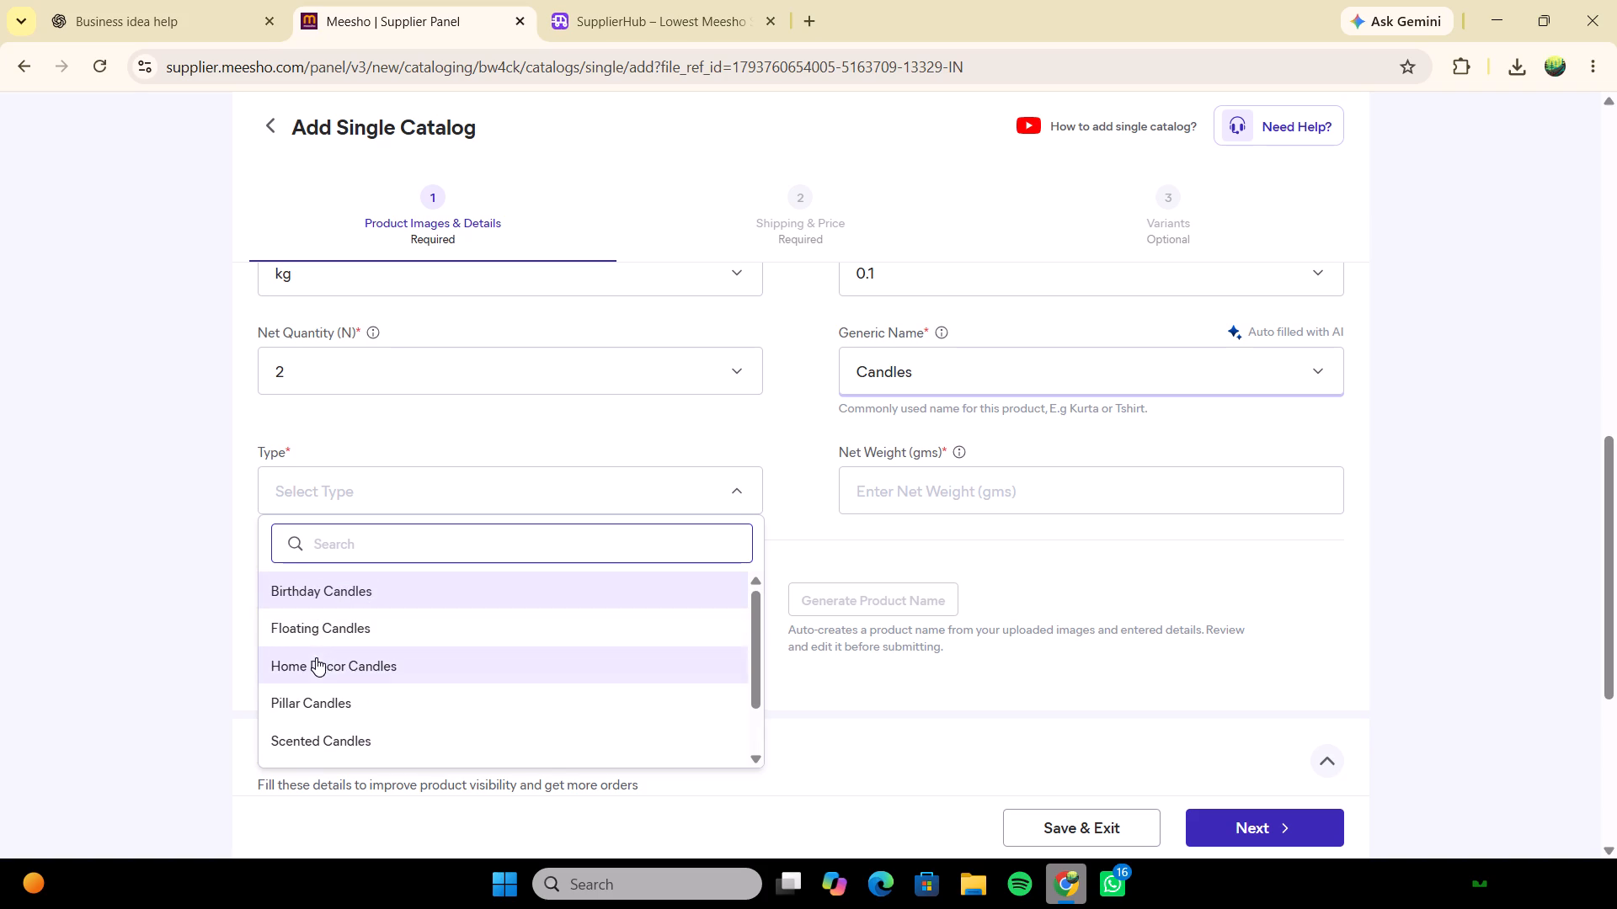
pyautogui.click(313, 667)
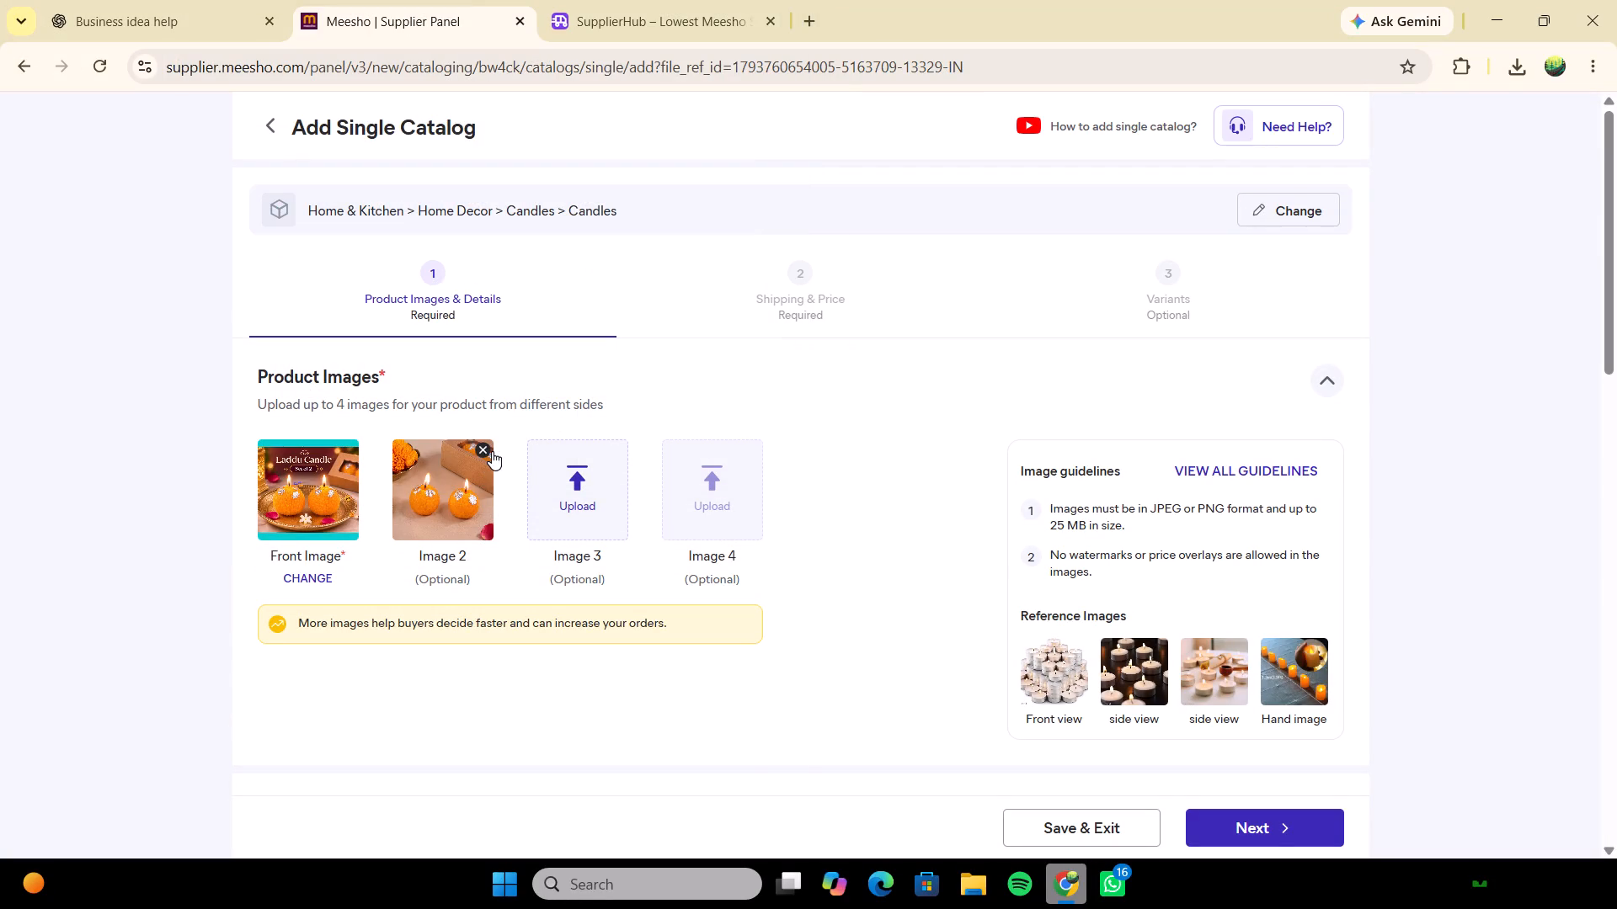
pyautogui.click(486, 449)
pyautogui.click(443, 469)
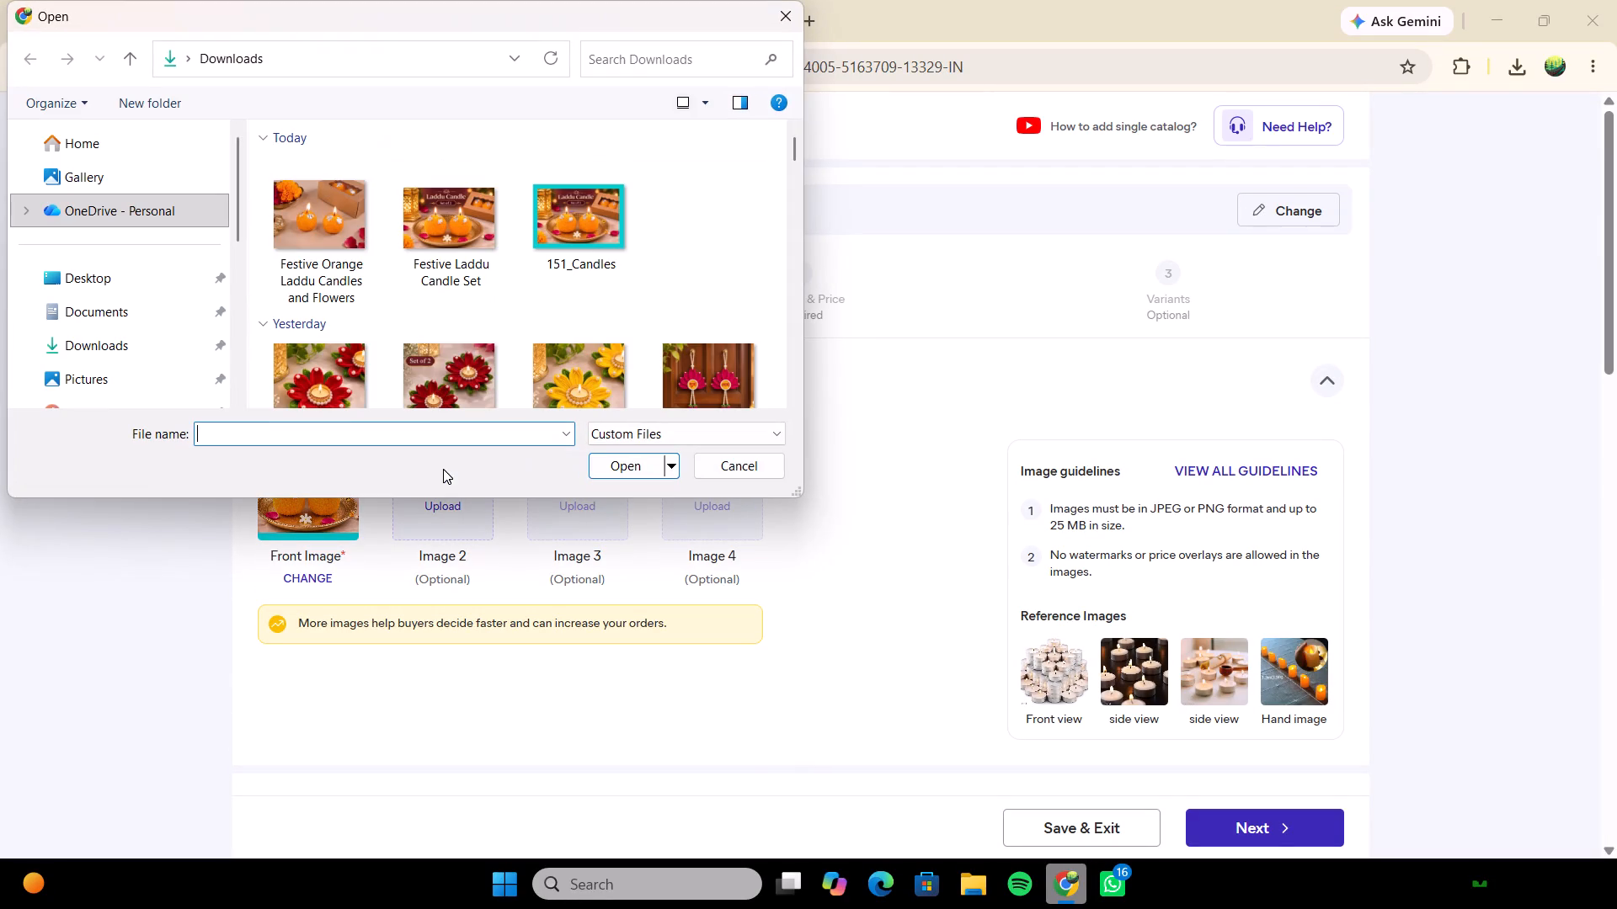
pyautogui.click(446, 213)
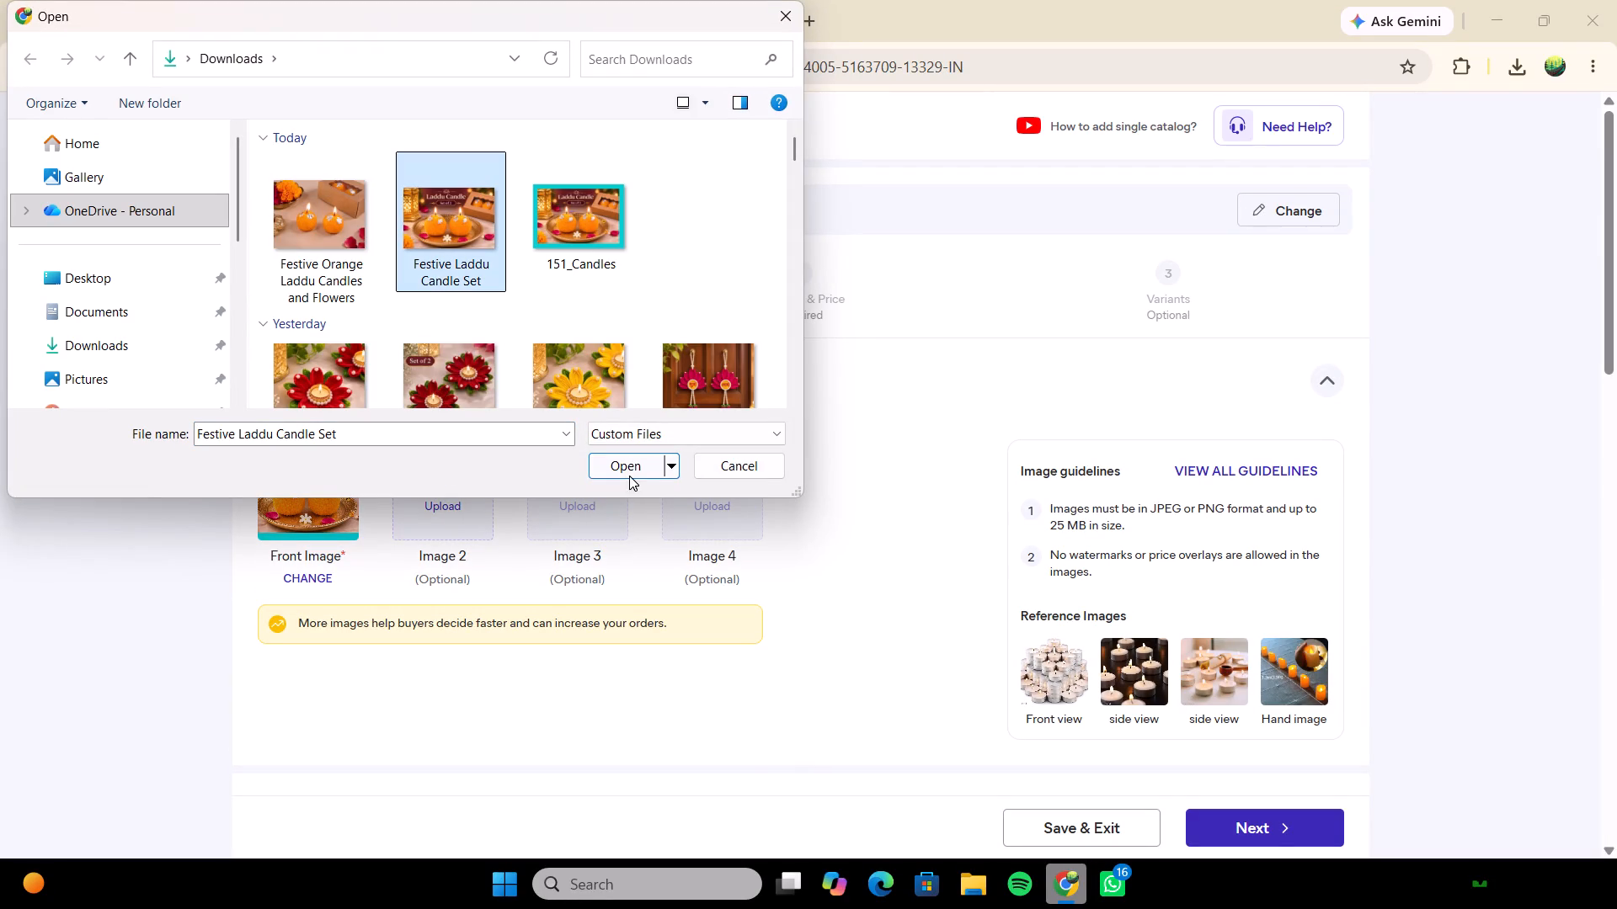
pyautogui.click(627, 466)
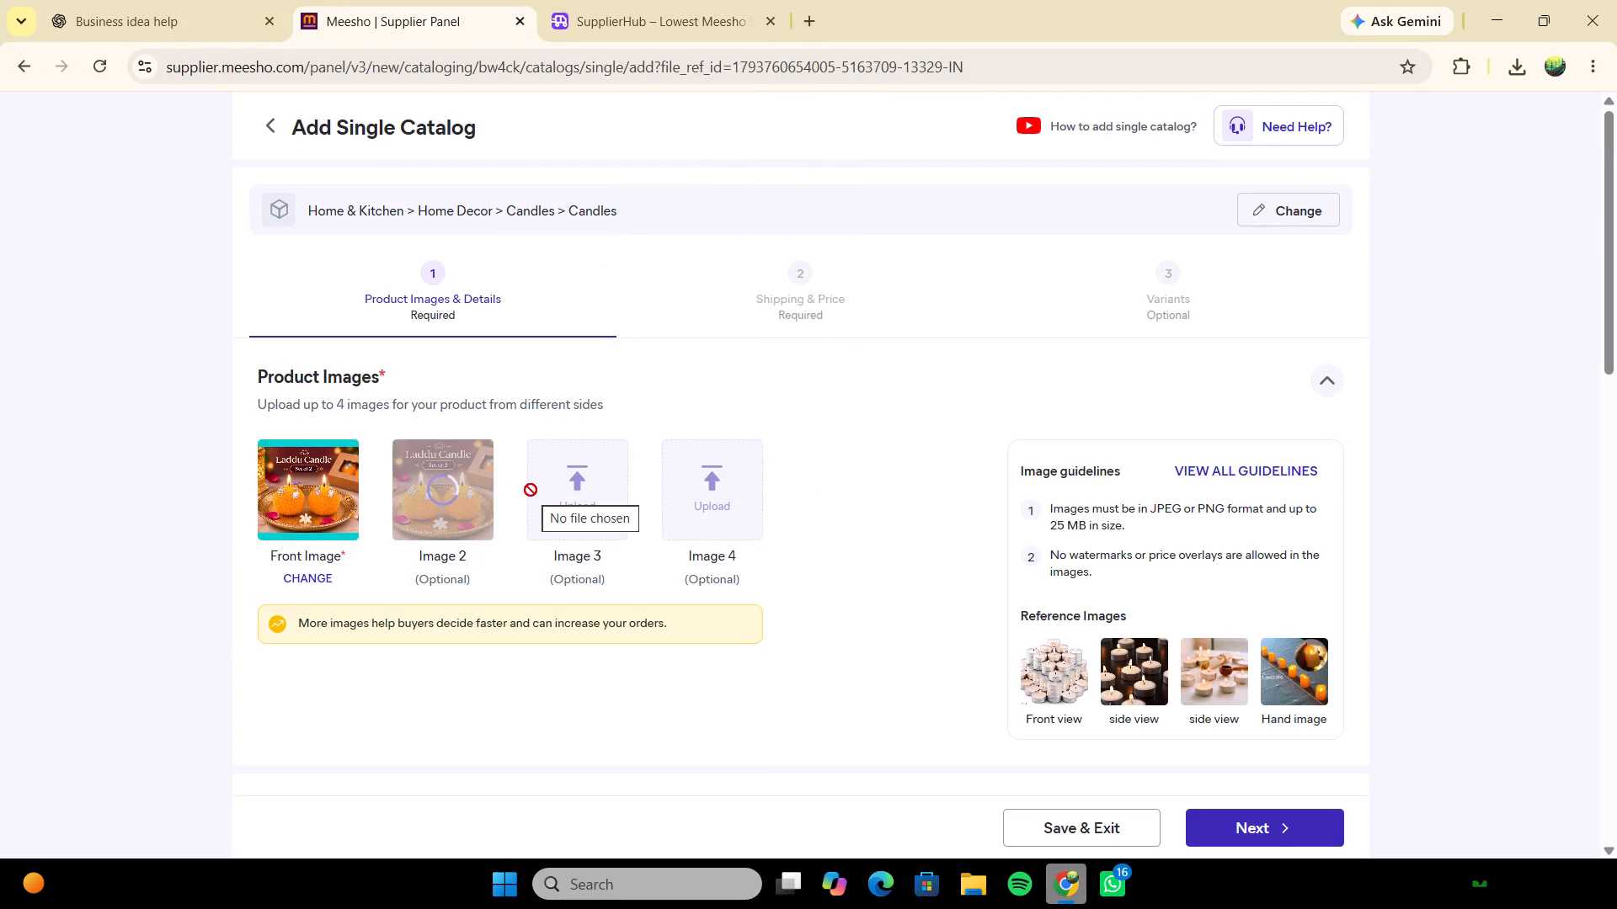
# Upload "Festive Orange Laddu Candles and Flowers" from Downloads as Image 3.
pyautogui.click(568, 477)
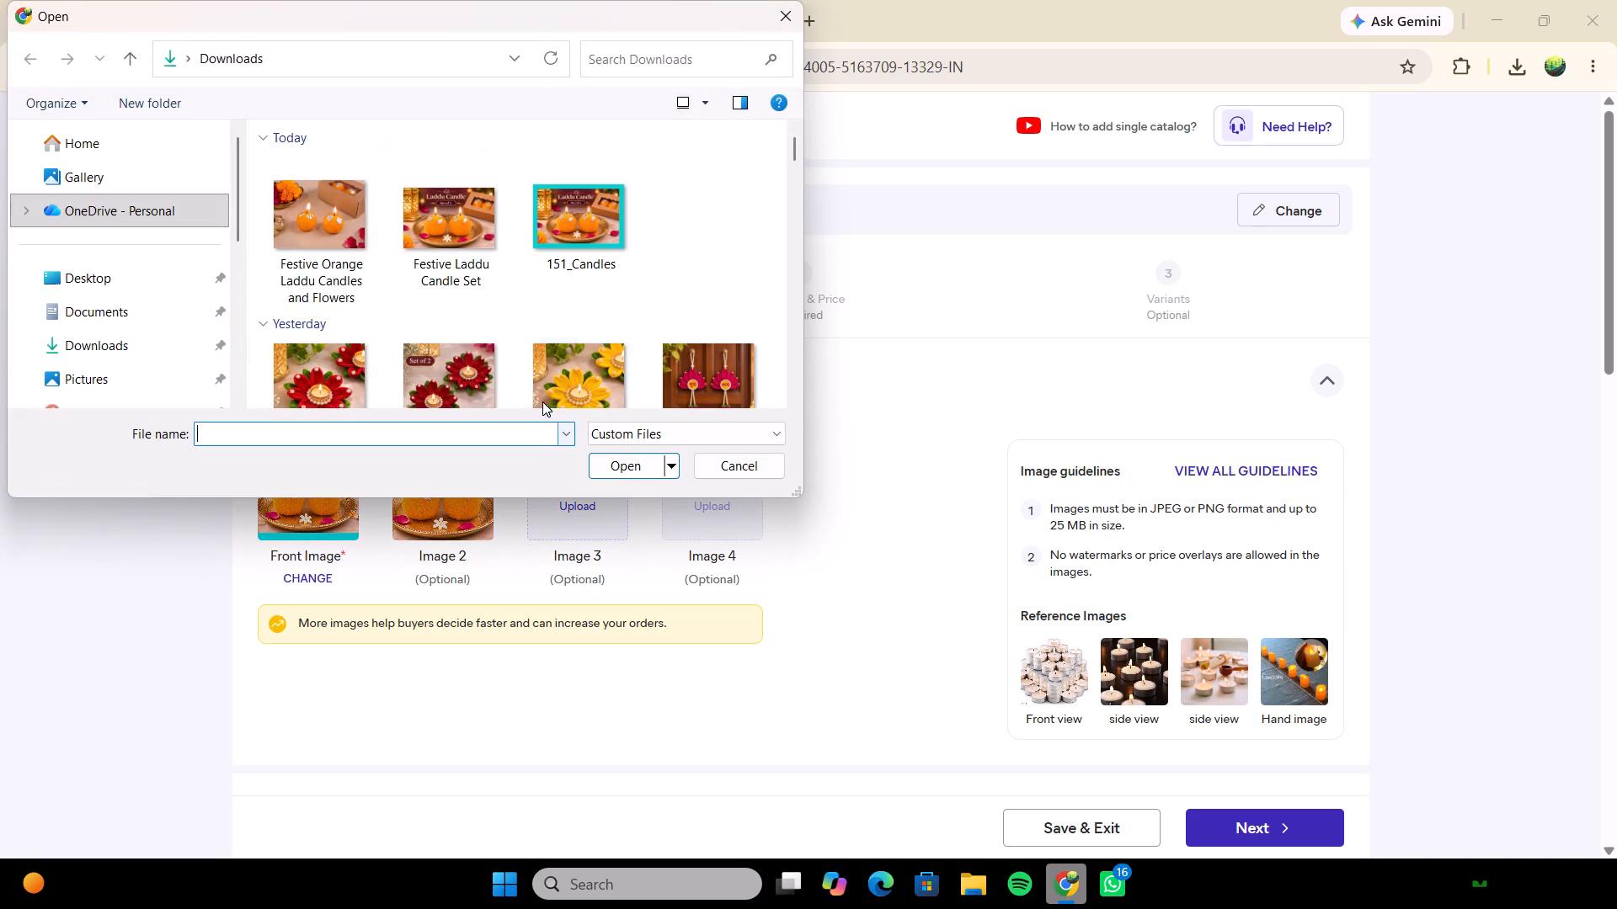
pyautogui.click(344, 236)
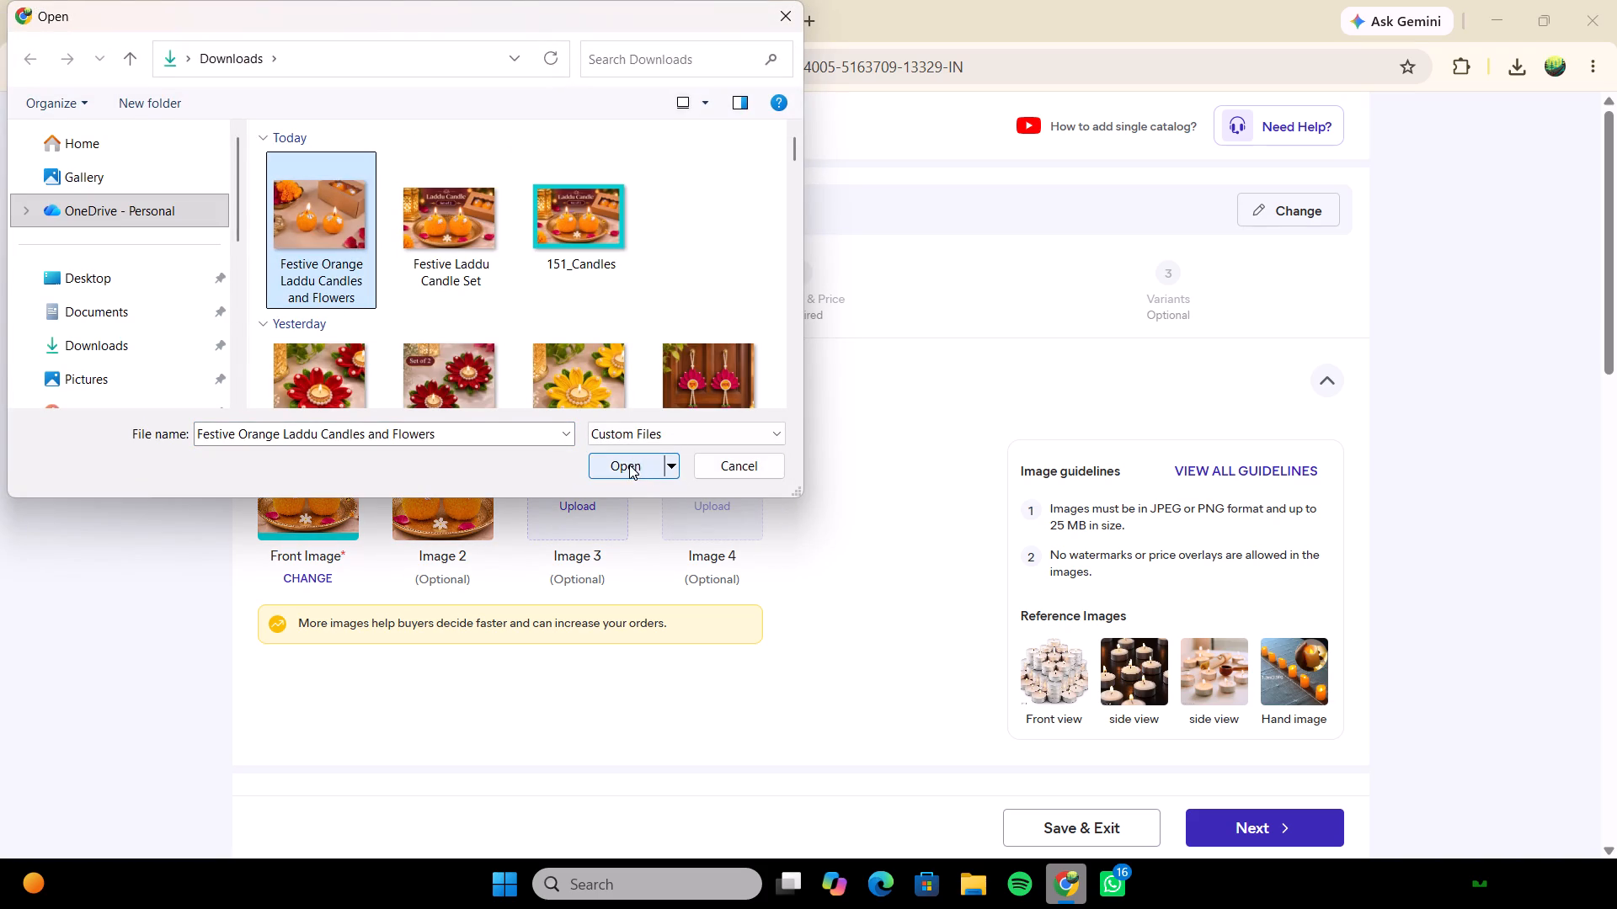
pyautogui.click(629, 465)
# Check the filled-in product images and details, and proceed to the Shipping & Price stage.
pyautogui.scroll(-11, 952, 631)
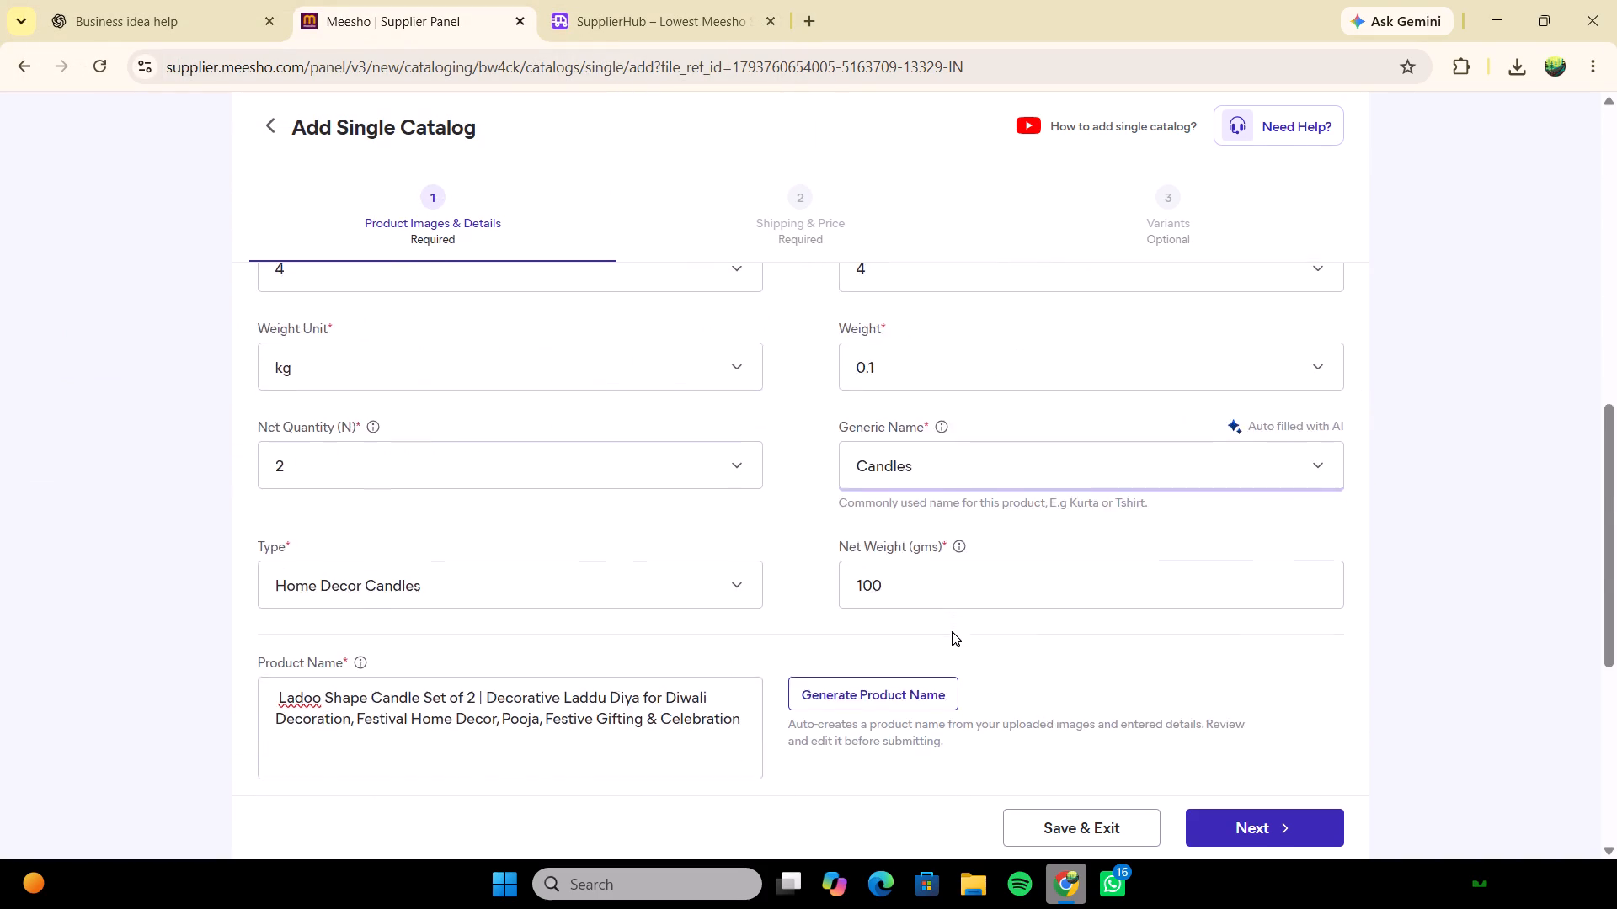
pyautogui.scroll(-2, 952, 631)
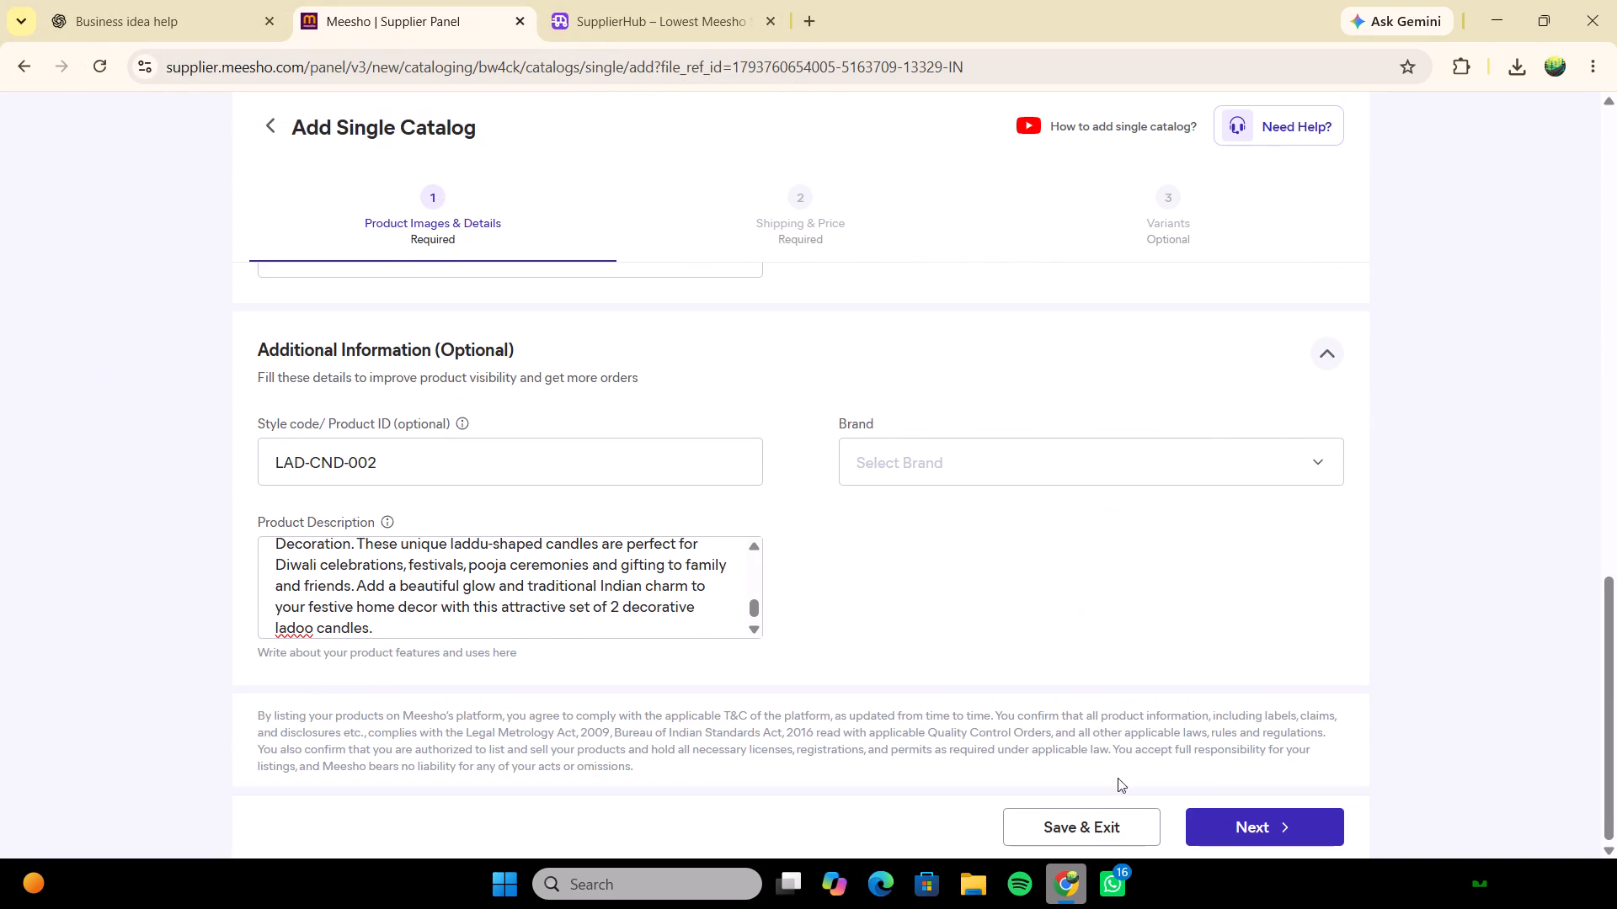
pyautogui.scroll(6, 786, 698)
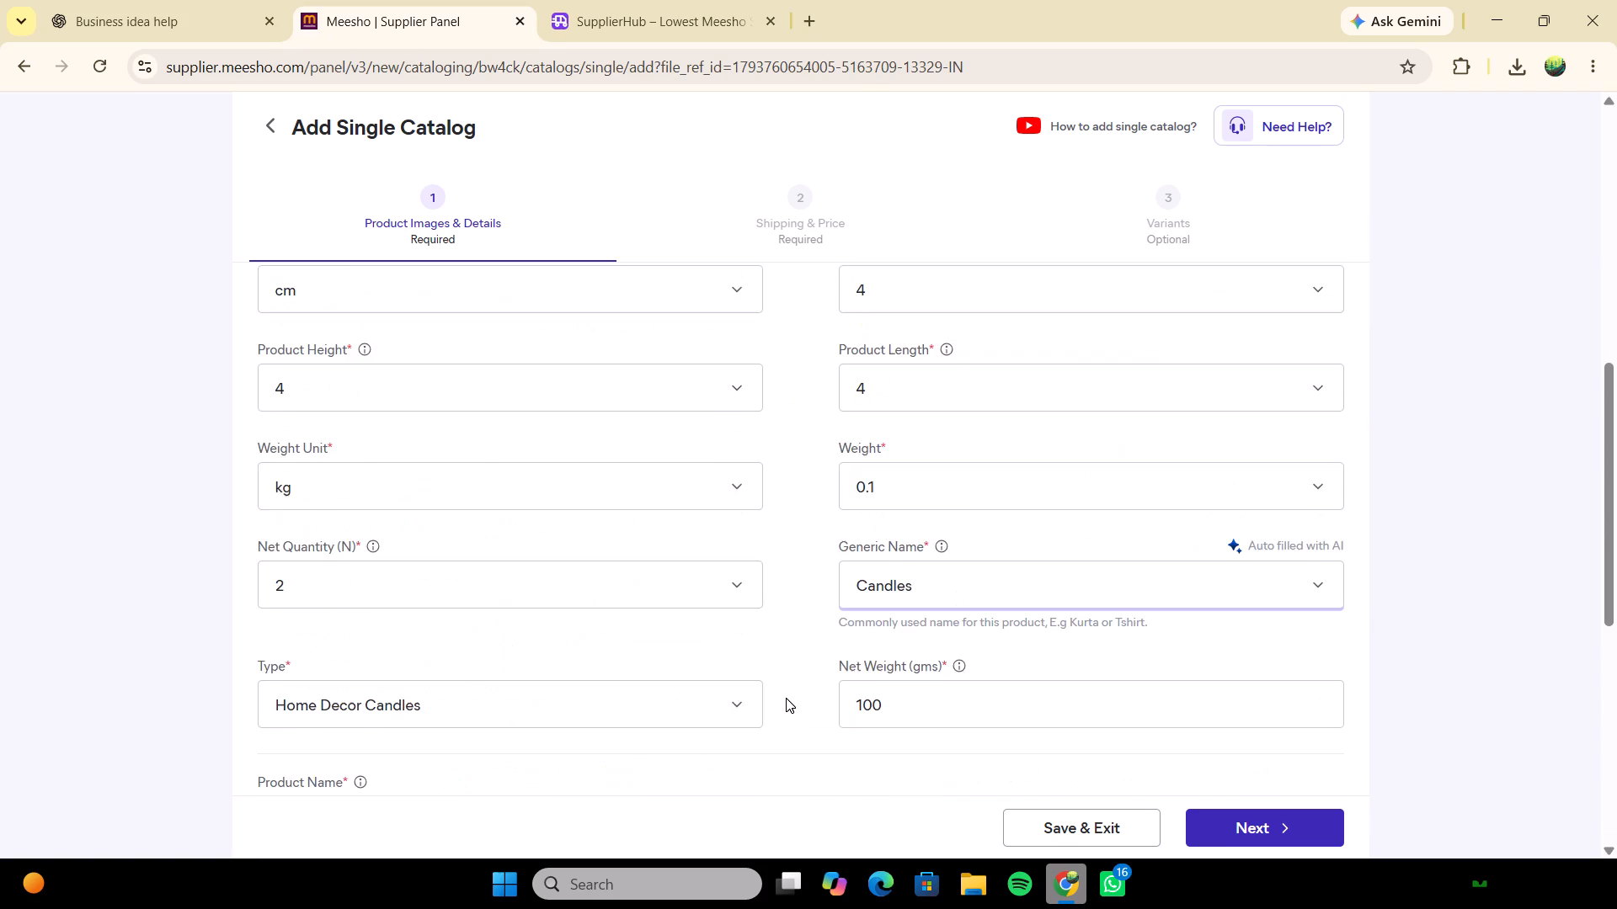
pyautogui.scroll(4, 786, 698)
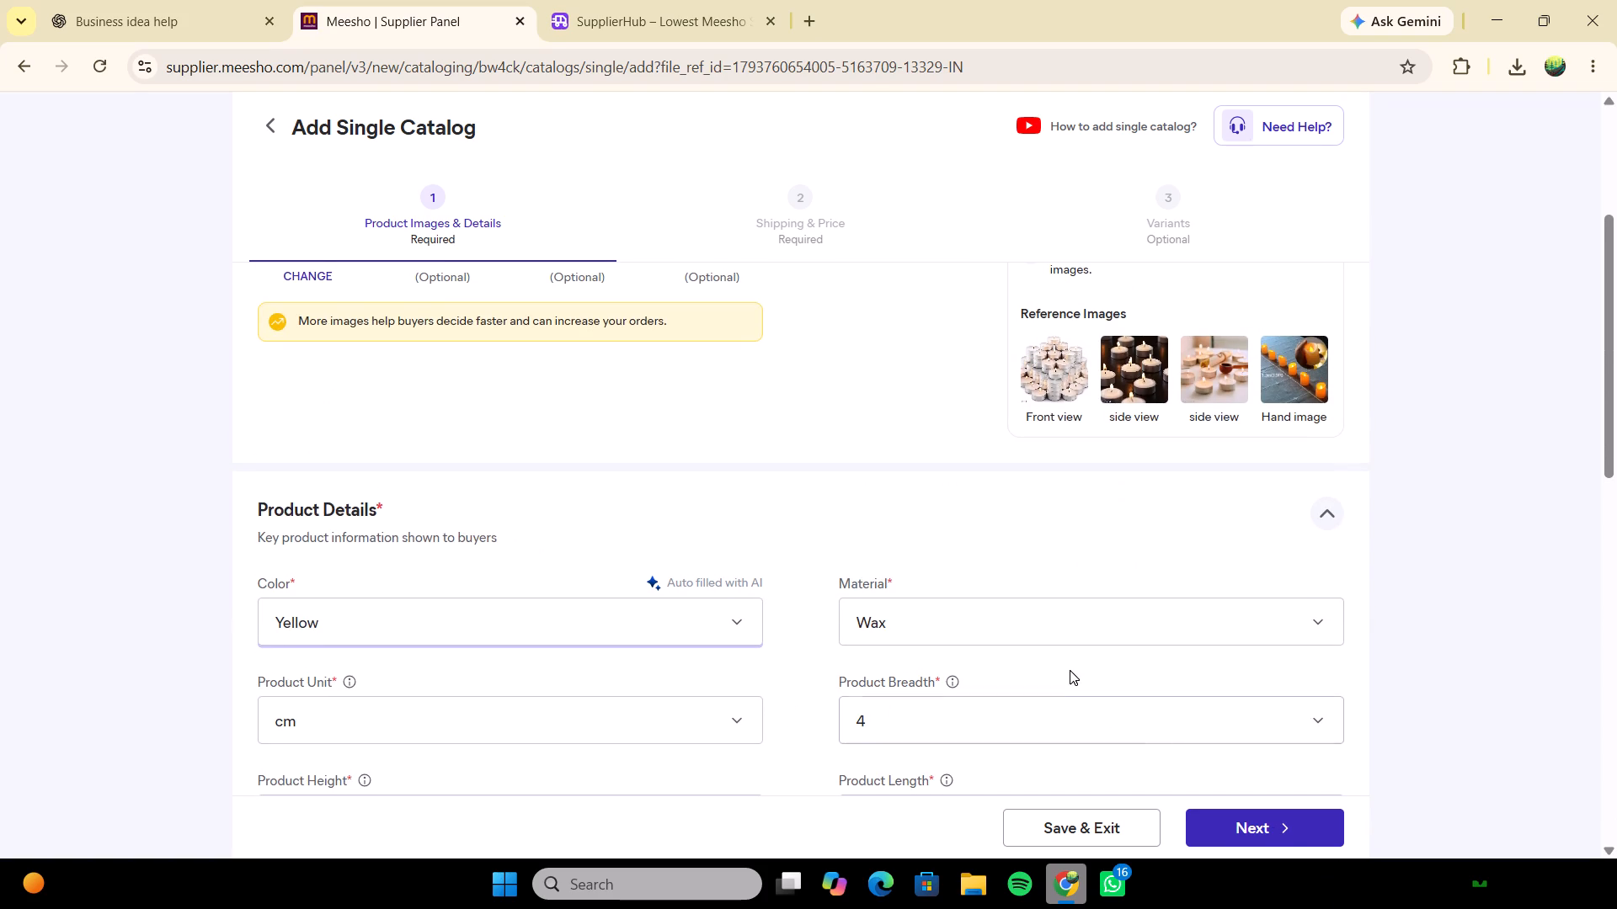
pyautogui.scroll(-2, 1067, 668)
pyautogui.click(1283, 828)
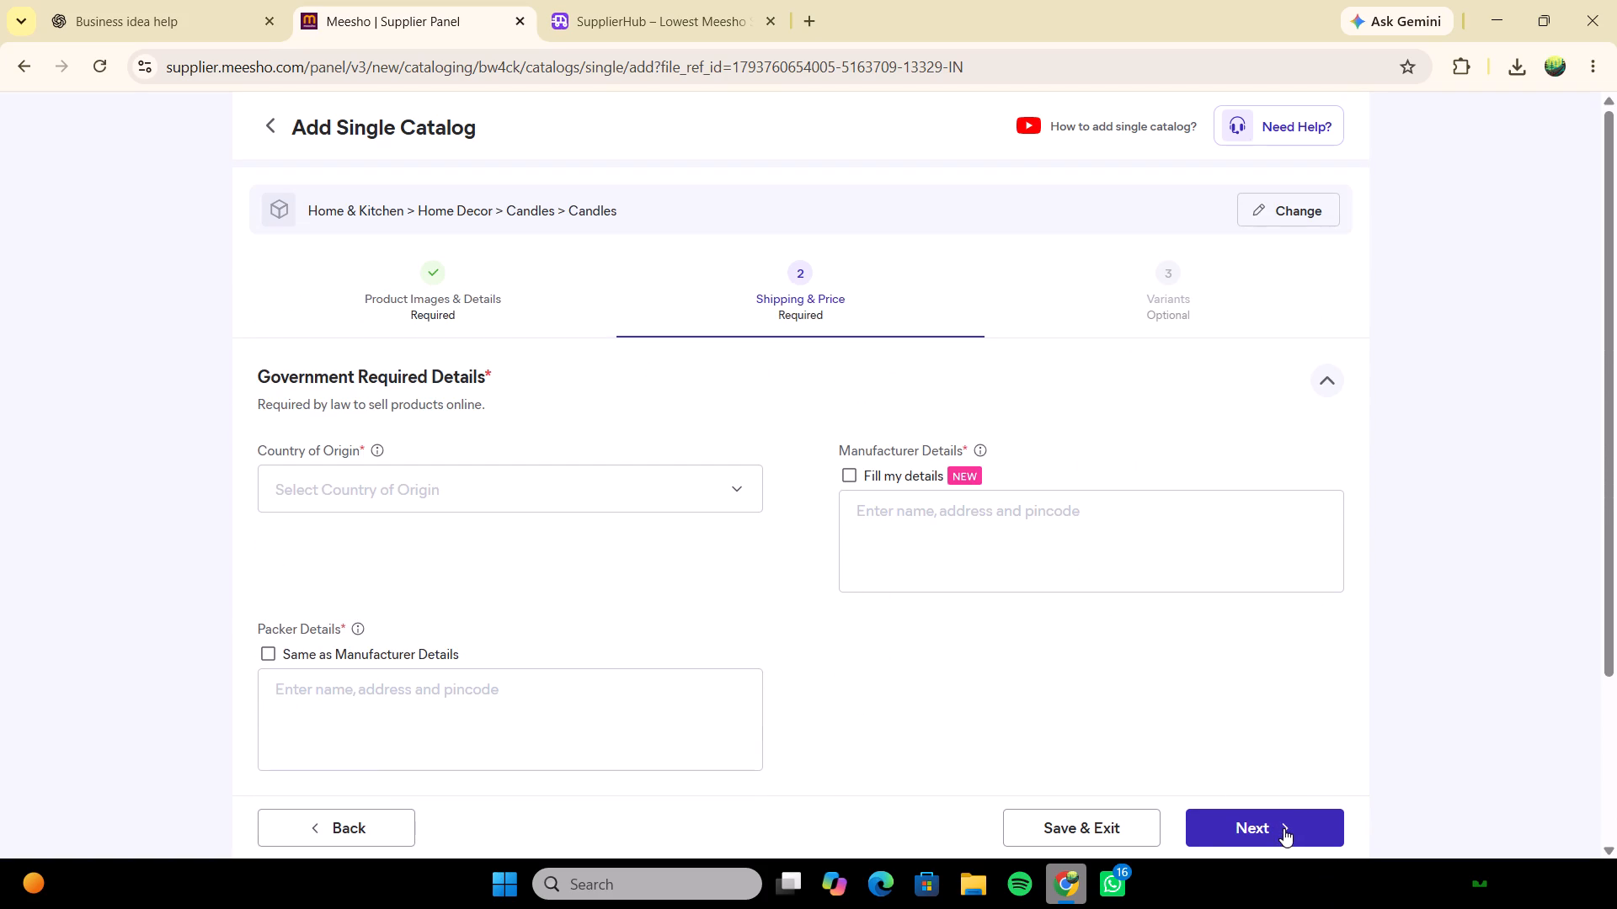
# Set the country of origin to India.
pyautogui.click(487, 495)
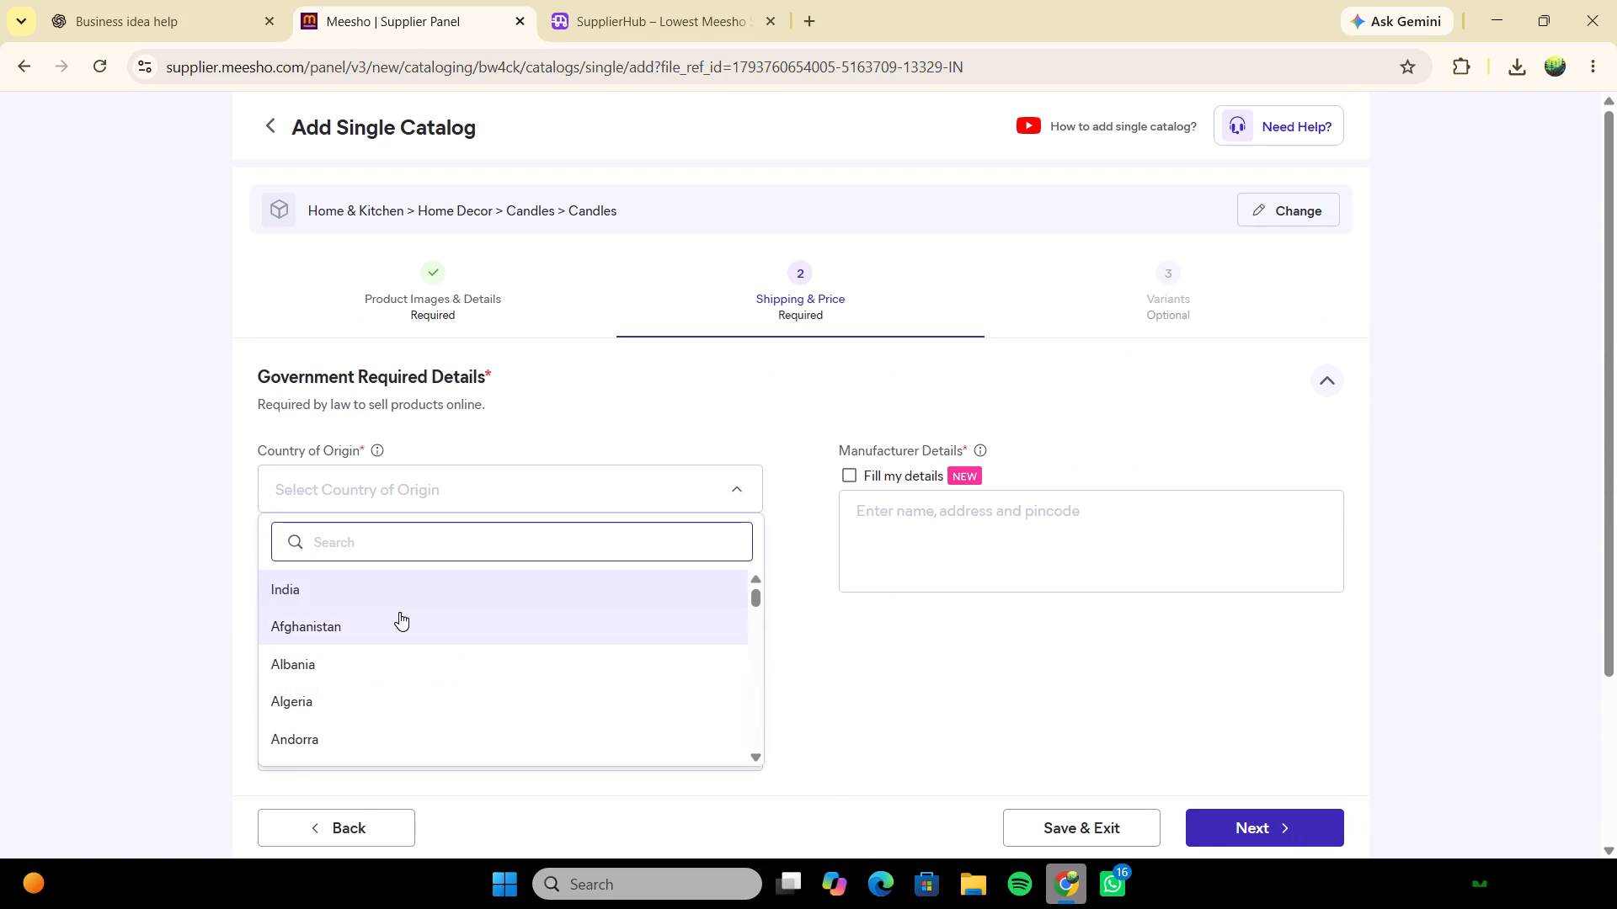
pyautogui.scroll(-2, 399, 612)
pyautogui.scroll(-6, 349, 691)
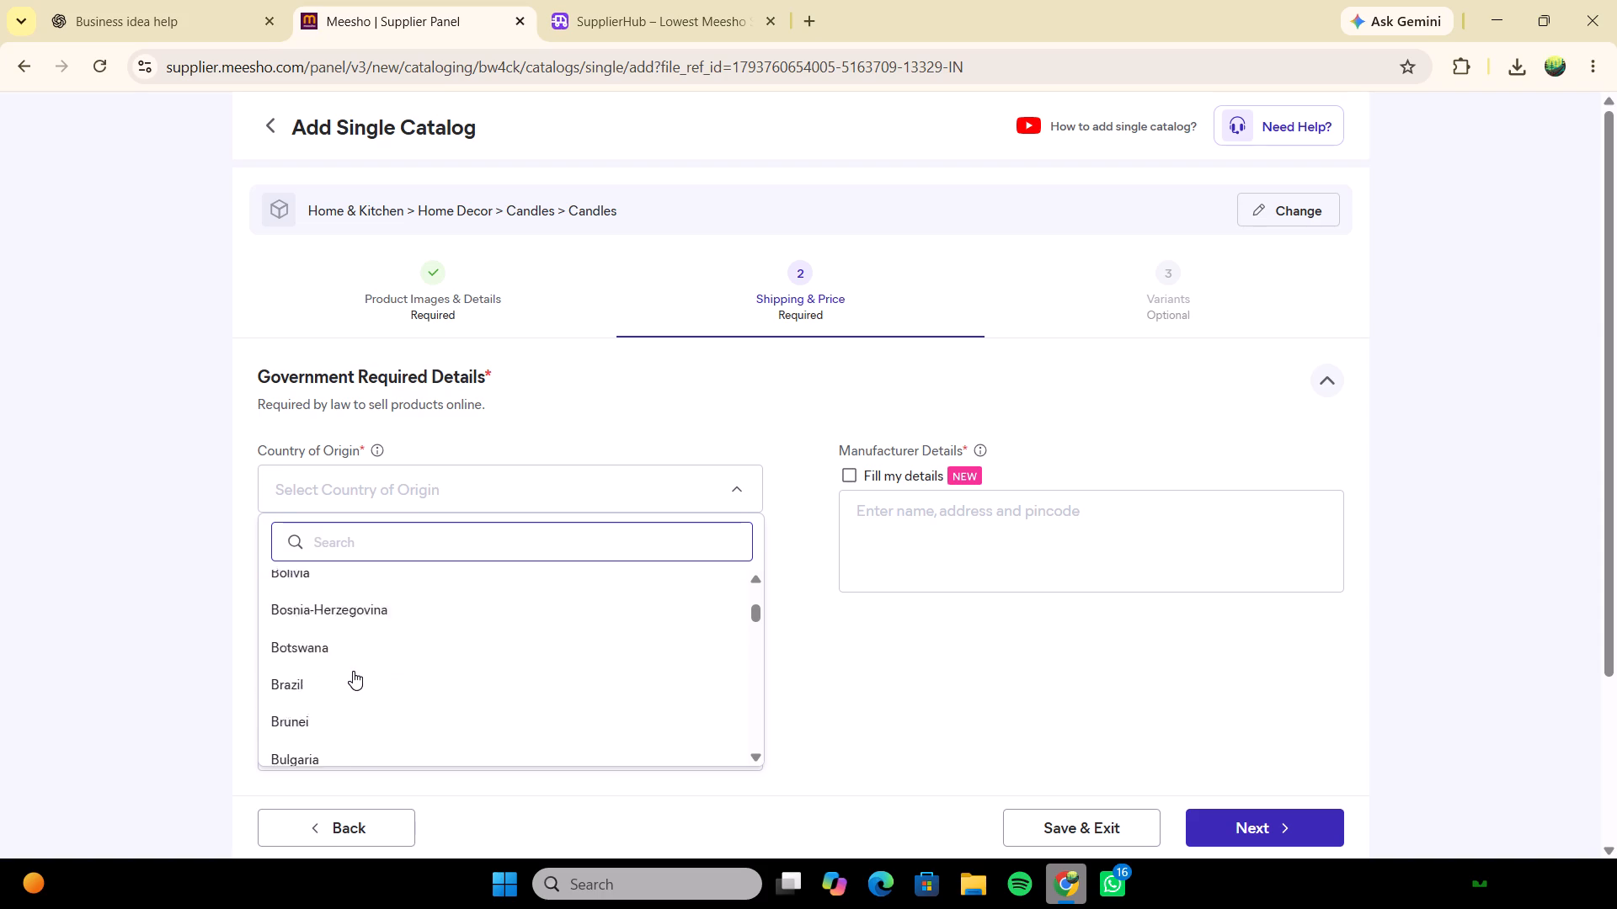
pyautogui.scroll(-4, 353, 671)
pyautogui.scroll(20, 353, 671)
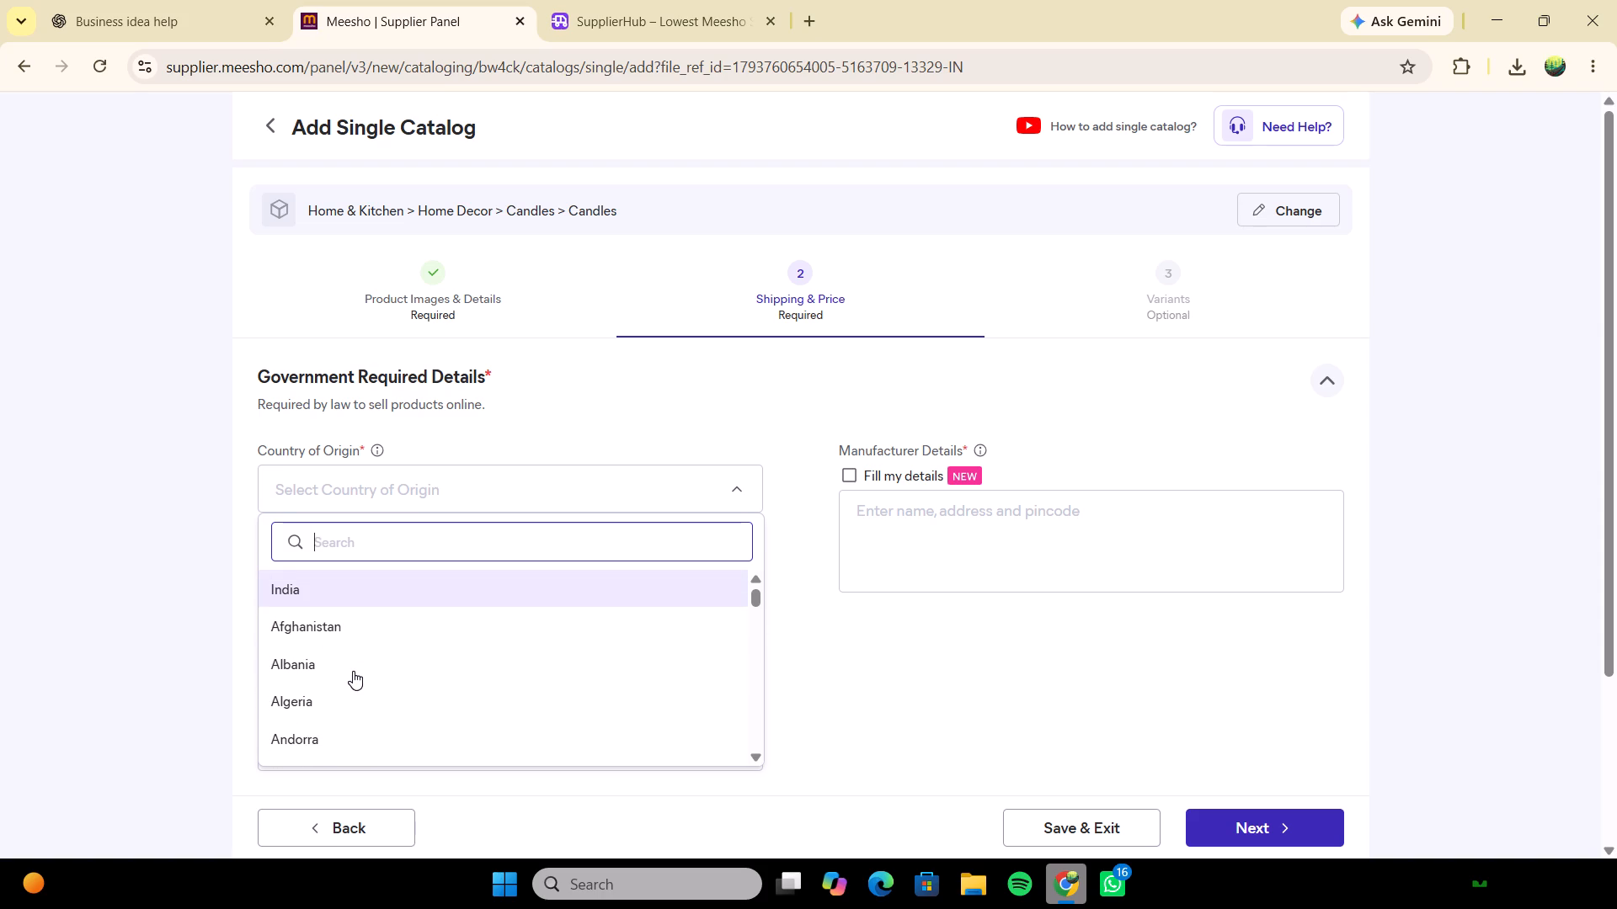
pyautogui.click(363, 597)
# Fill the manufacturer details from the saved seller details and make the packer details the same as the manufacturer's.
pyautogui.click(847, 465)
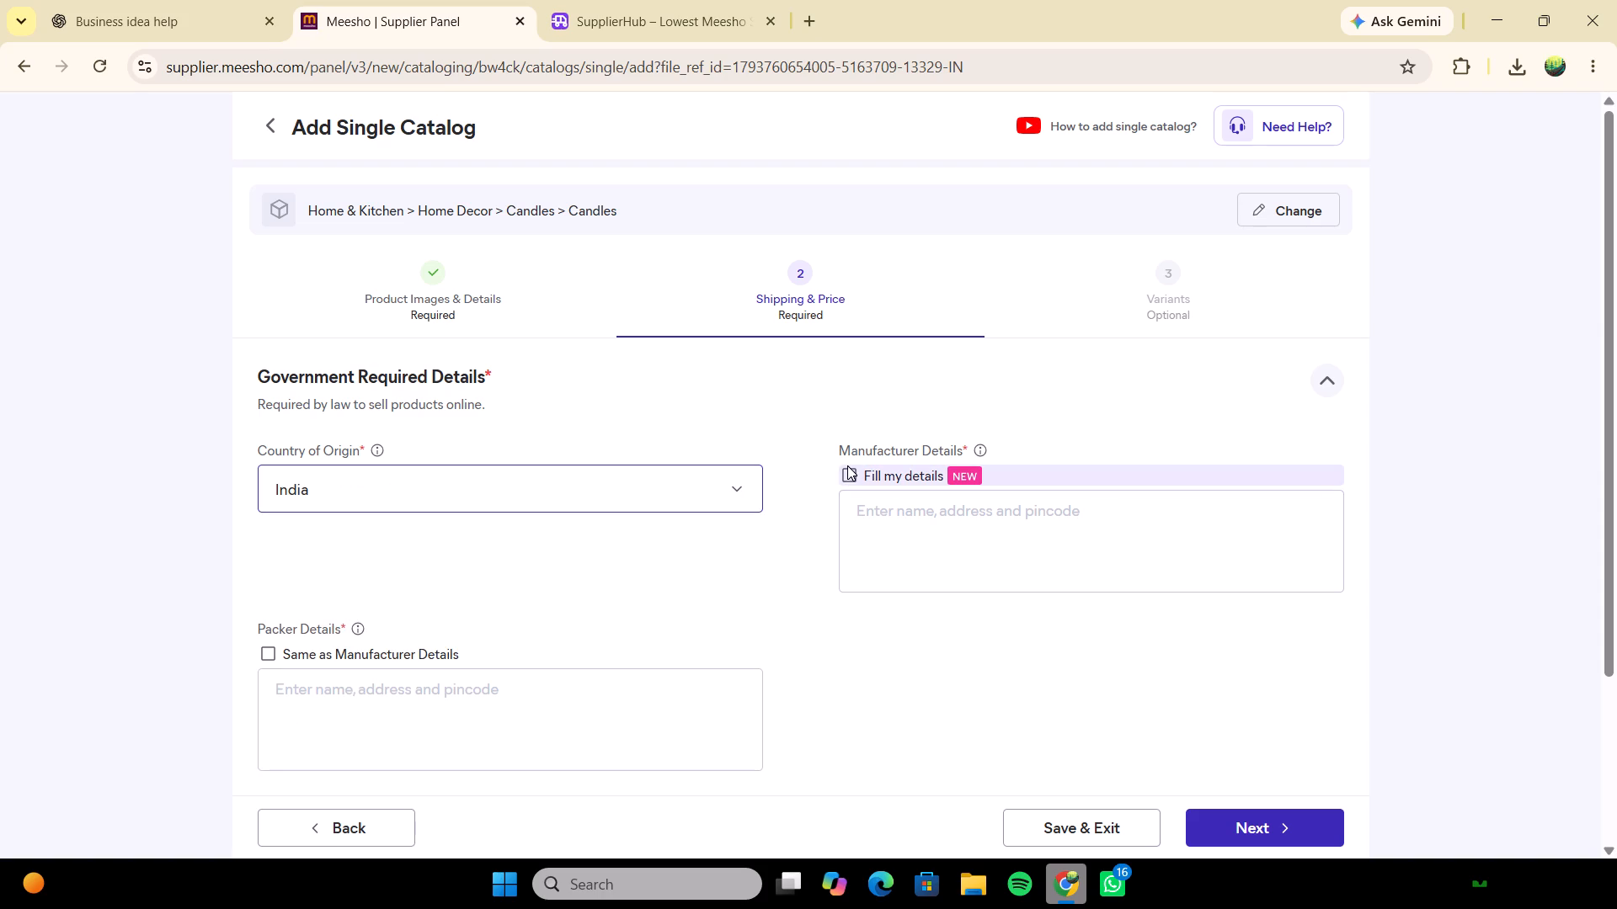
pyautogui.scroll(-2, 814, 545)
pyautogui.click(265, 444)
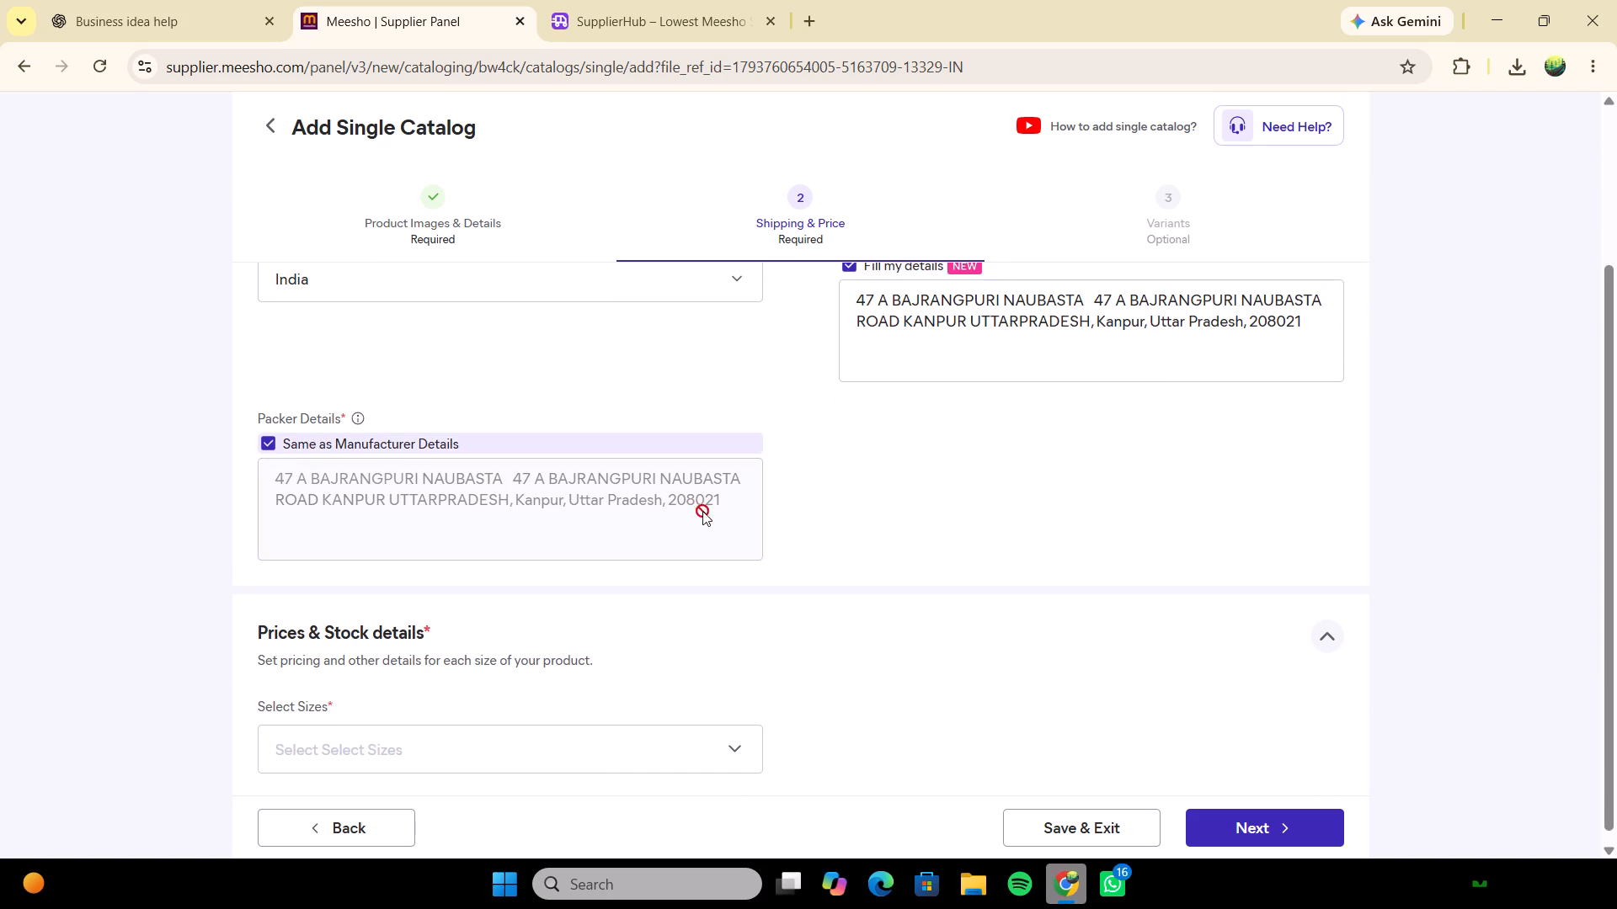
# Select Free Size as the product's size and apply it.
pyautogui.scroll(-4, 803, 524)
pyautogui.click(653, 722)
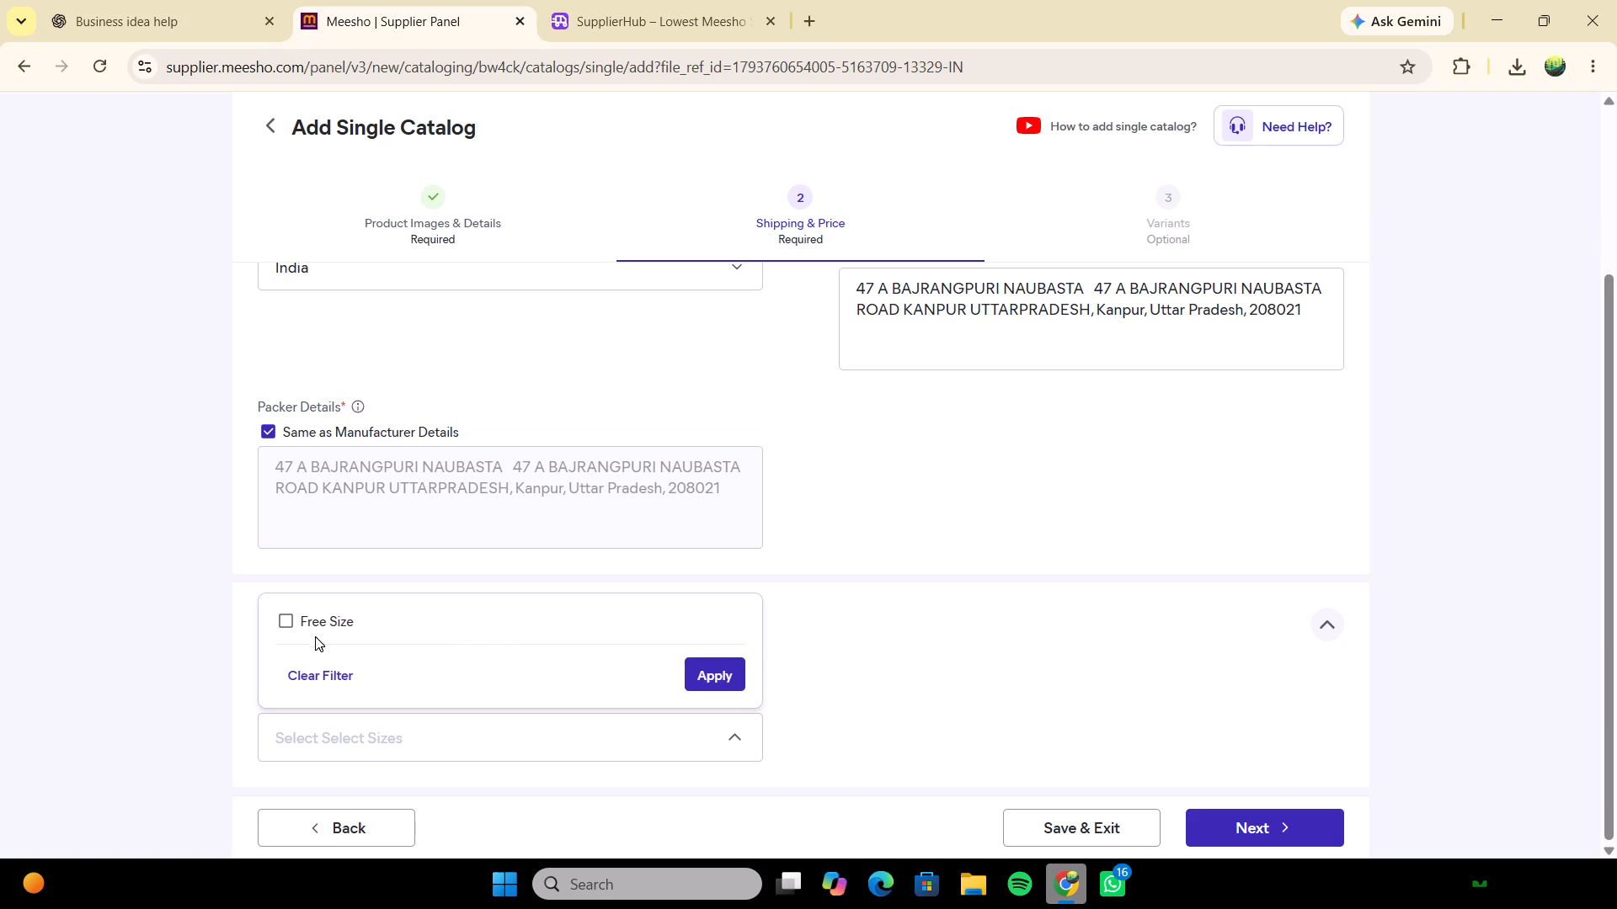
pyautogui.click(311, 625)
pyautogui.click(705, 672)
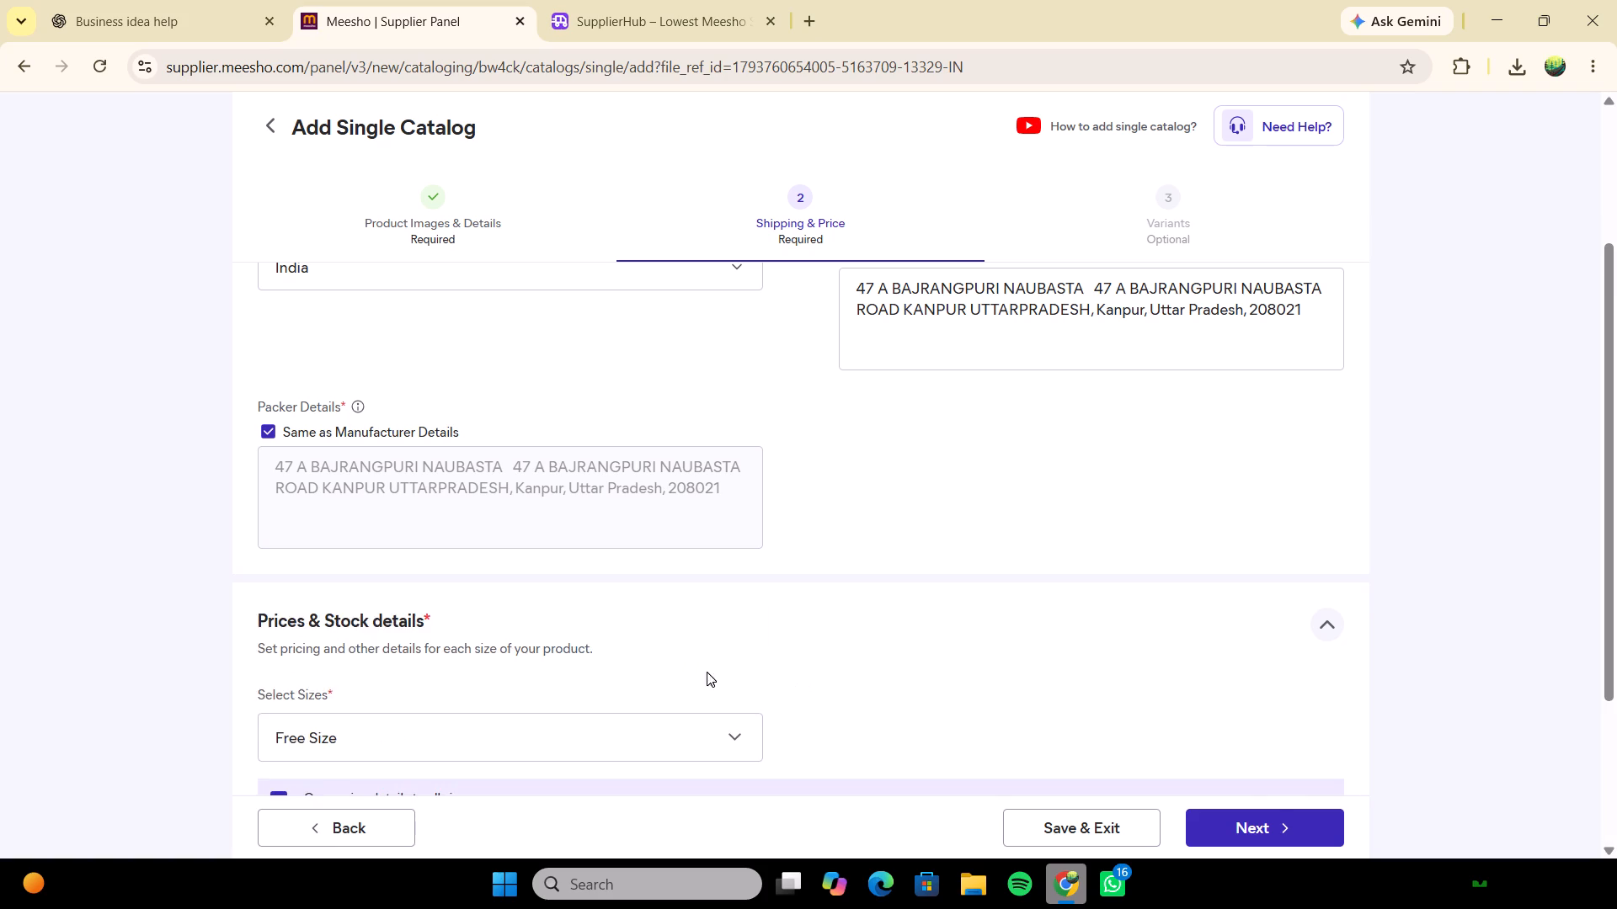
# For Free Size, set the Meesho price to 49, the wrong/defective returns price to 47 and the MRP to 399.
pyautogui.scroll(-5, 756, 645)
pyautogui.click(450, 709)
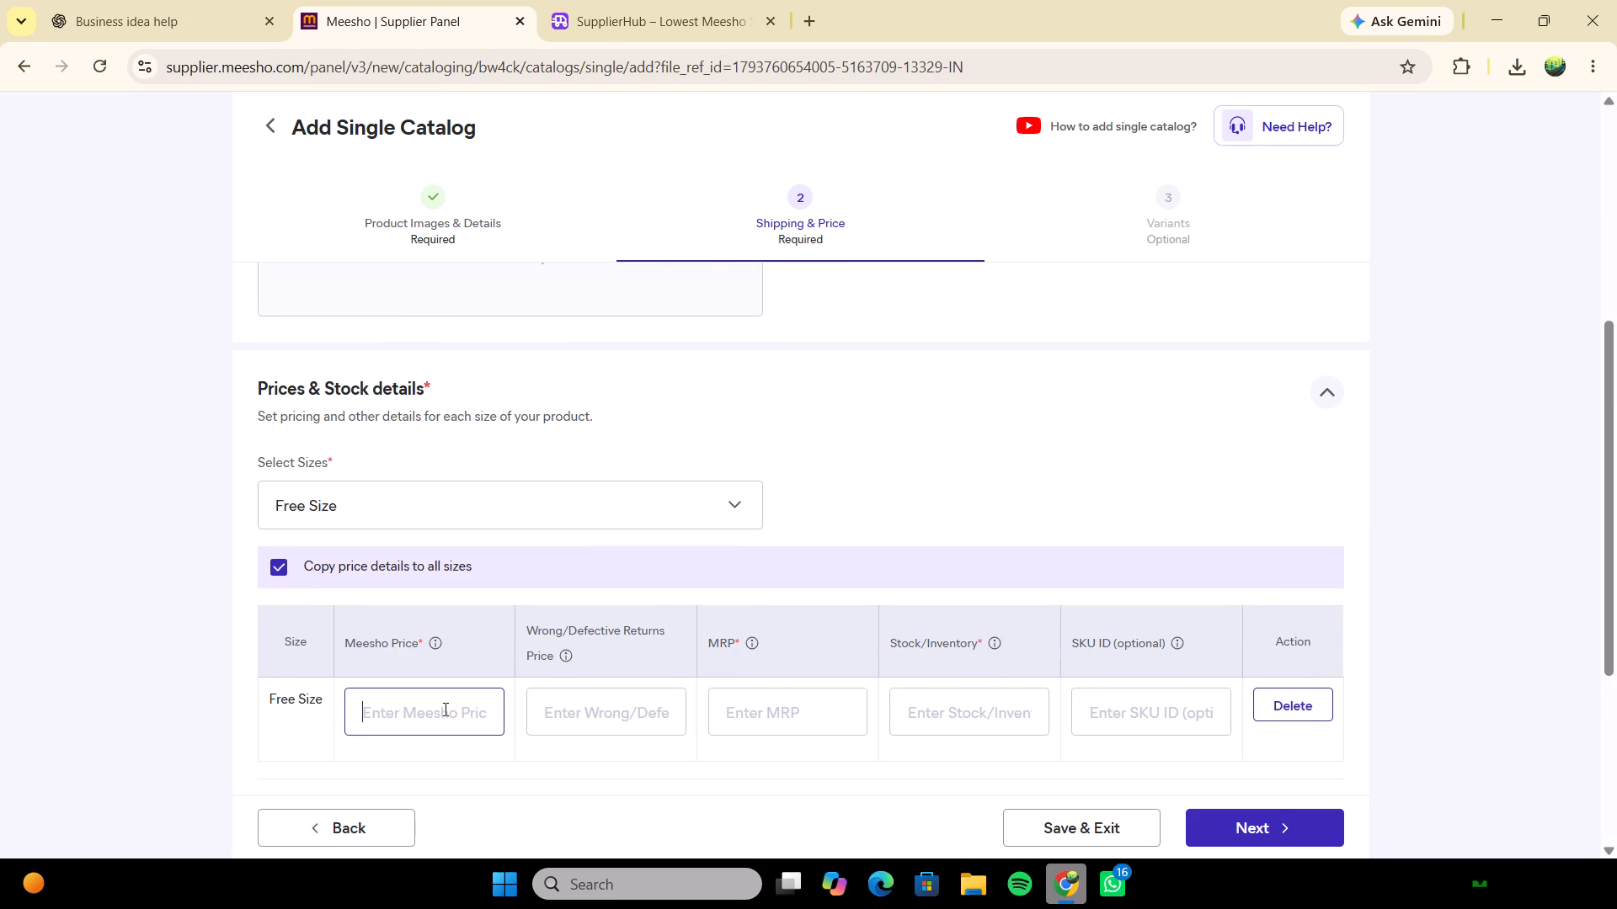
pyautogui.press('4')
pyautogui.press('9')
pyautogui.click(665, 706)
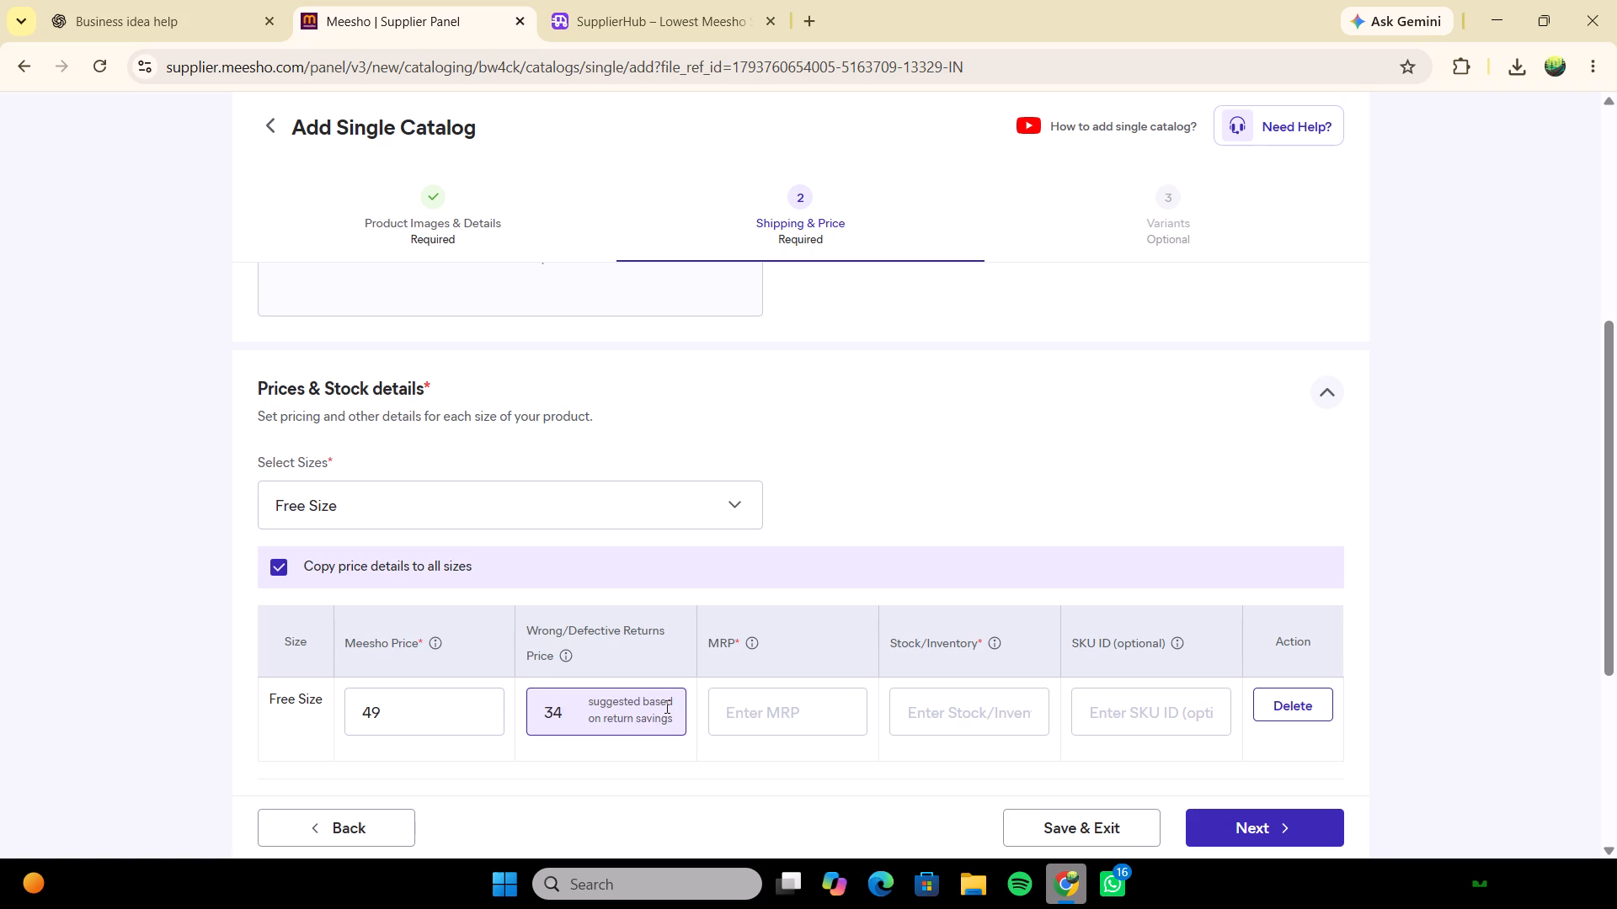
pyautogui.press('BackSpace')
pyautogui.press('BackSpace')
pyautogui.write('47')
pyautogui.click(754, 704)
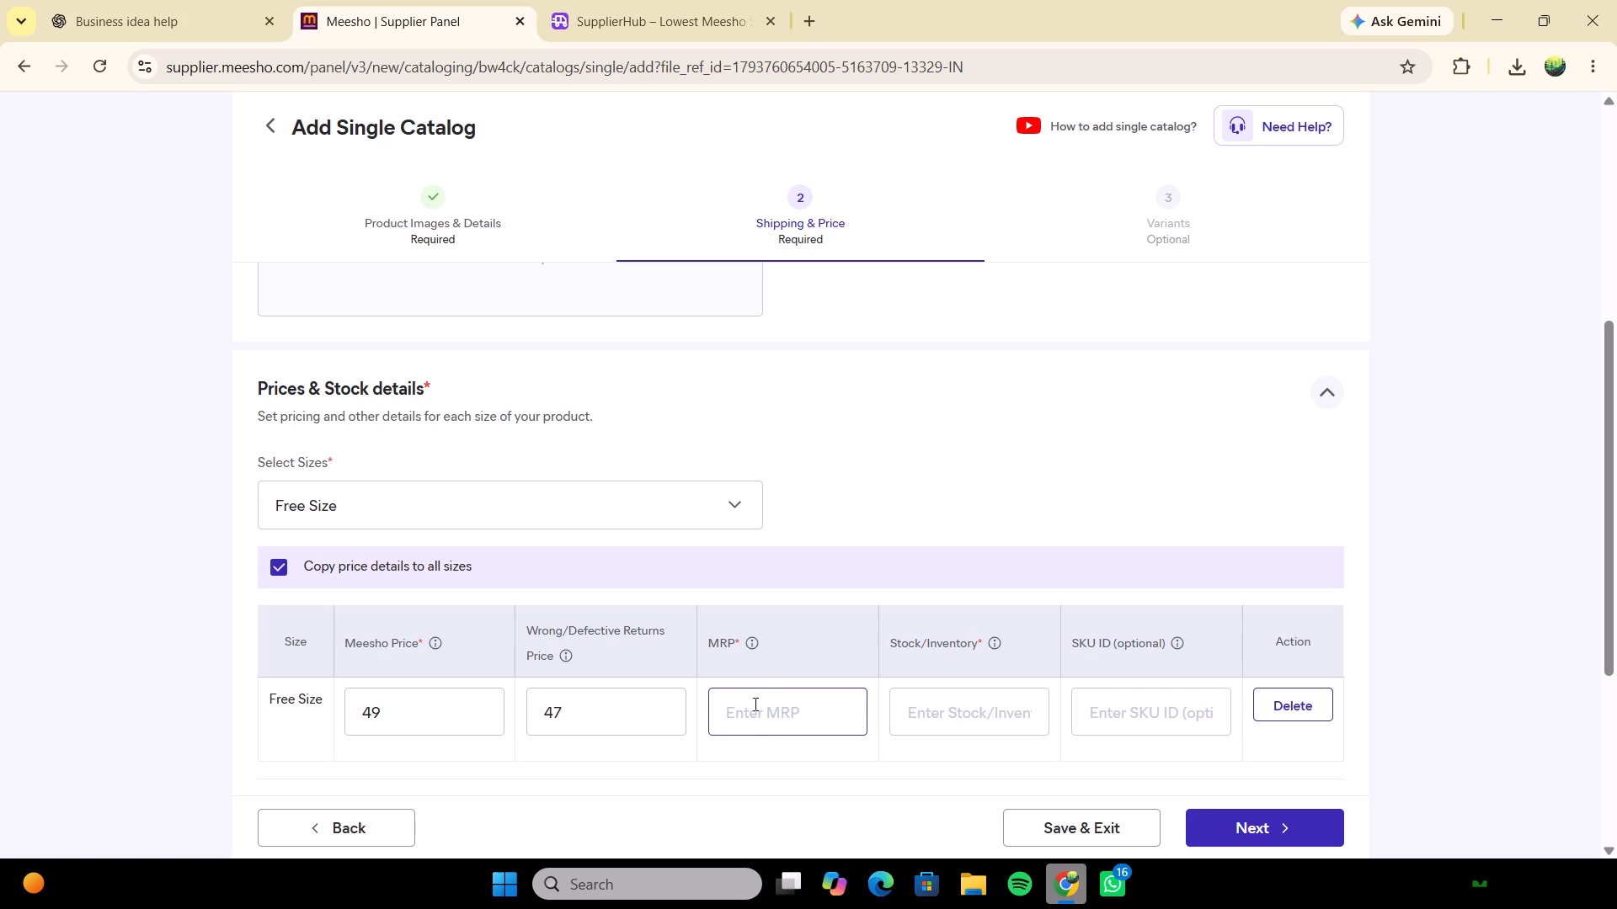
pyautogui.press('3')
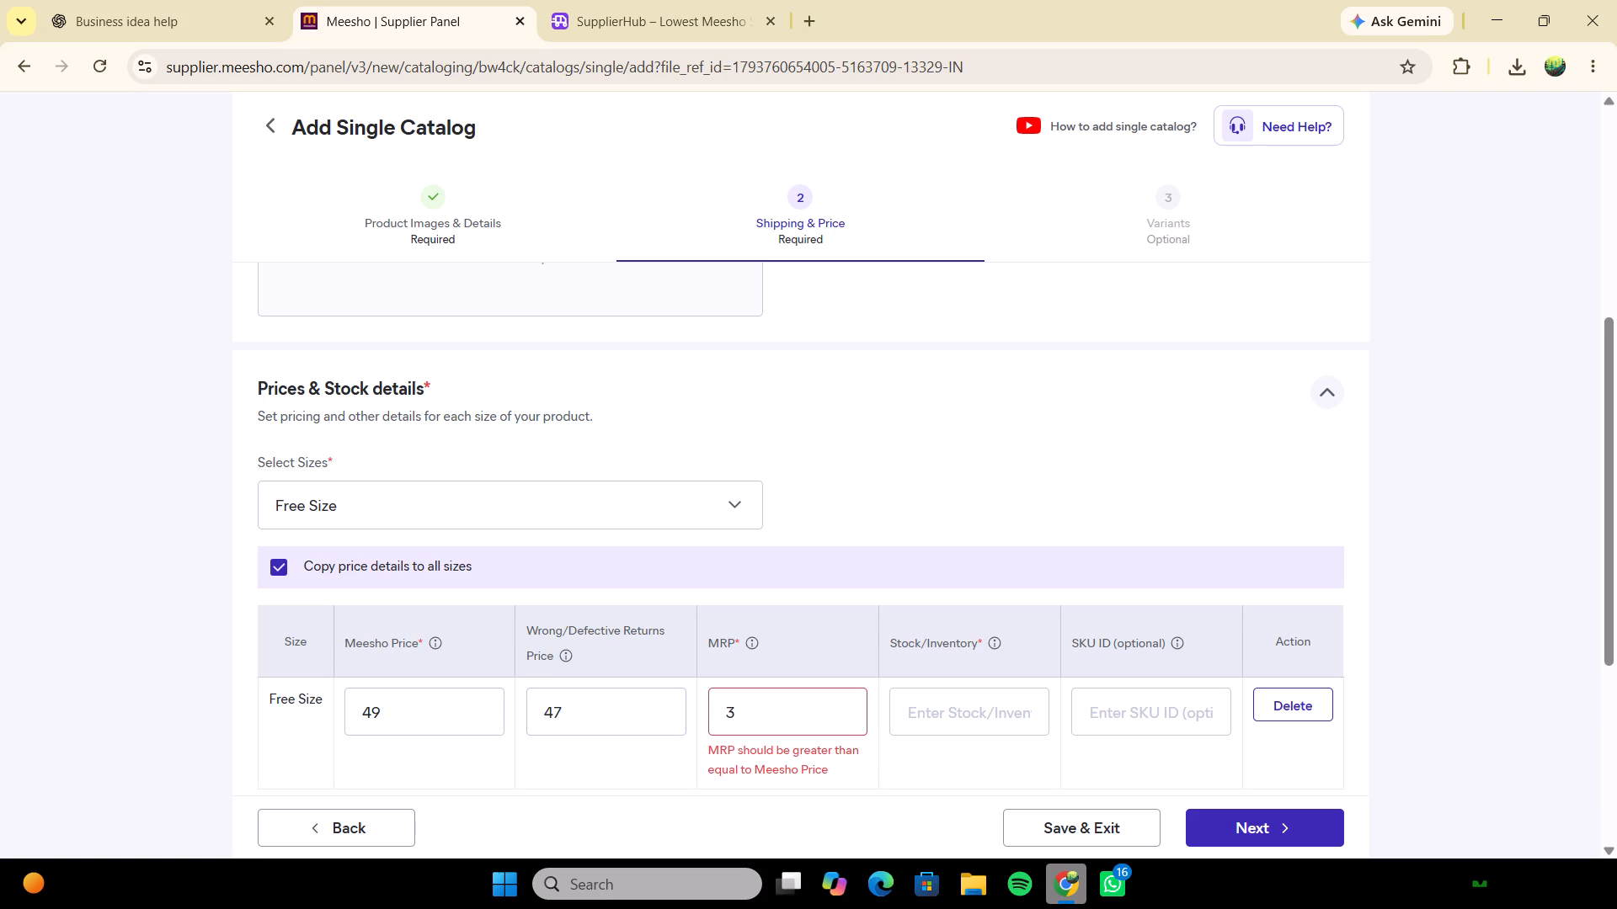
pyautogui.write('99')
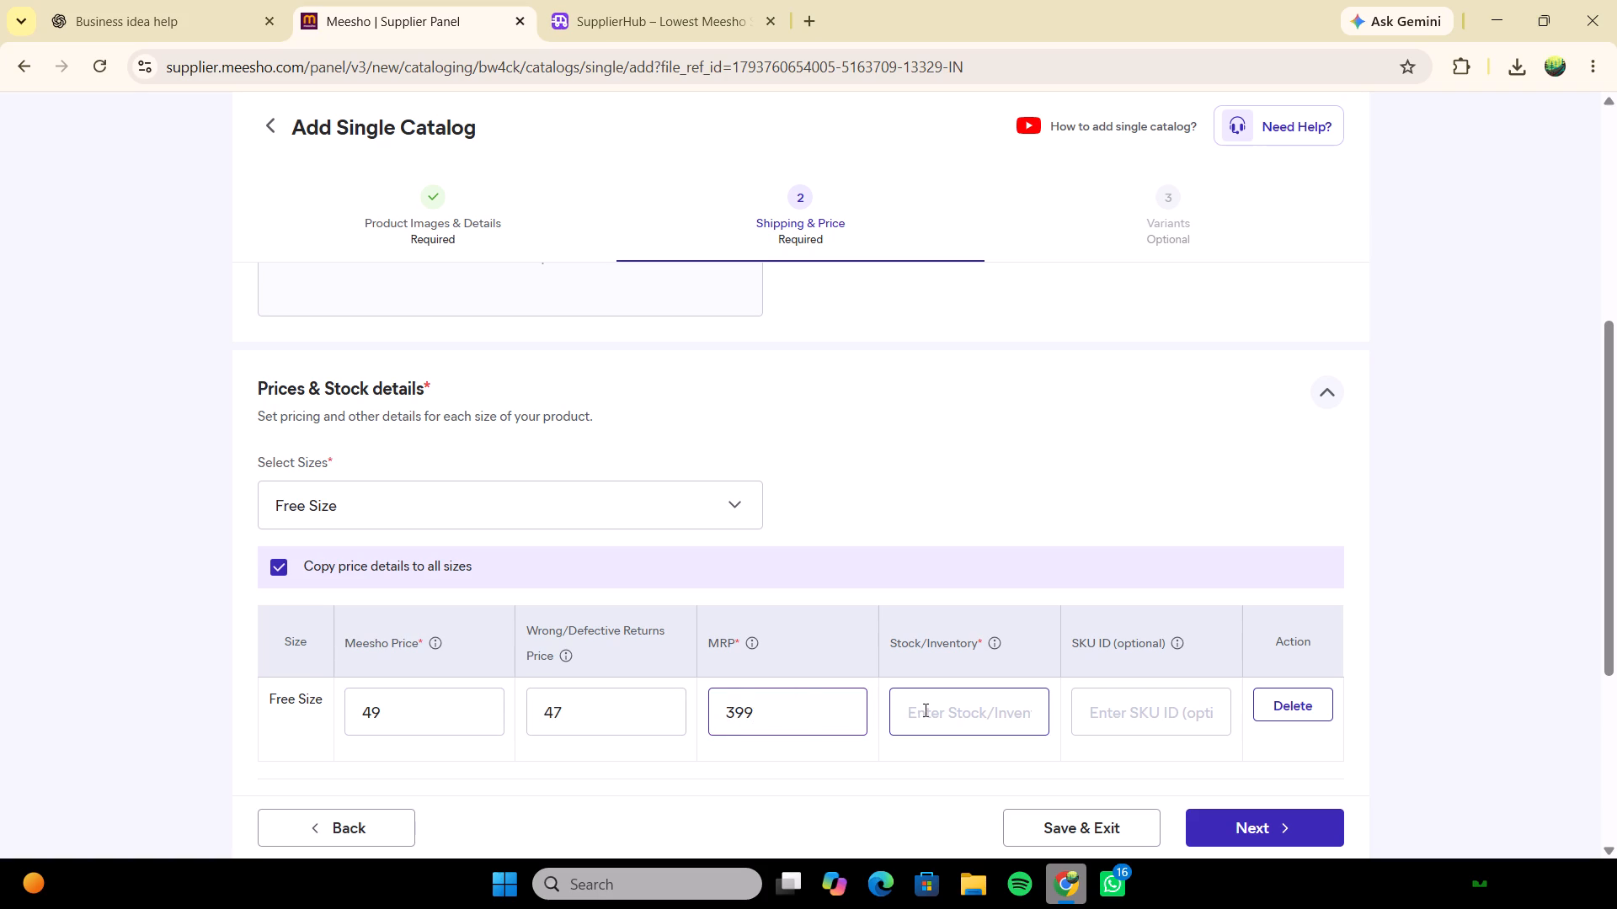
# Set the Free Size stock to 35 and proceed to the Variants stage.
pyautogui.scroll(-4, 930, 706)
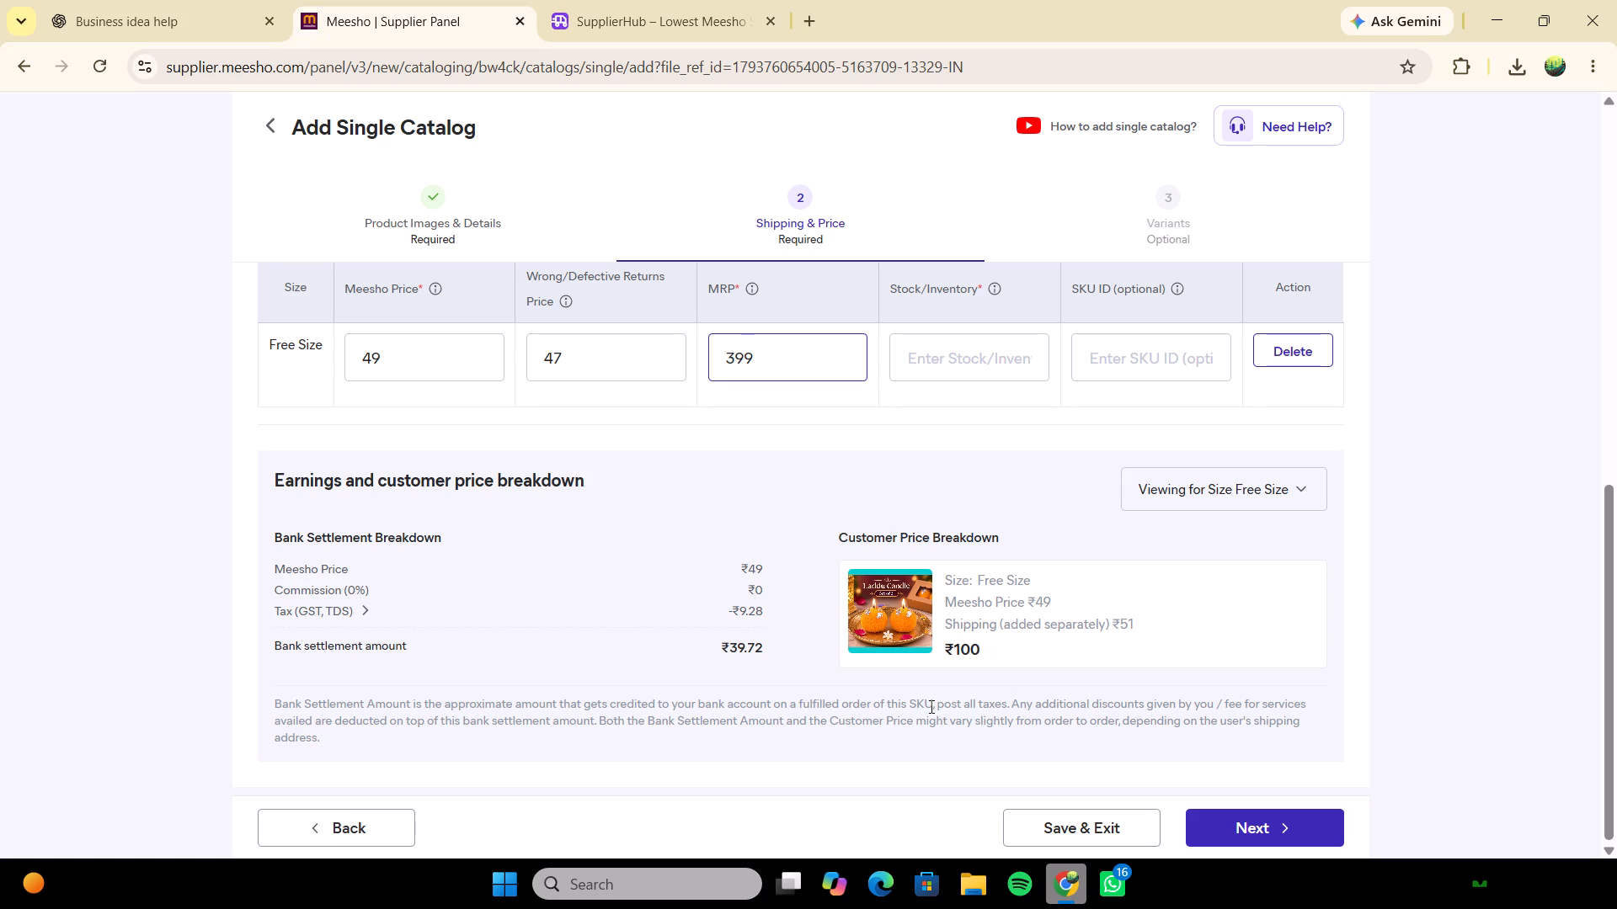
pyautogui.click(932, 368)
pyautogui.write('35')
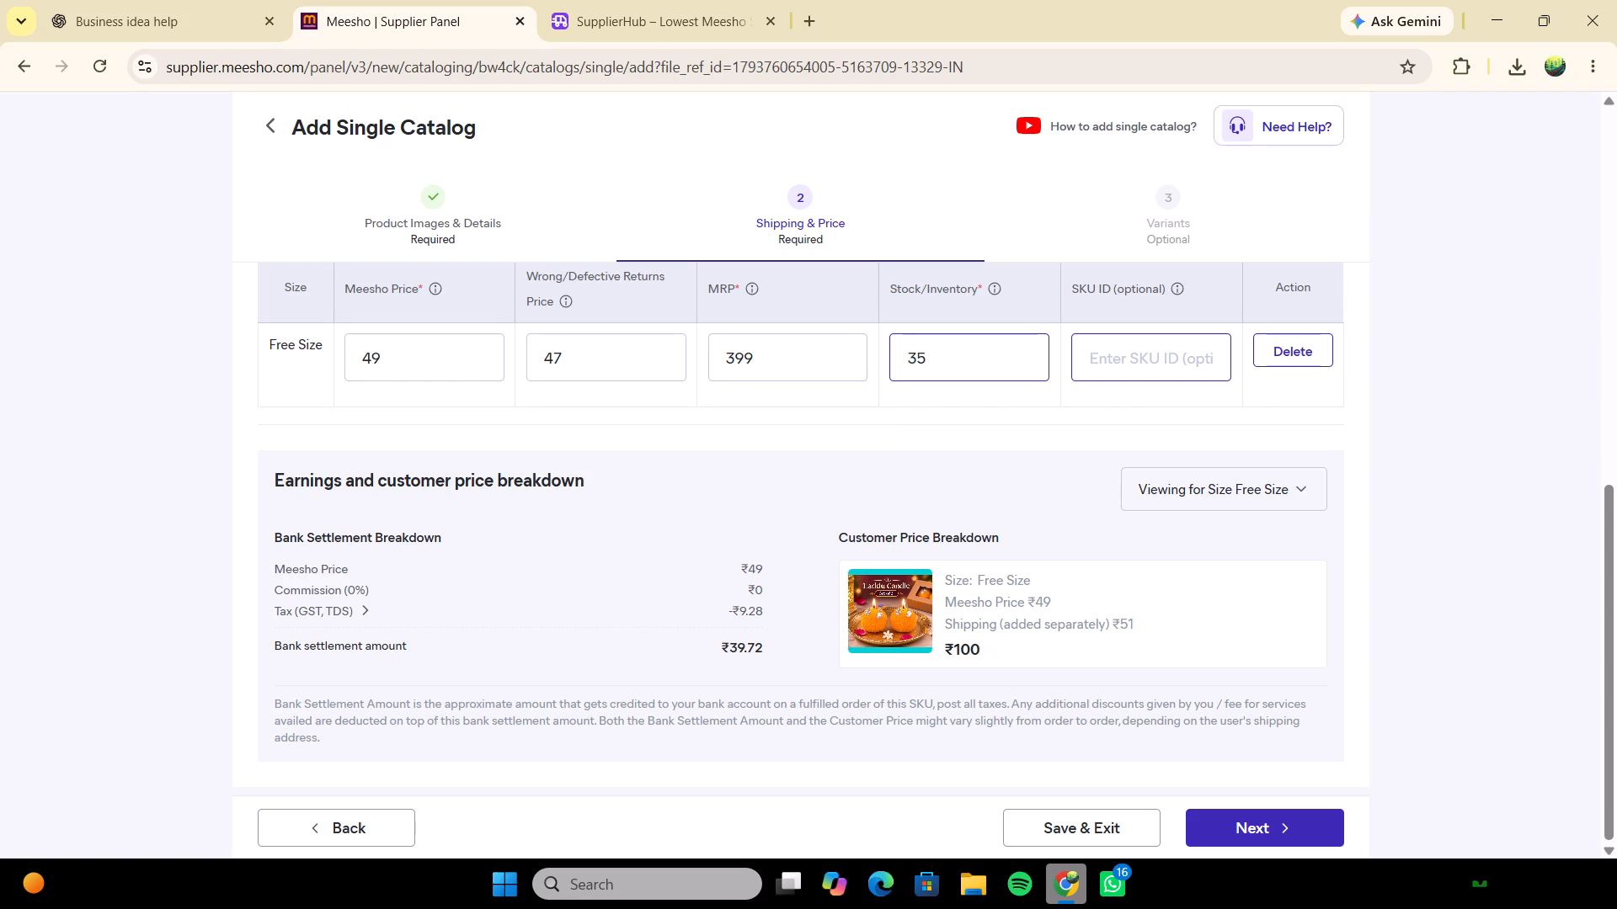
pyautogui.scroll(1, 1073, 520)
pyautogui.scroll(-3, 1073, 520)
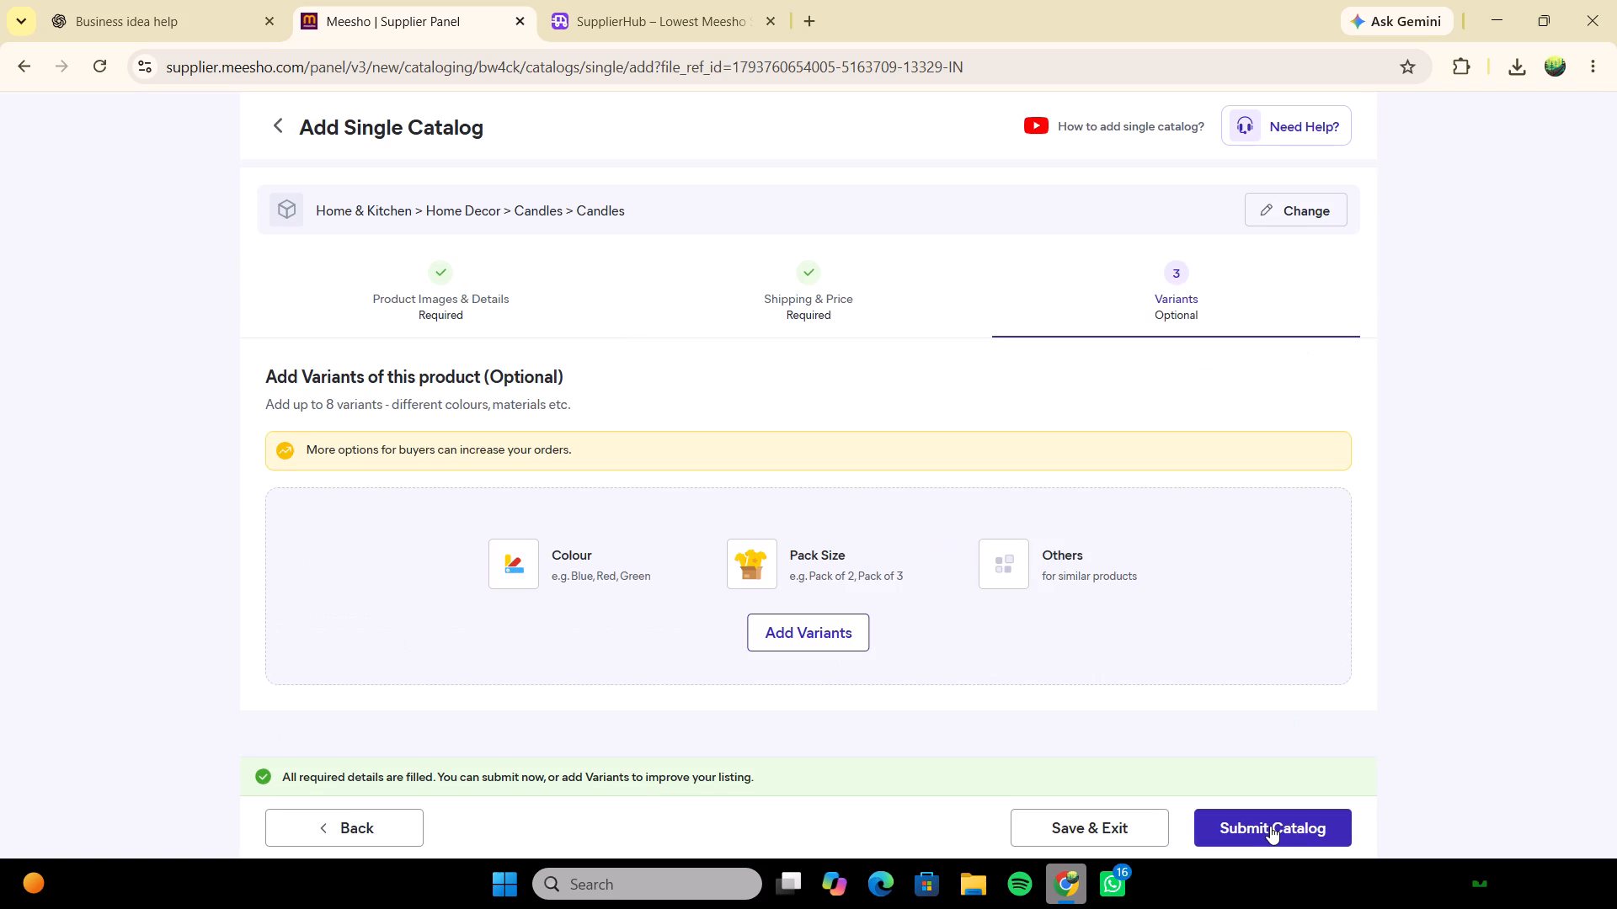
pyautogui.scroll(-3, 894, 477)
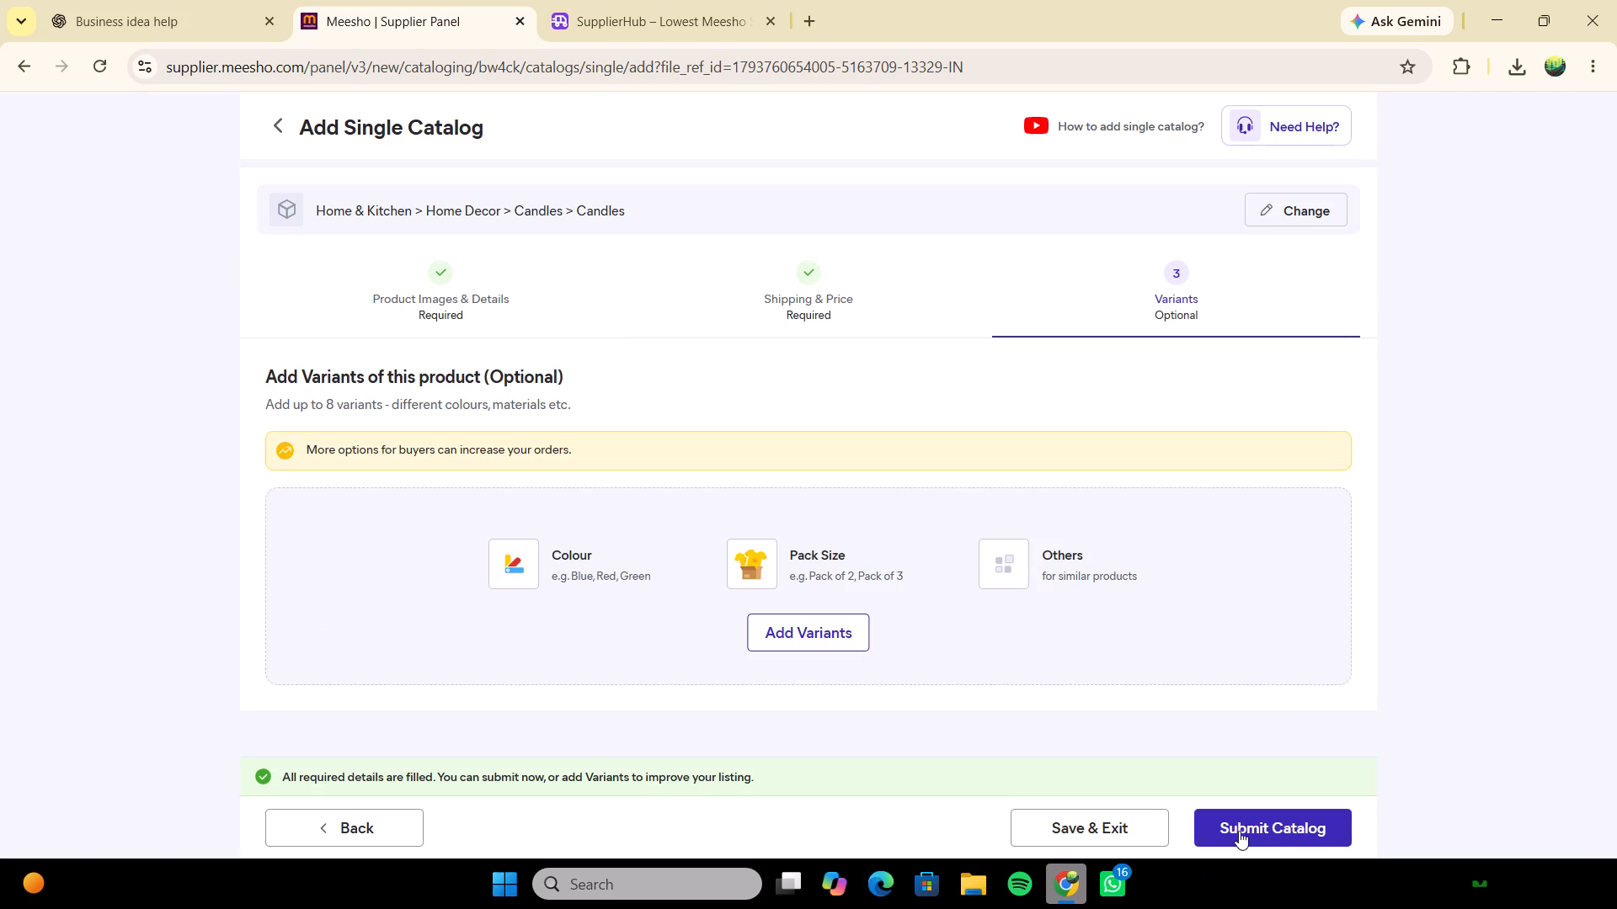
pyautogui.click(1244, 825)
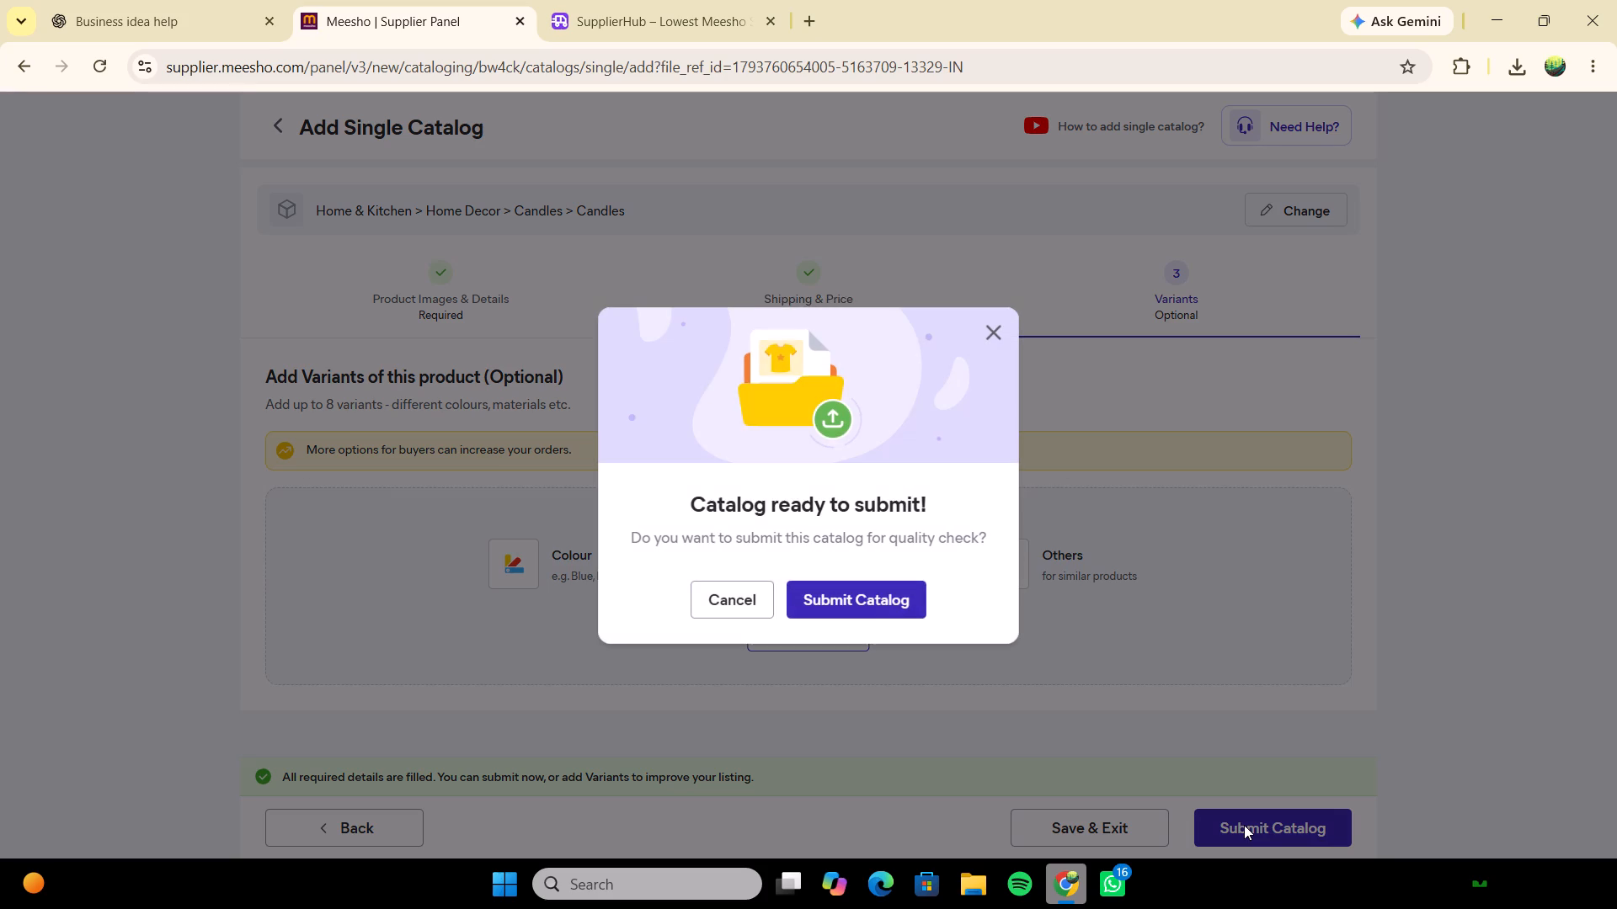
pyautogui.click(863, 598)
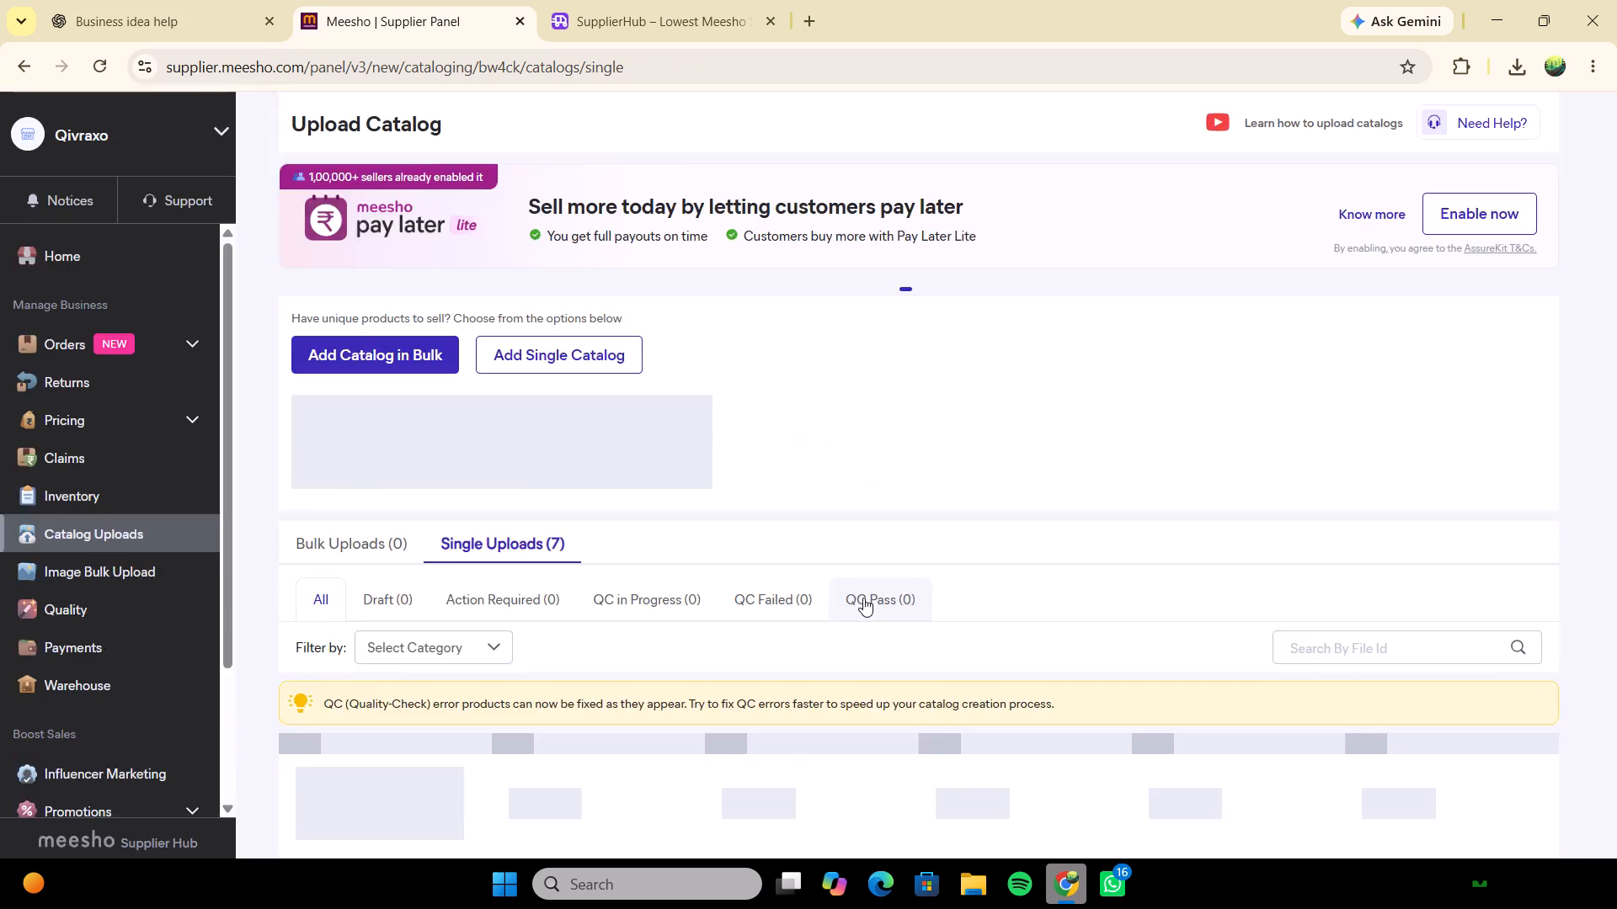